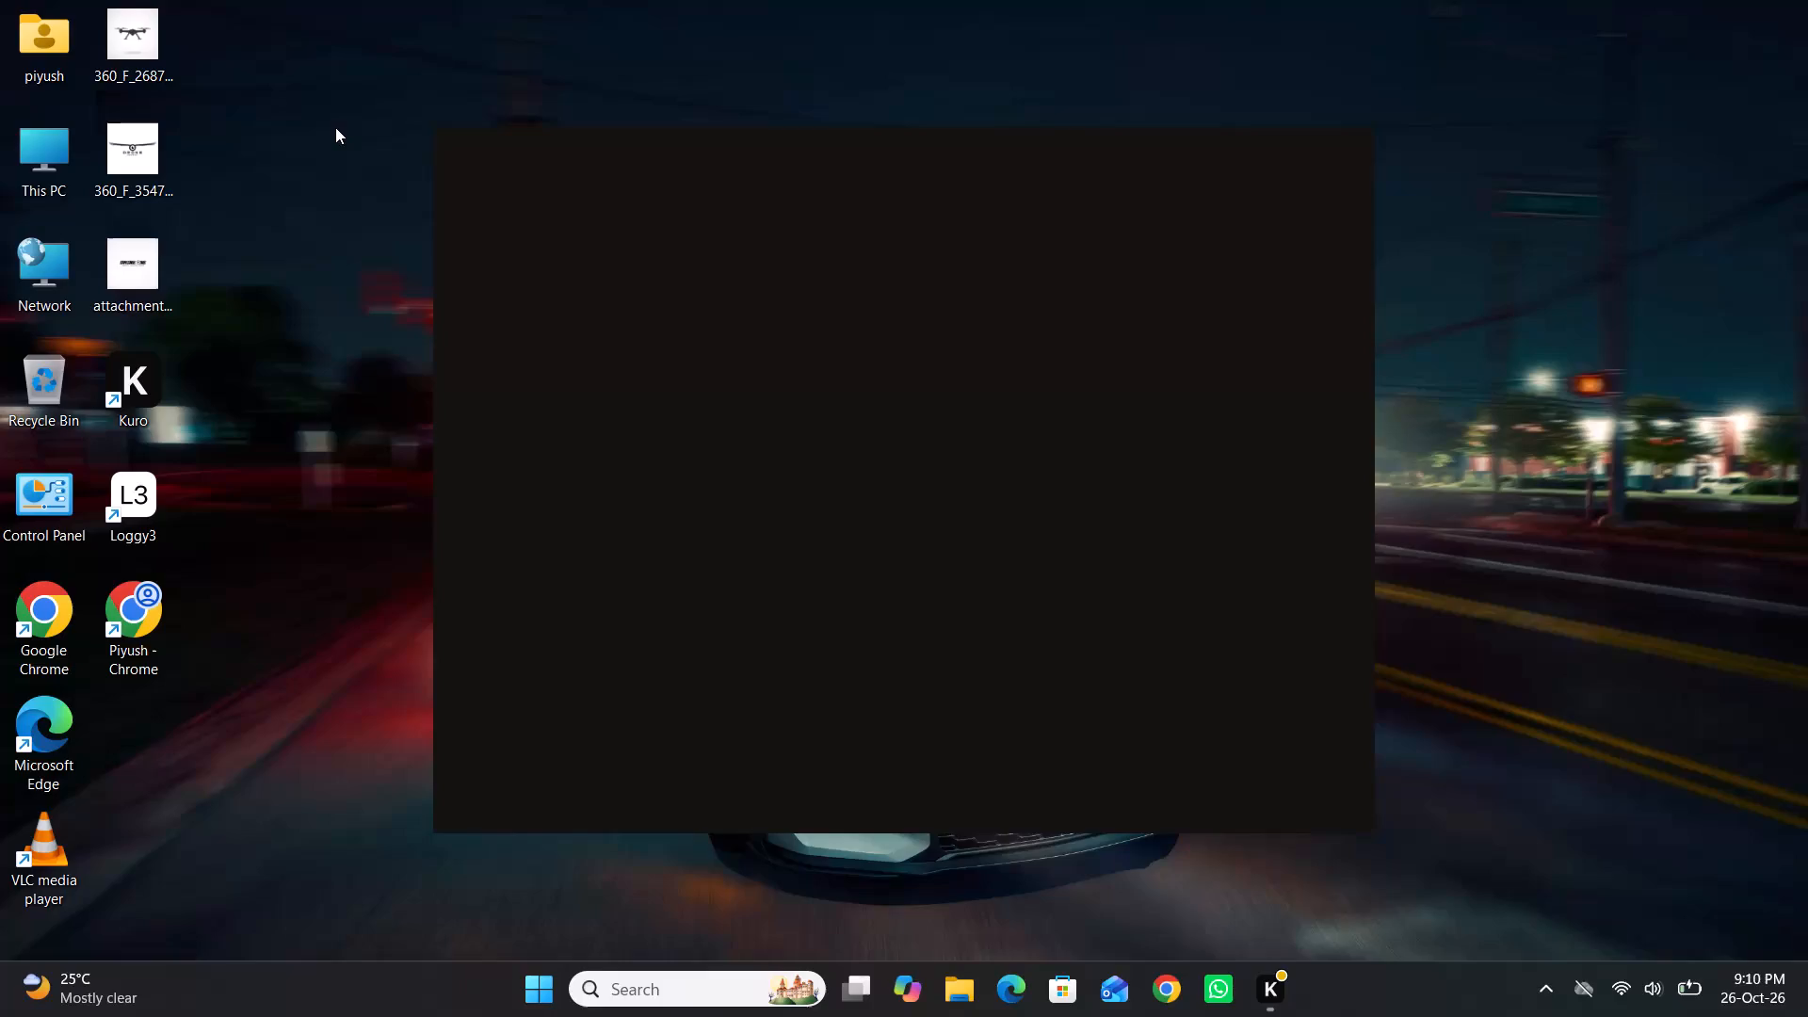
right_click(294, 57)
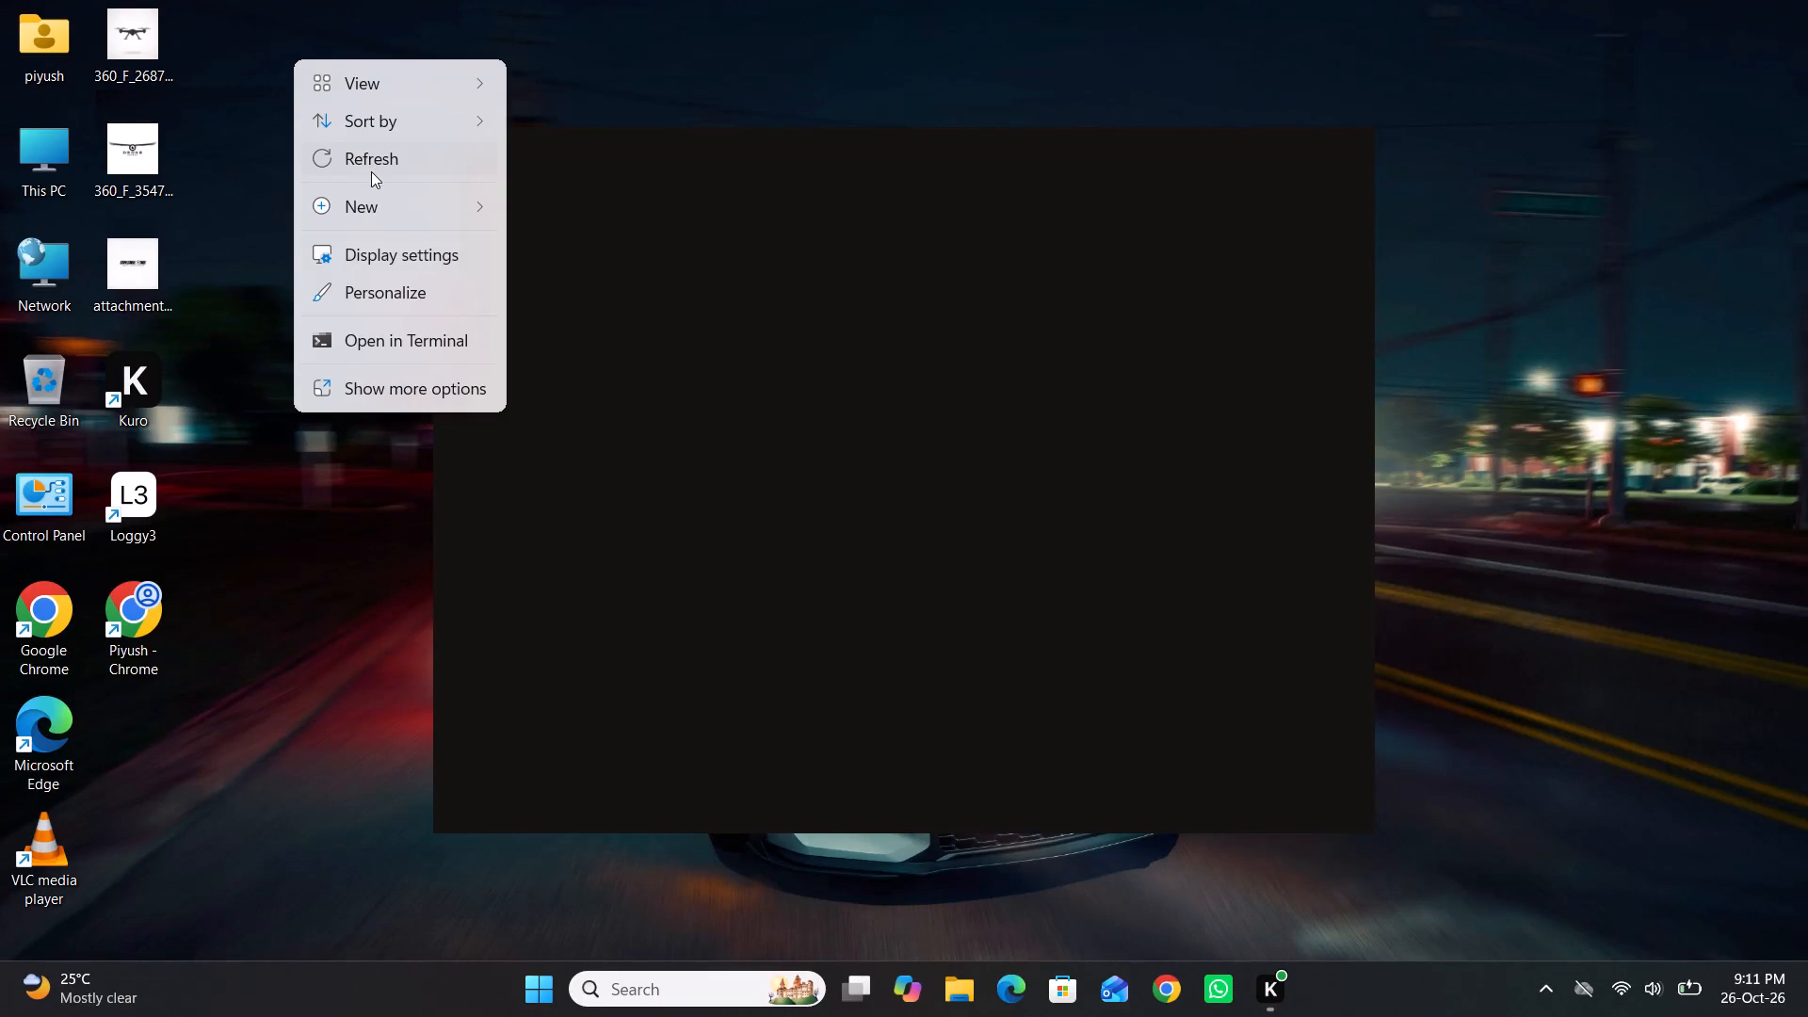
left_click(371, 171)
Launch Chrome from the personal profile shortcut on the desktop and search Google for "canva".
double_click(140, 638)
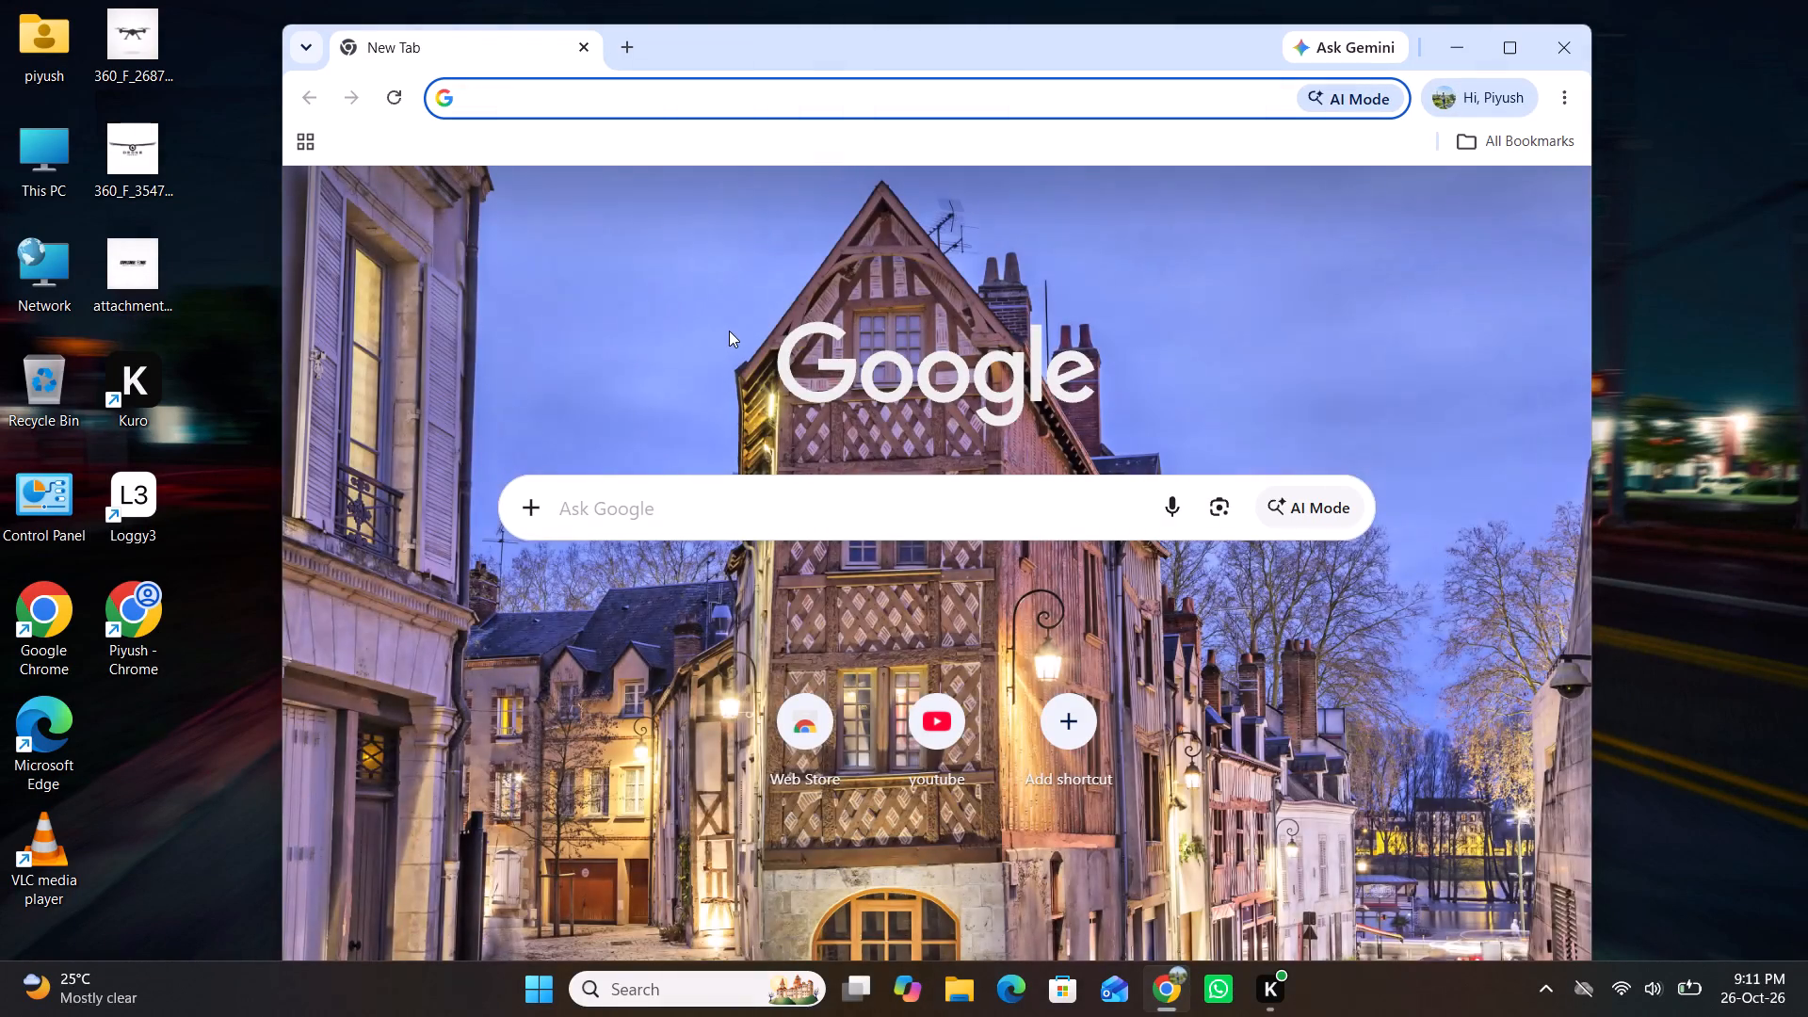
key("c")
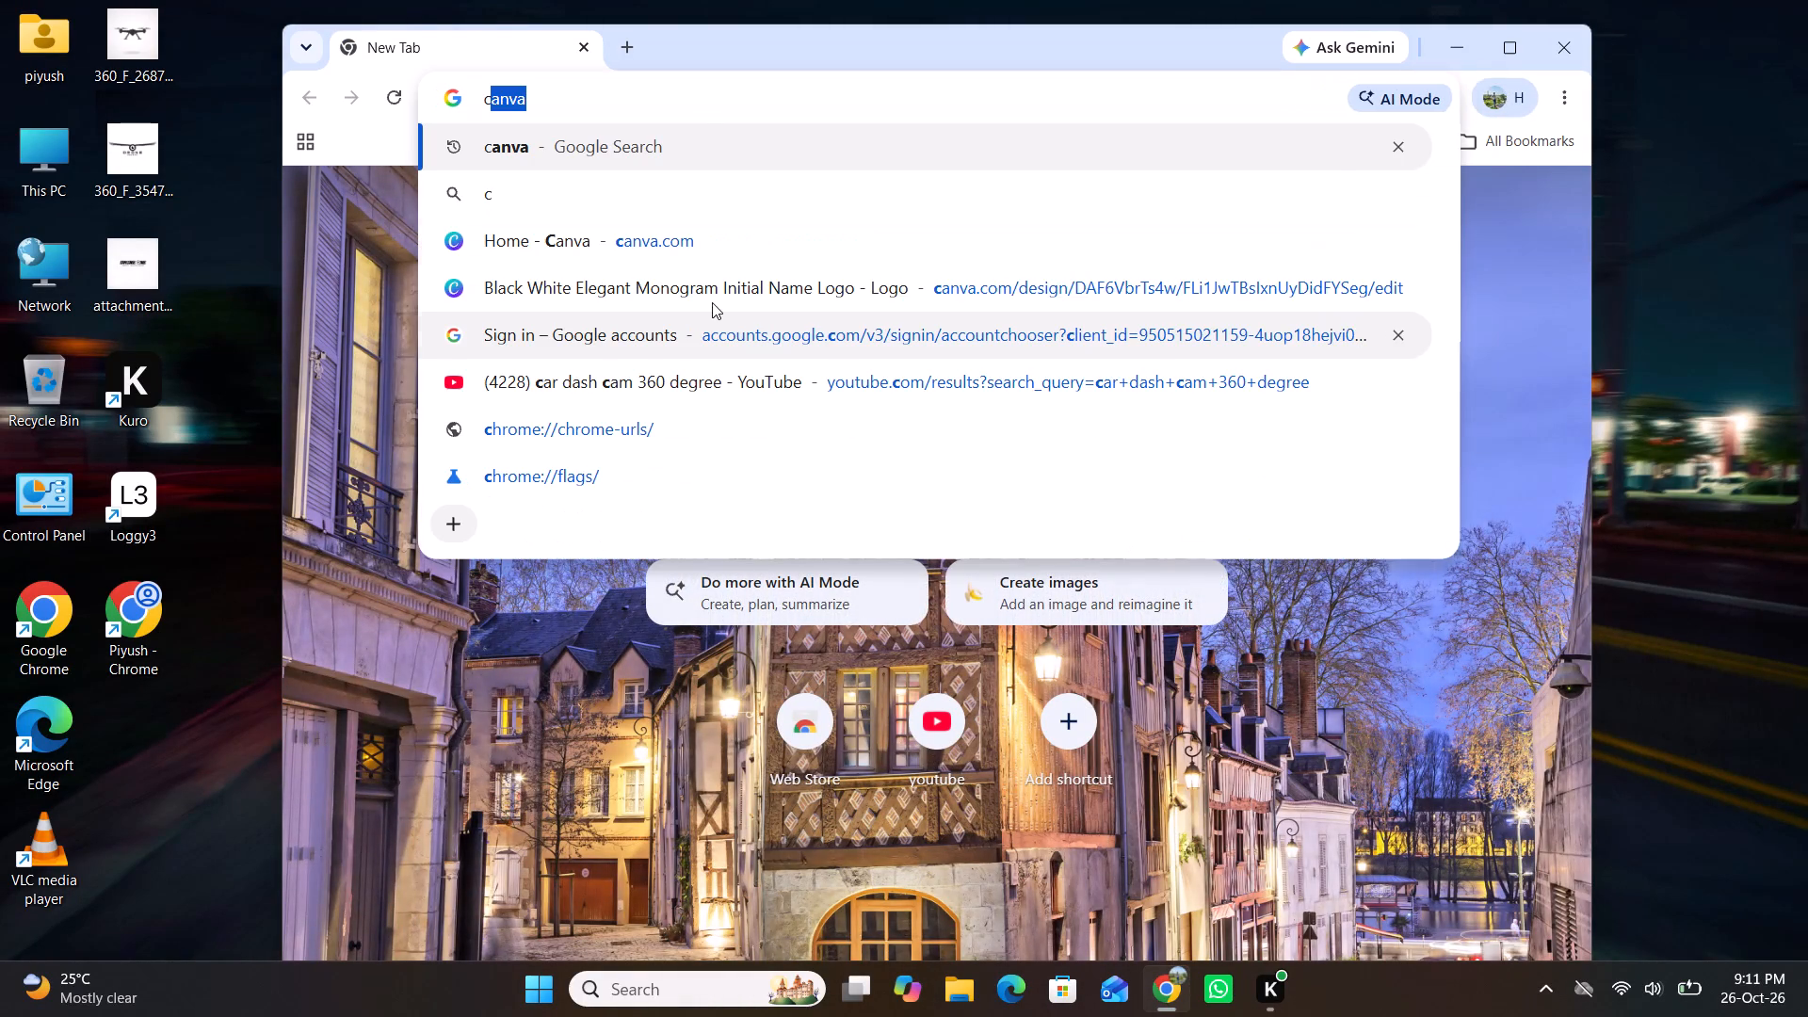
left_click(620, 137)
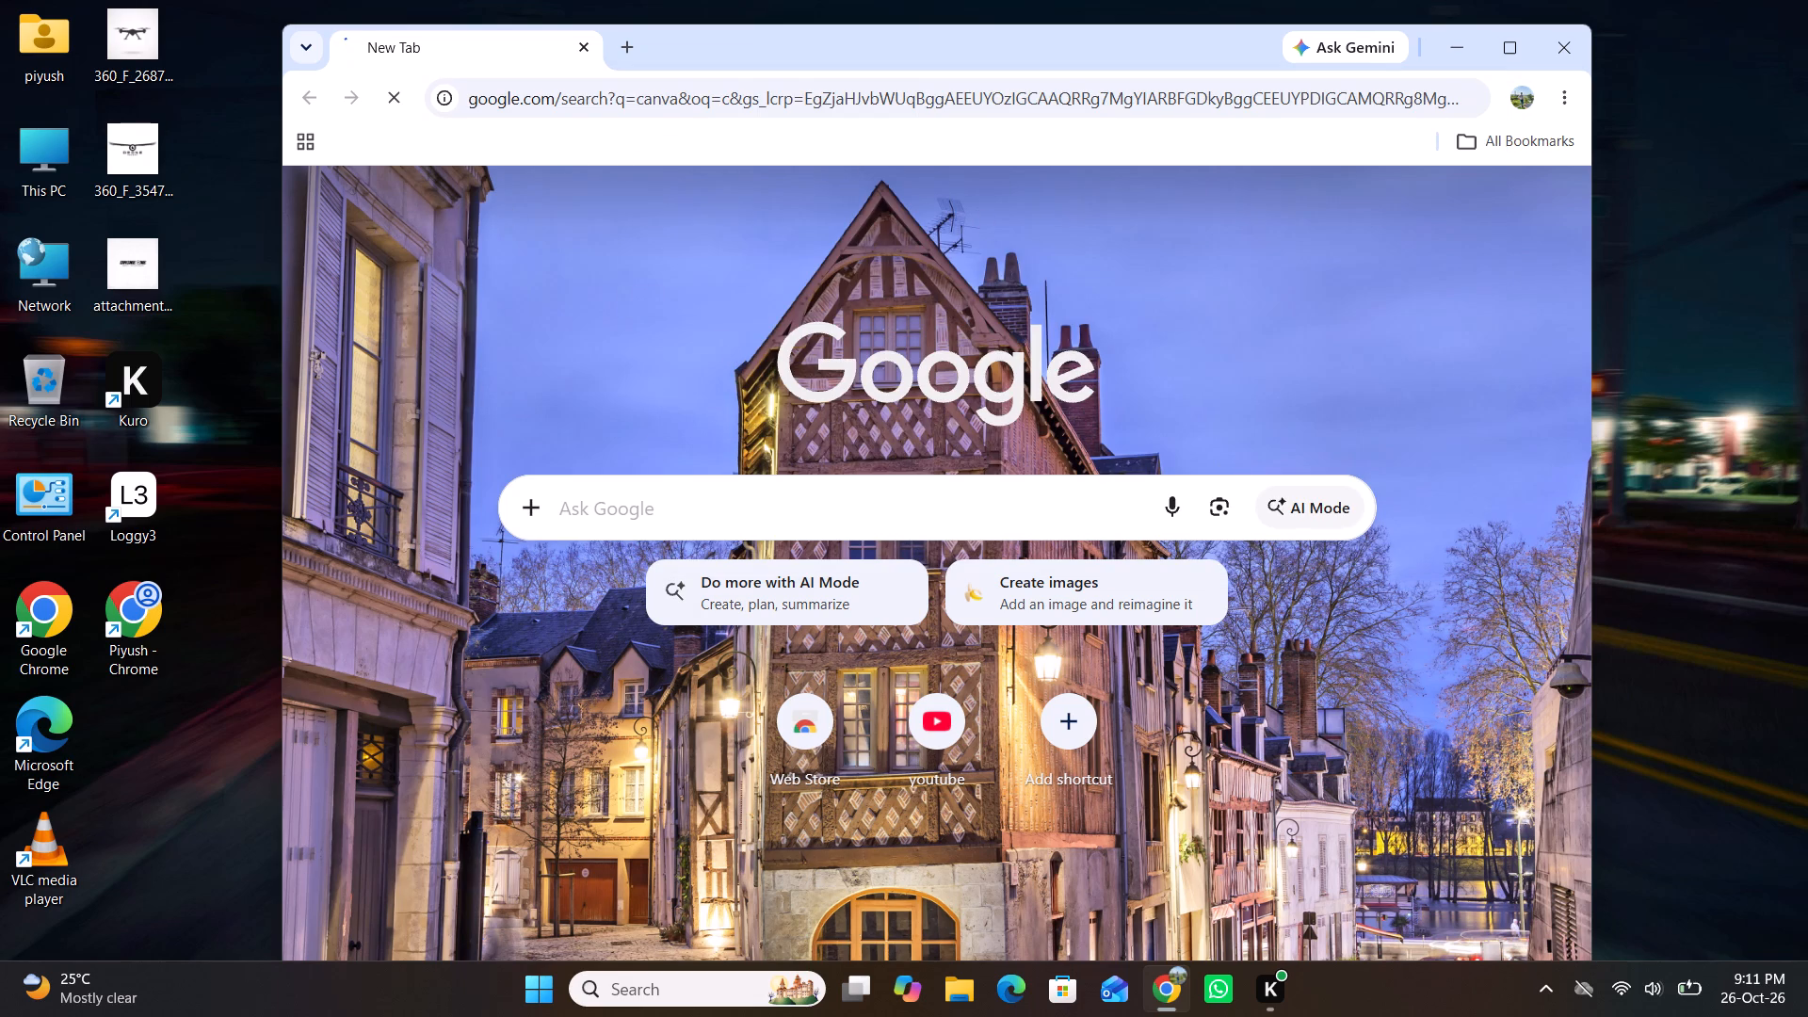
Maximize the browser window.
left_click(1616, 993)
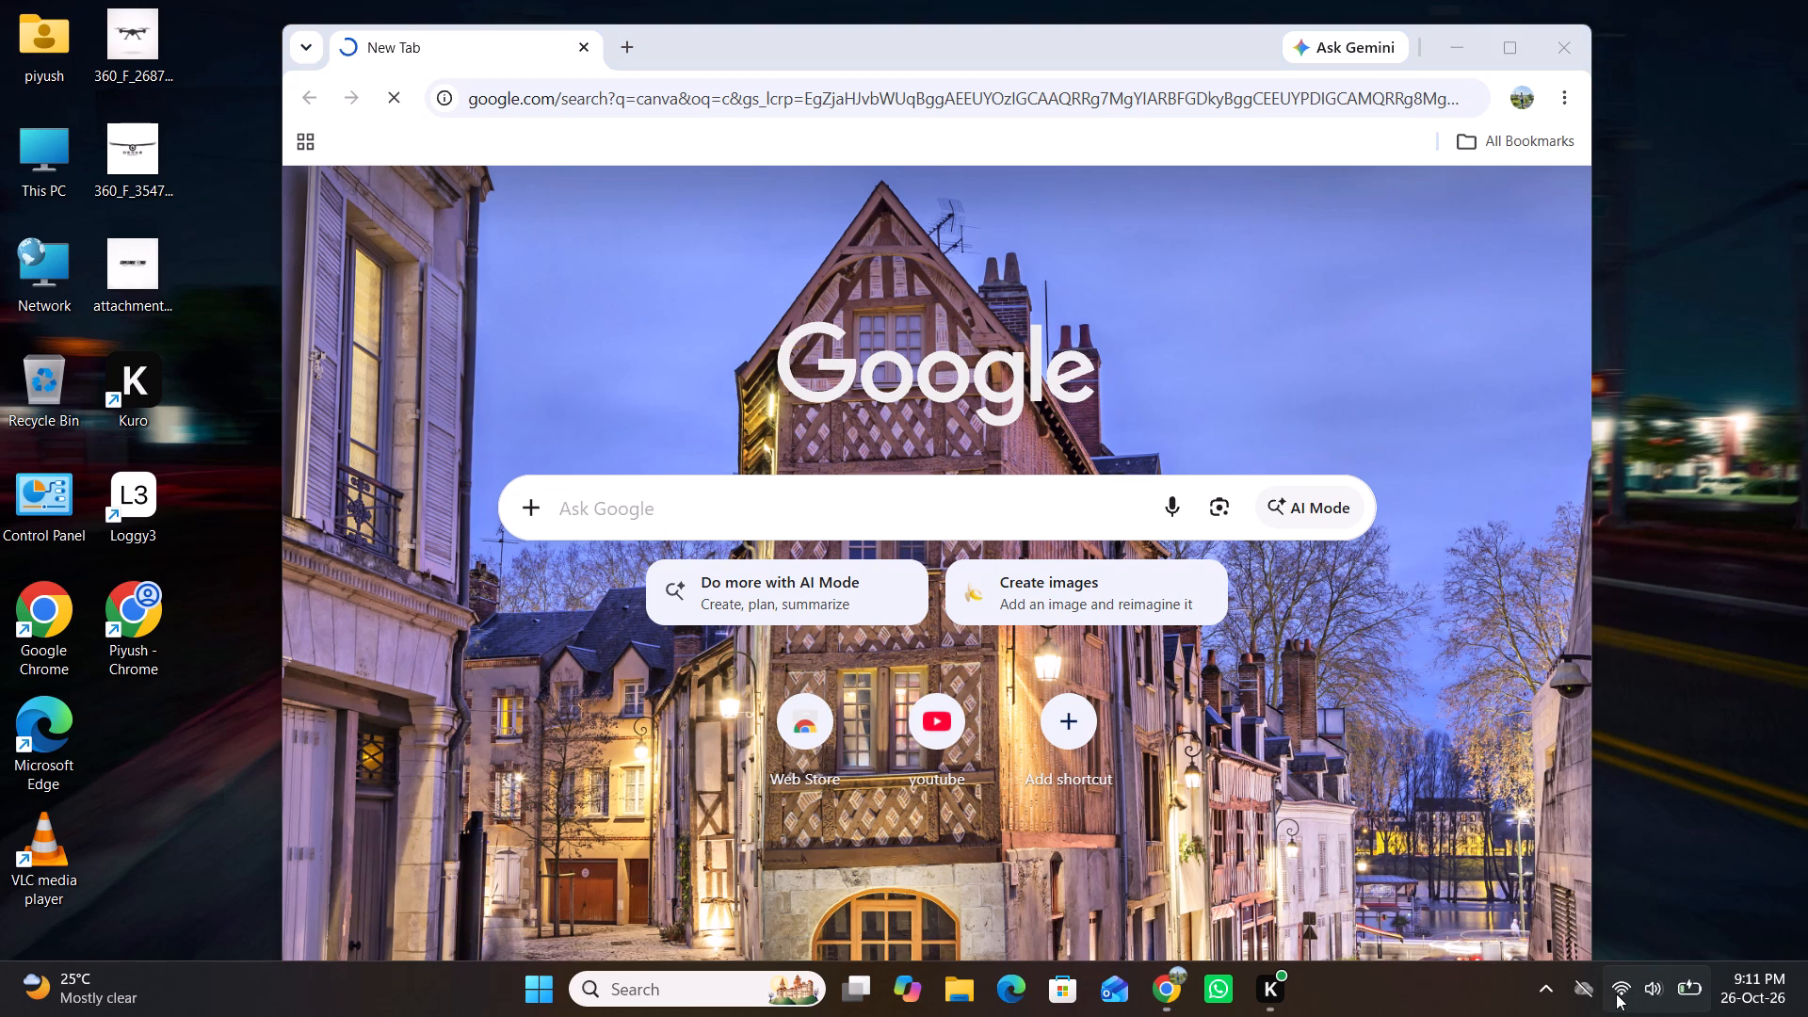
left_click(1616, 993)
left_click(1524, 40)
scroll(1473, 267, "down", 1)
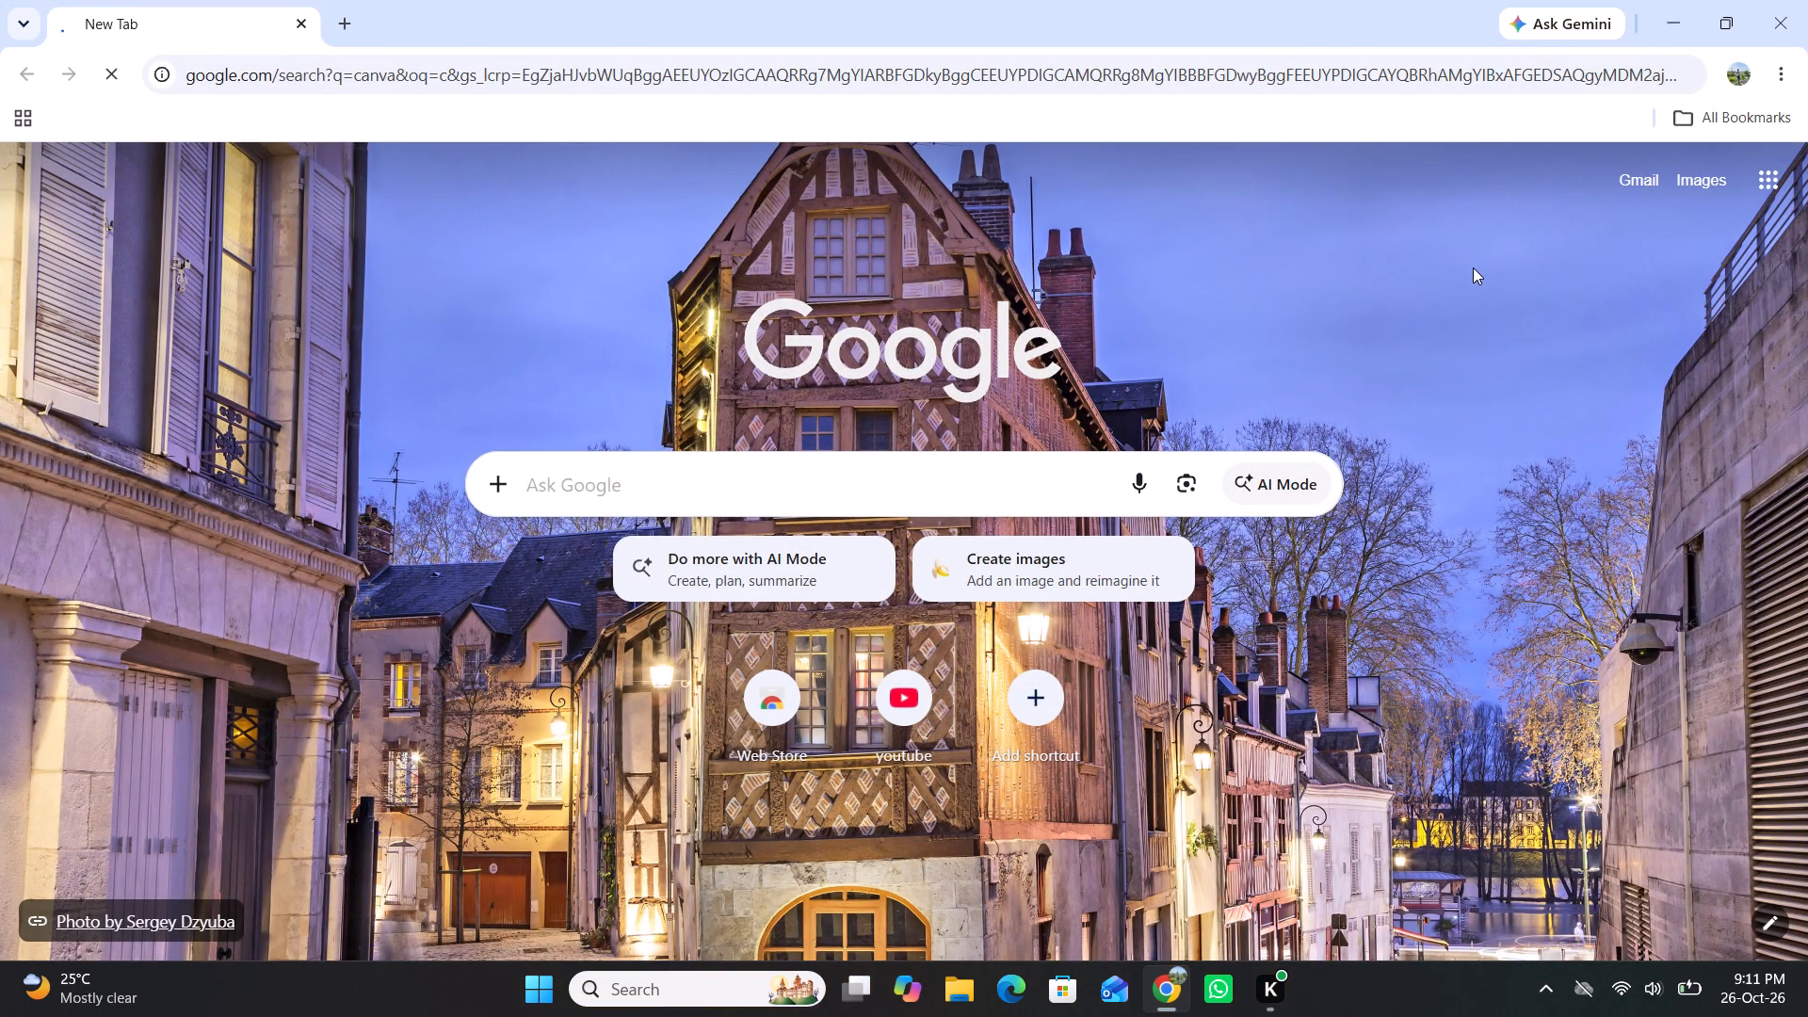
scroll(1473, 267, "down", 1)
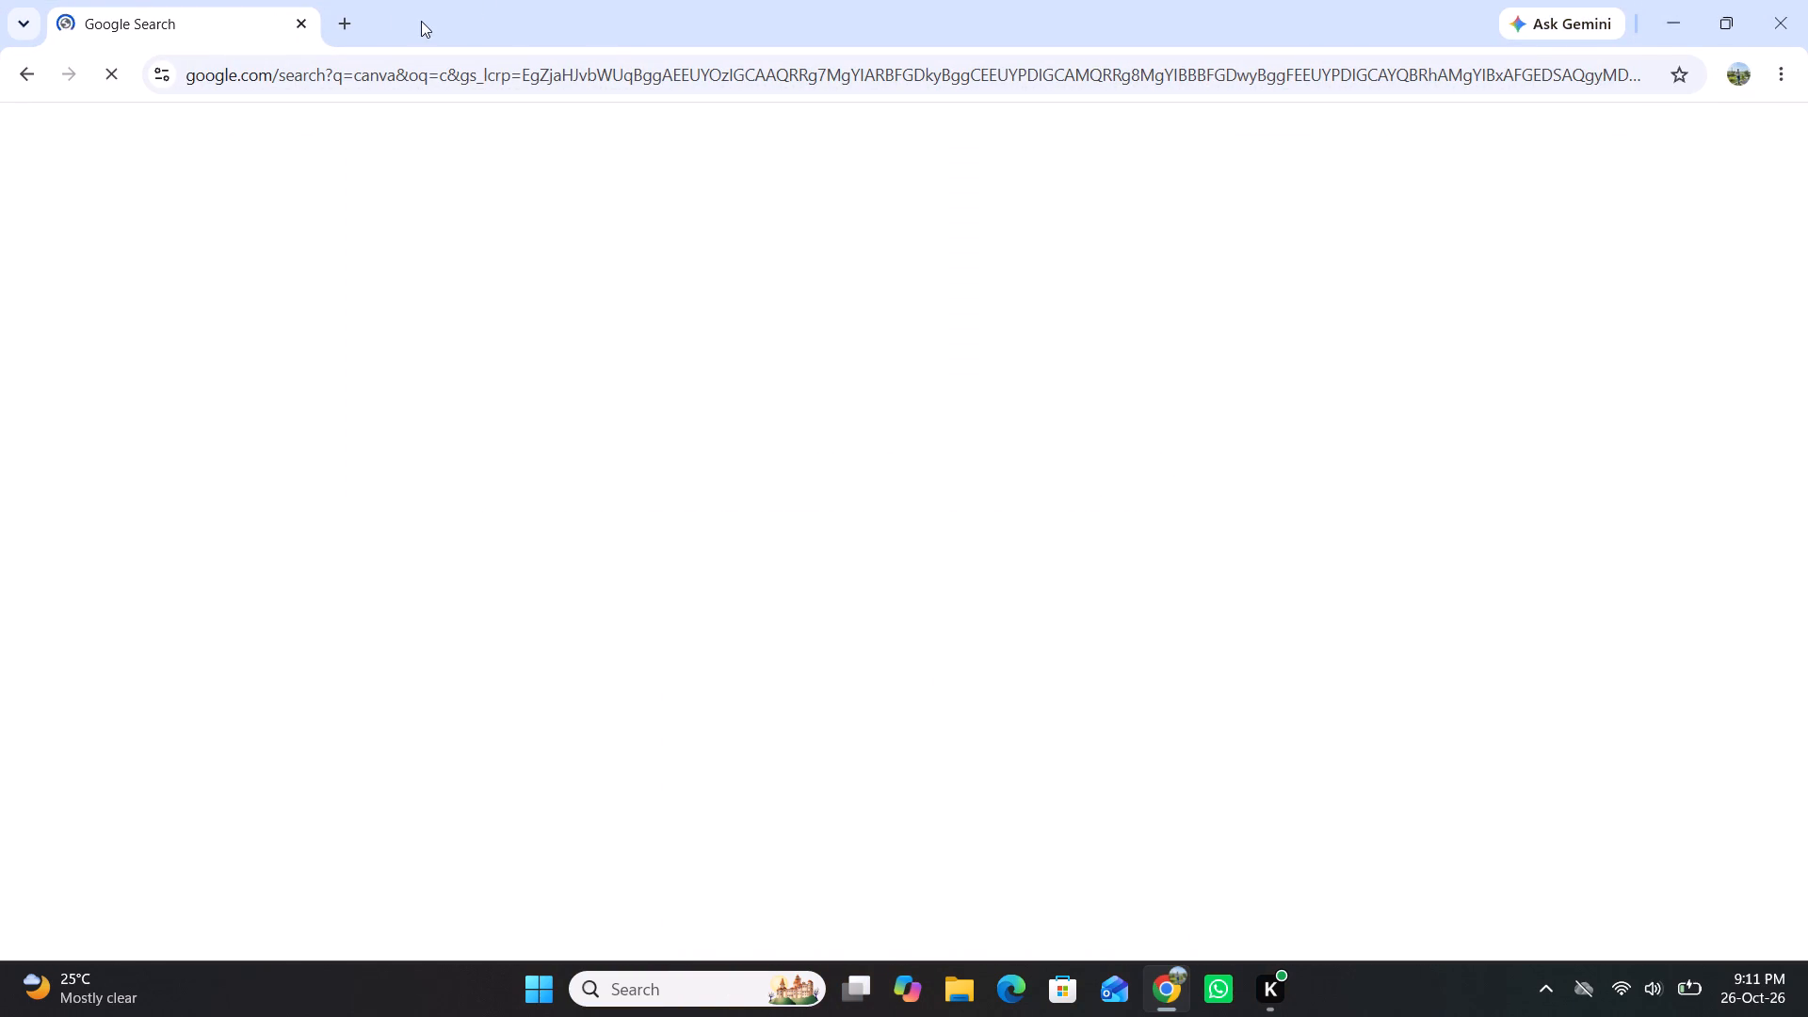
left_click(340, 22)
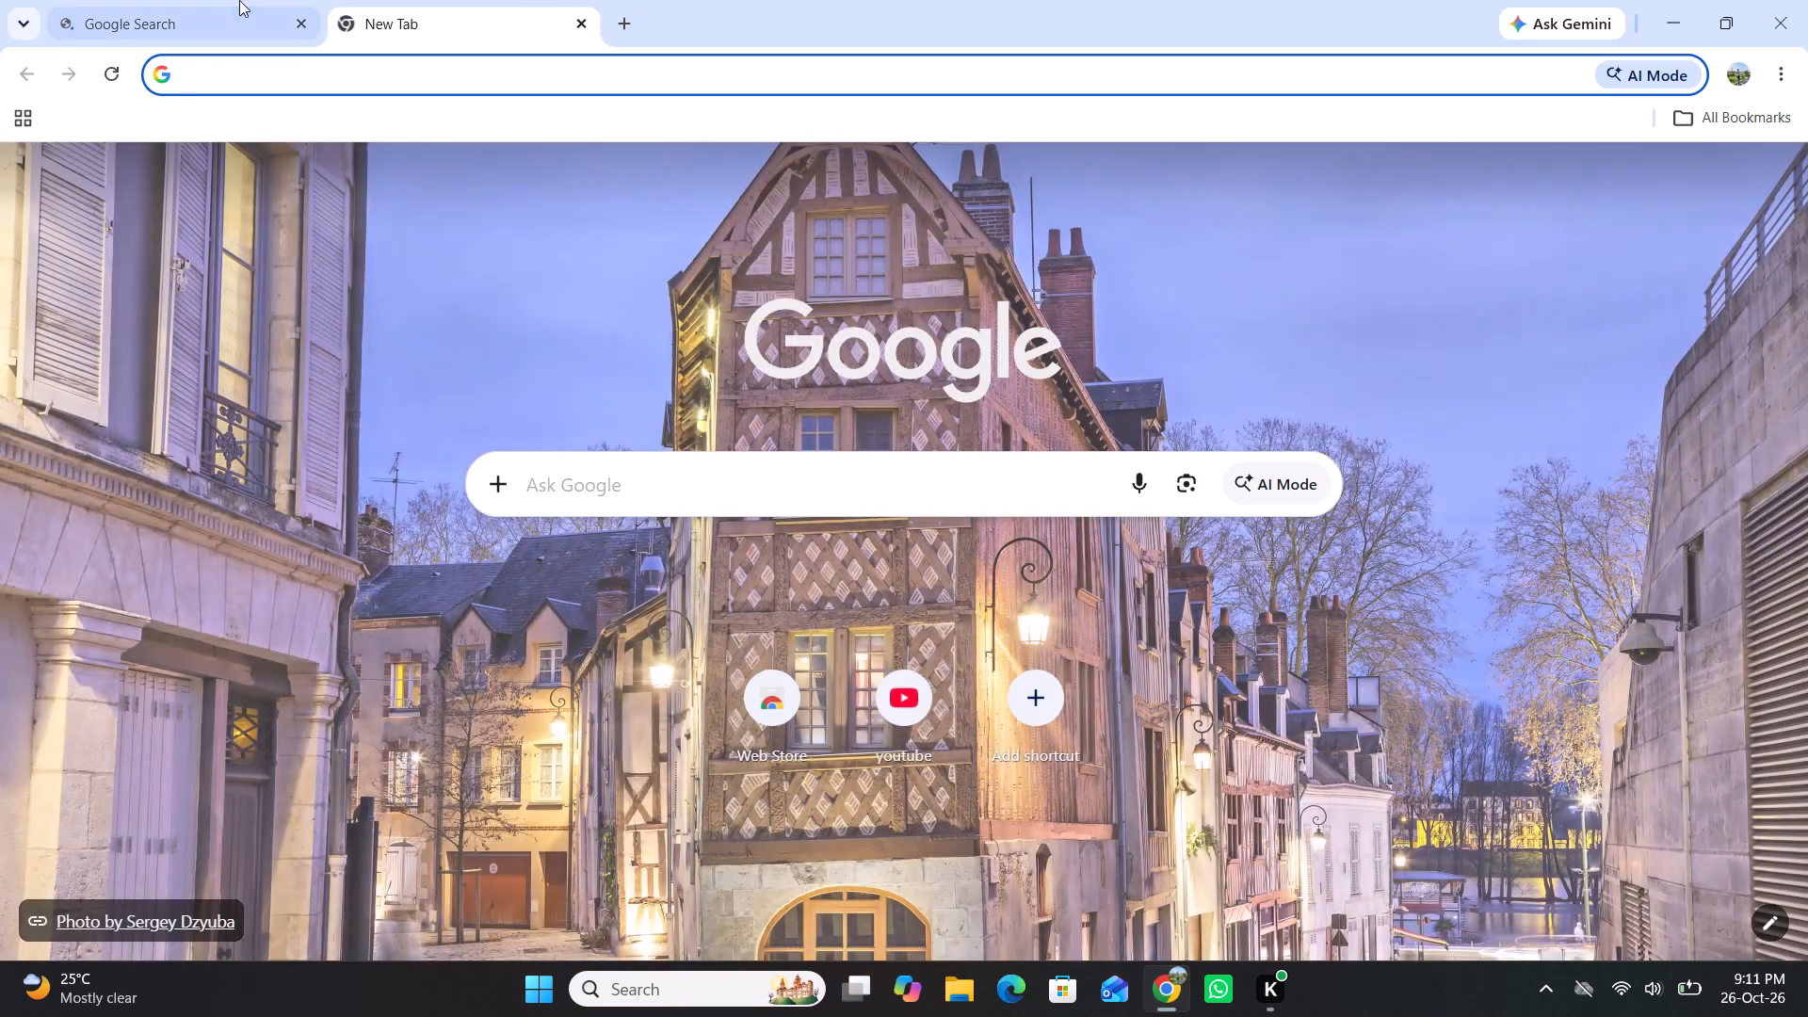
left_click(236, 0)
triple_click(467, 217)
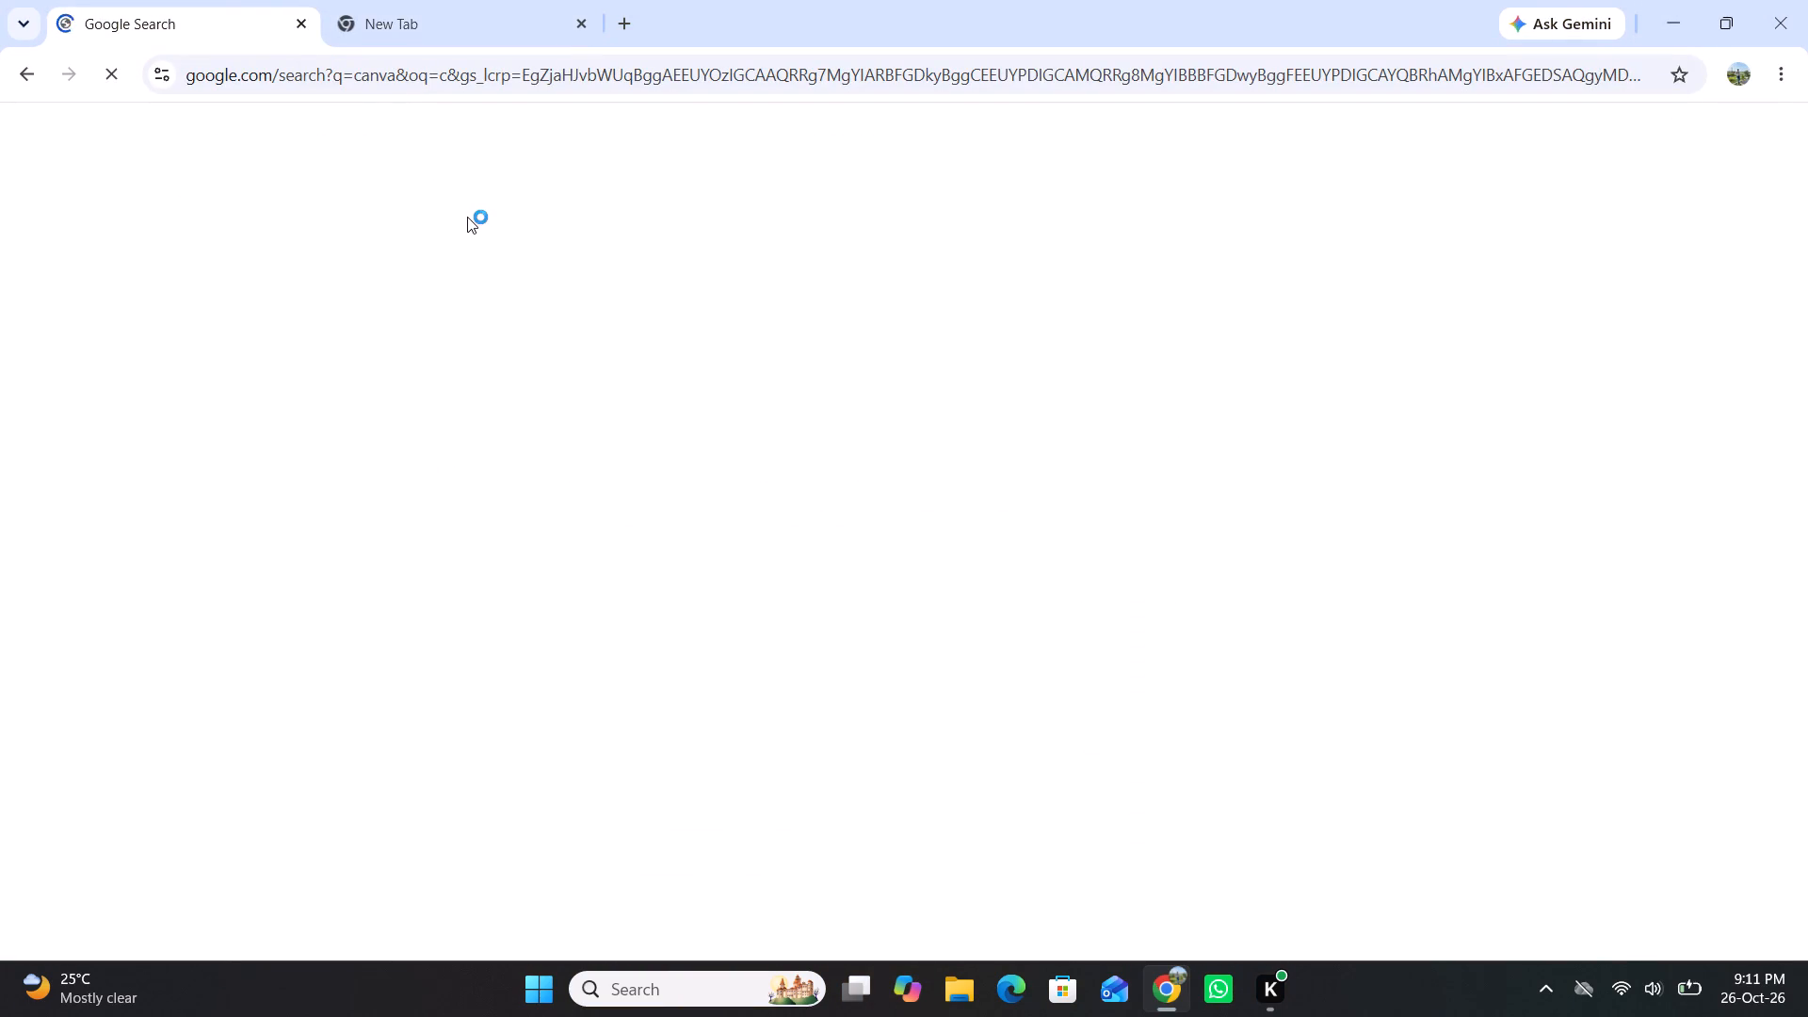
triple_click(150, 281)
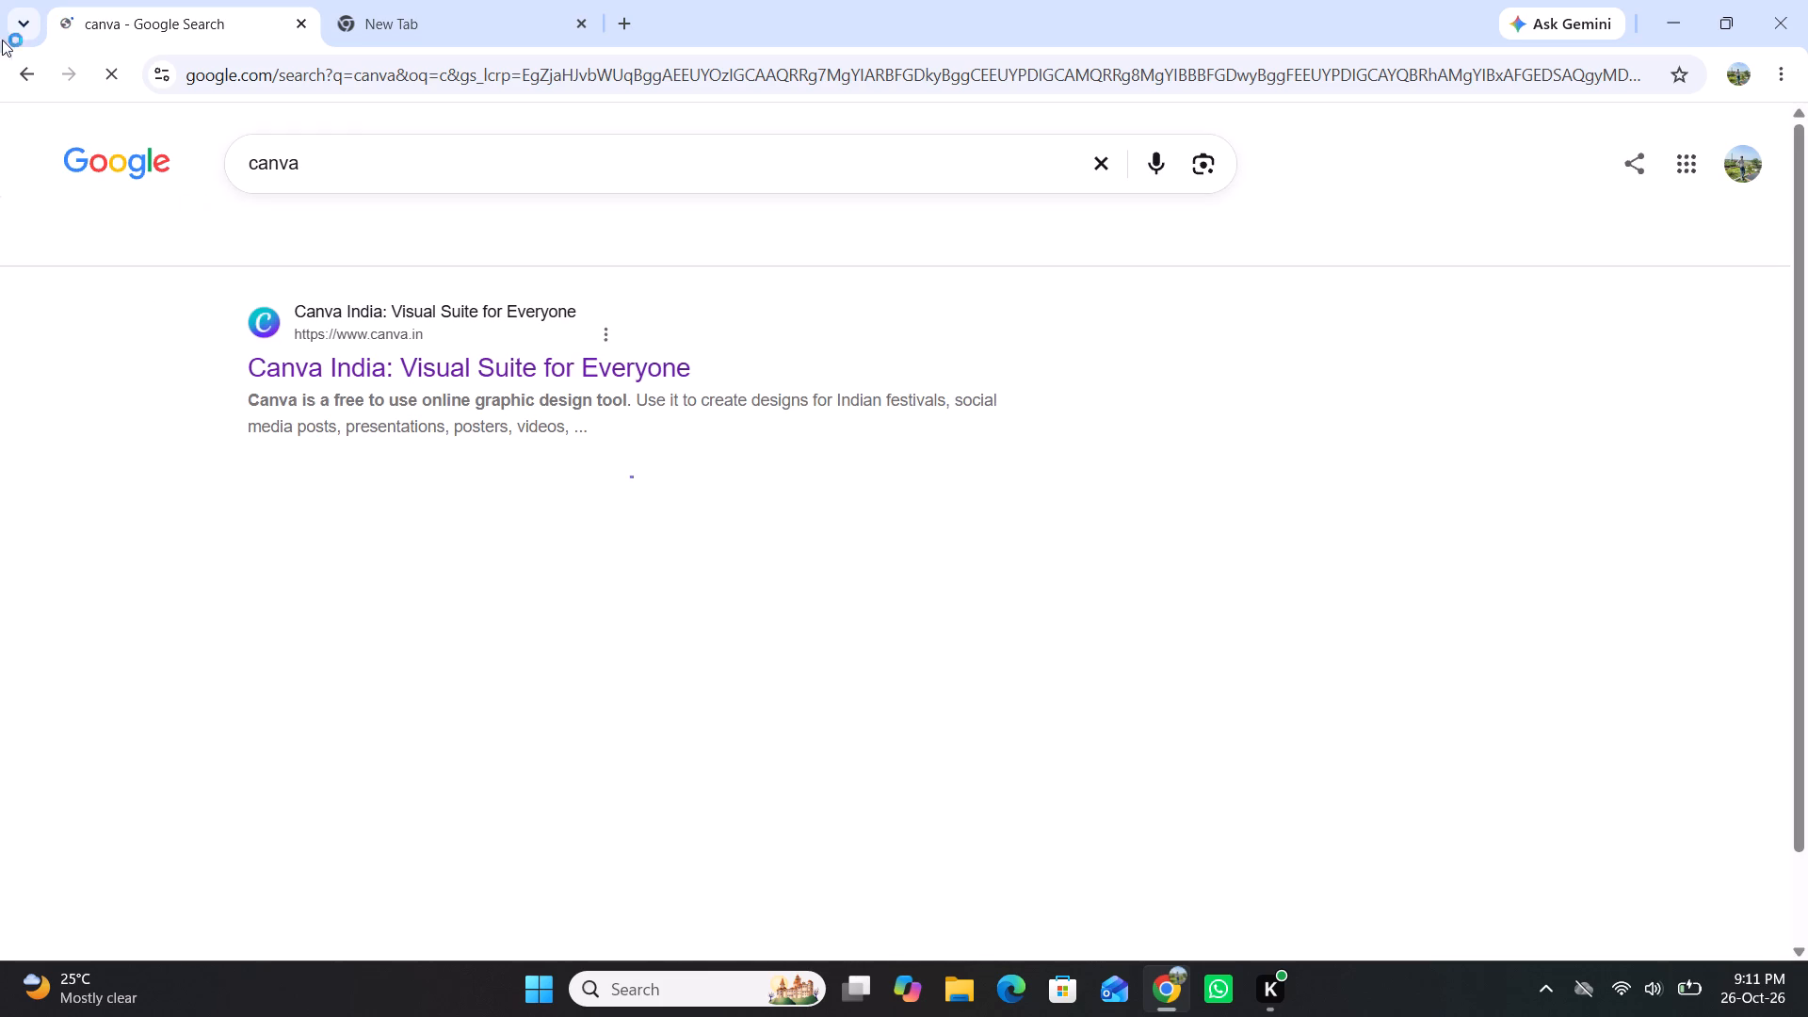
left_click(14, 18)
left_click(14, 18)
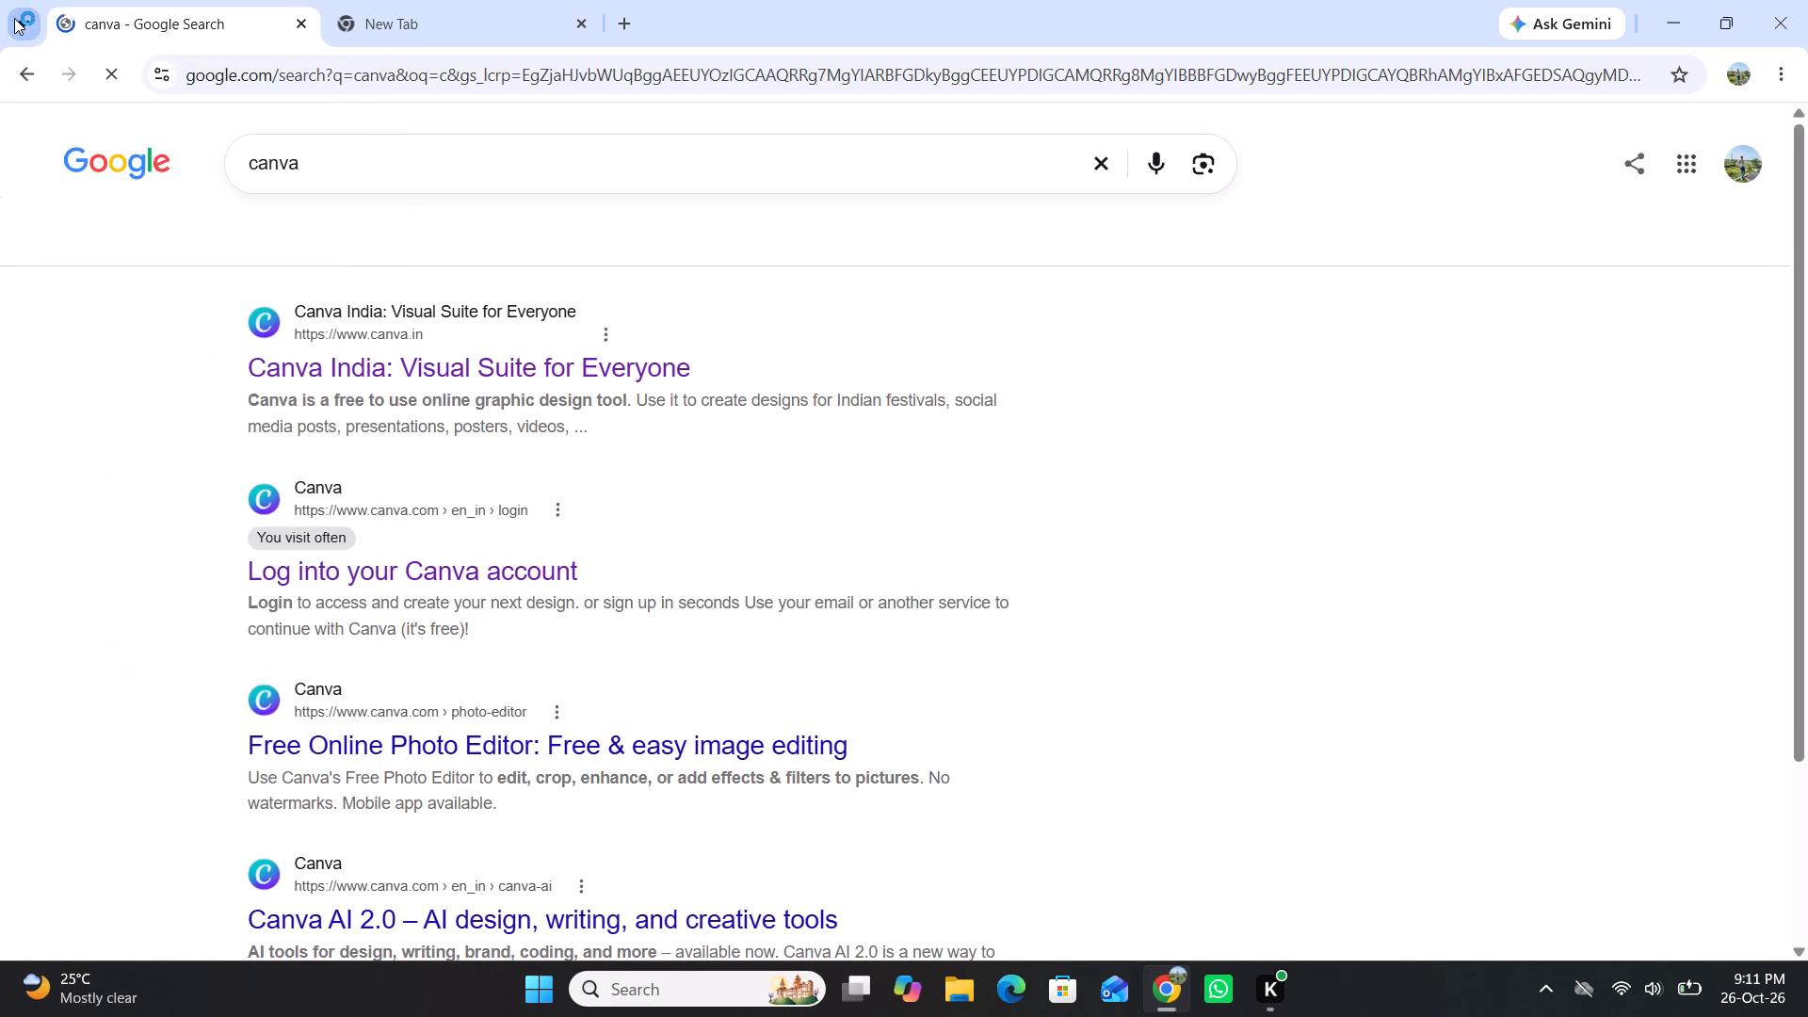
Open the search result "Canva India: Visual Suite for Everyone".
left_click(400, 384)
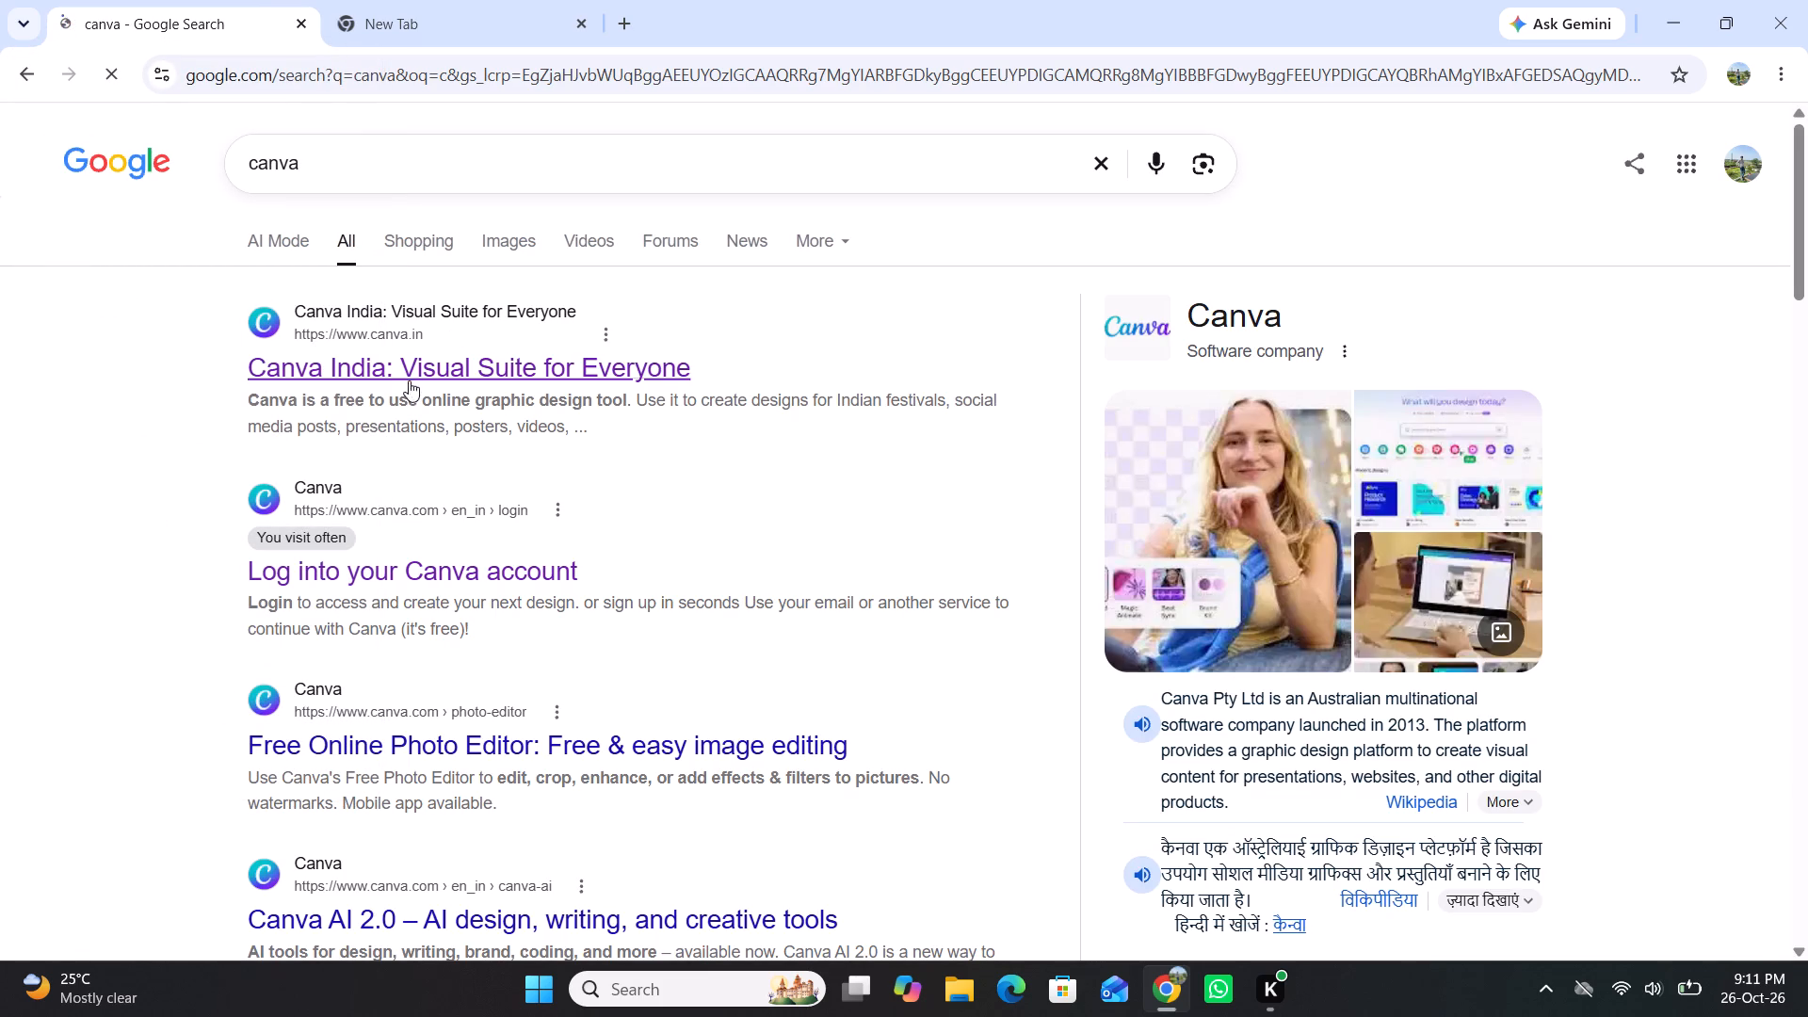
left_click(419, 378)
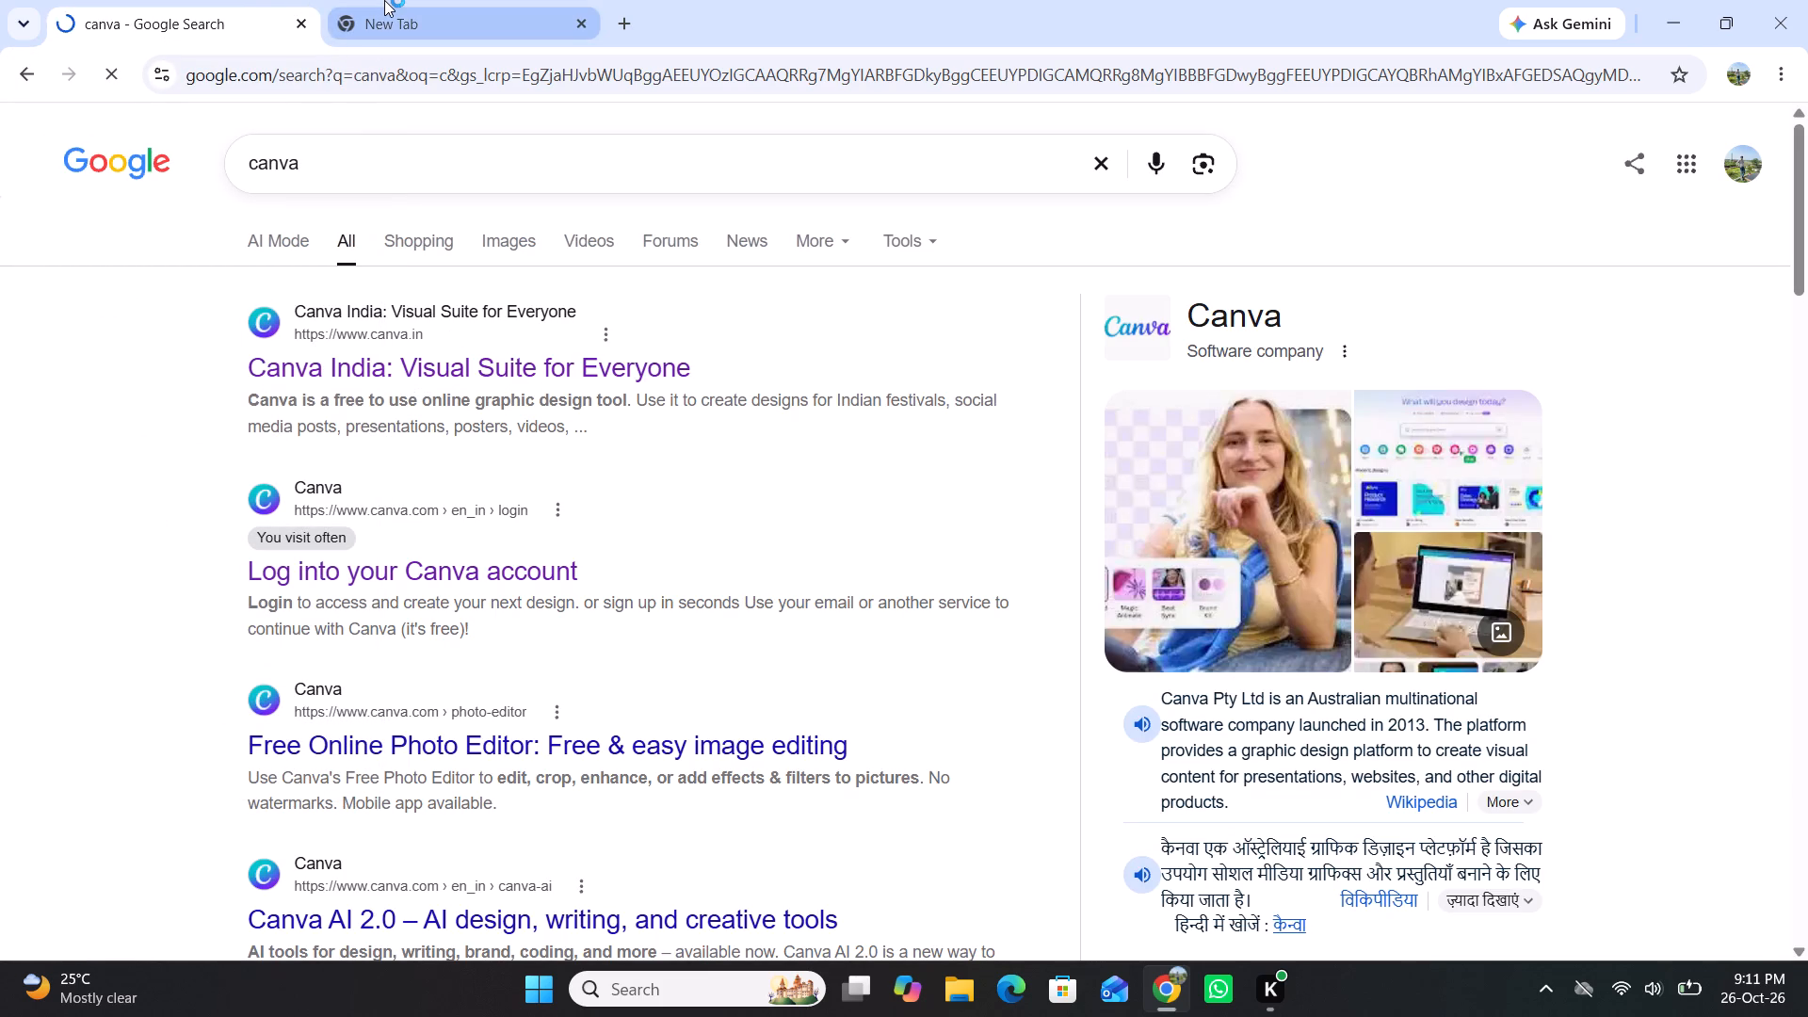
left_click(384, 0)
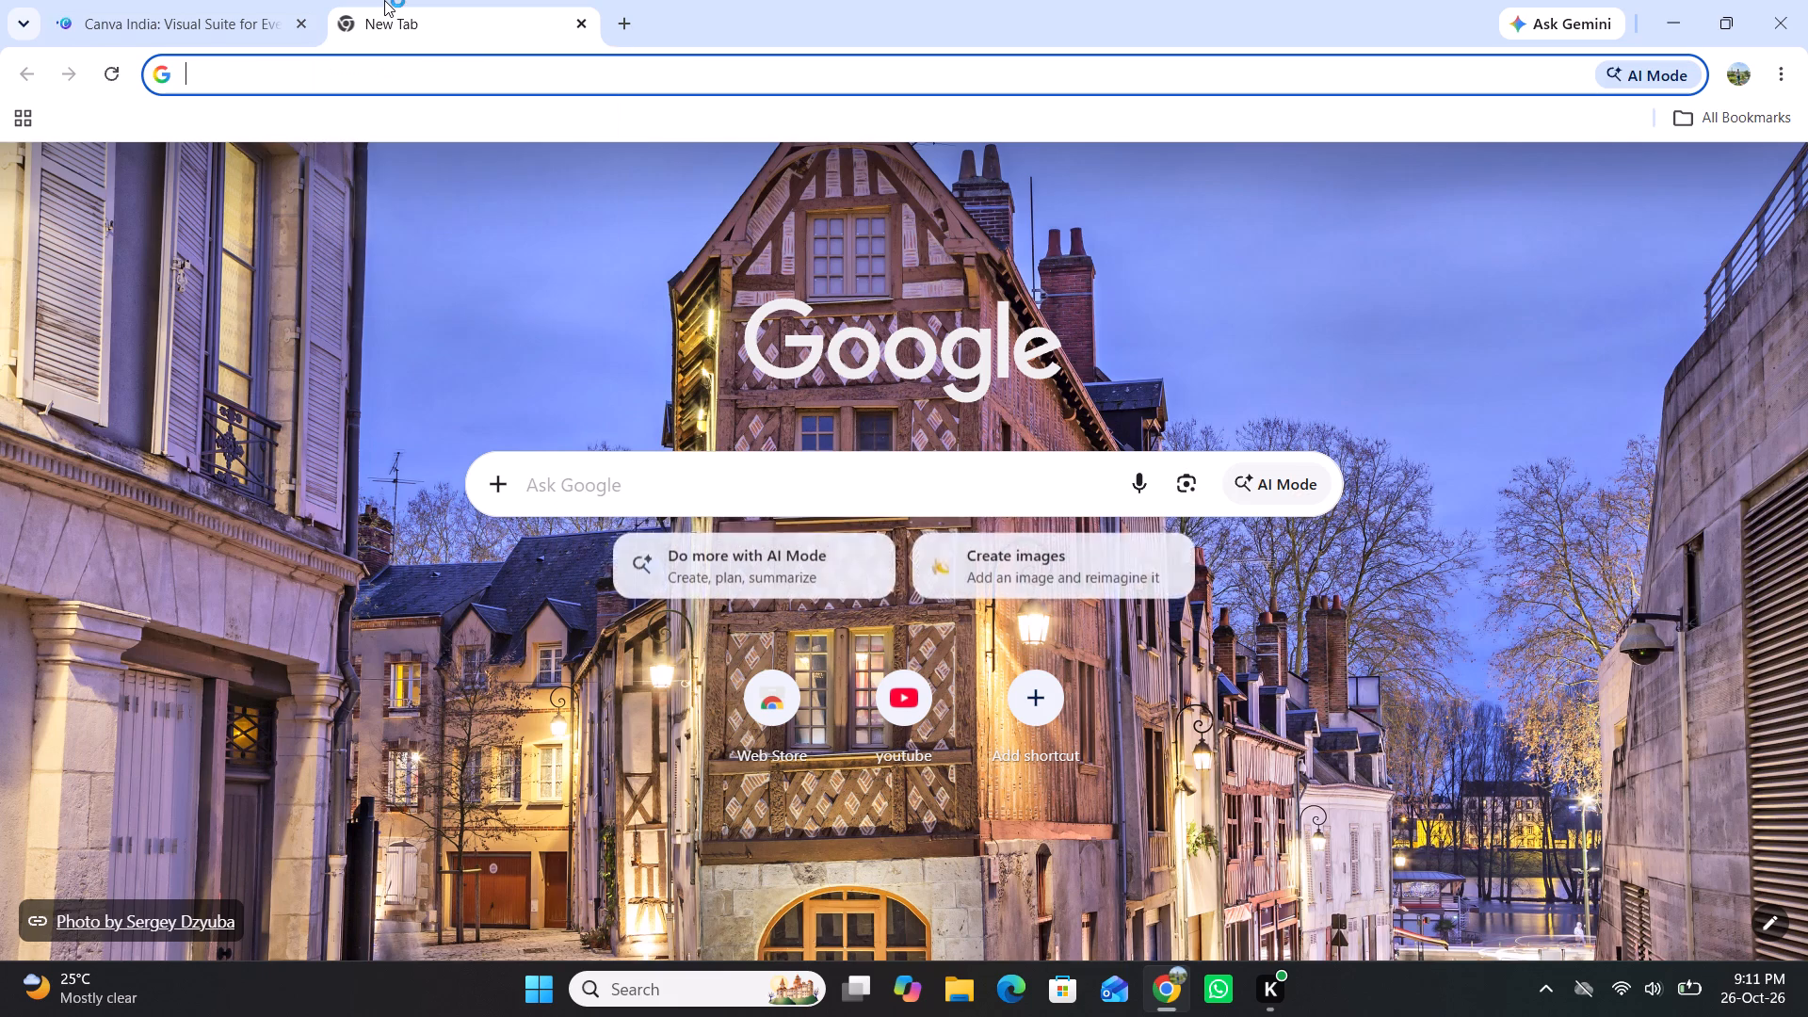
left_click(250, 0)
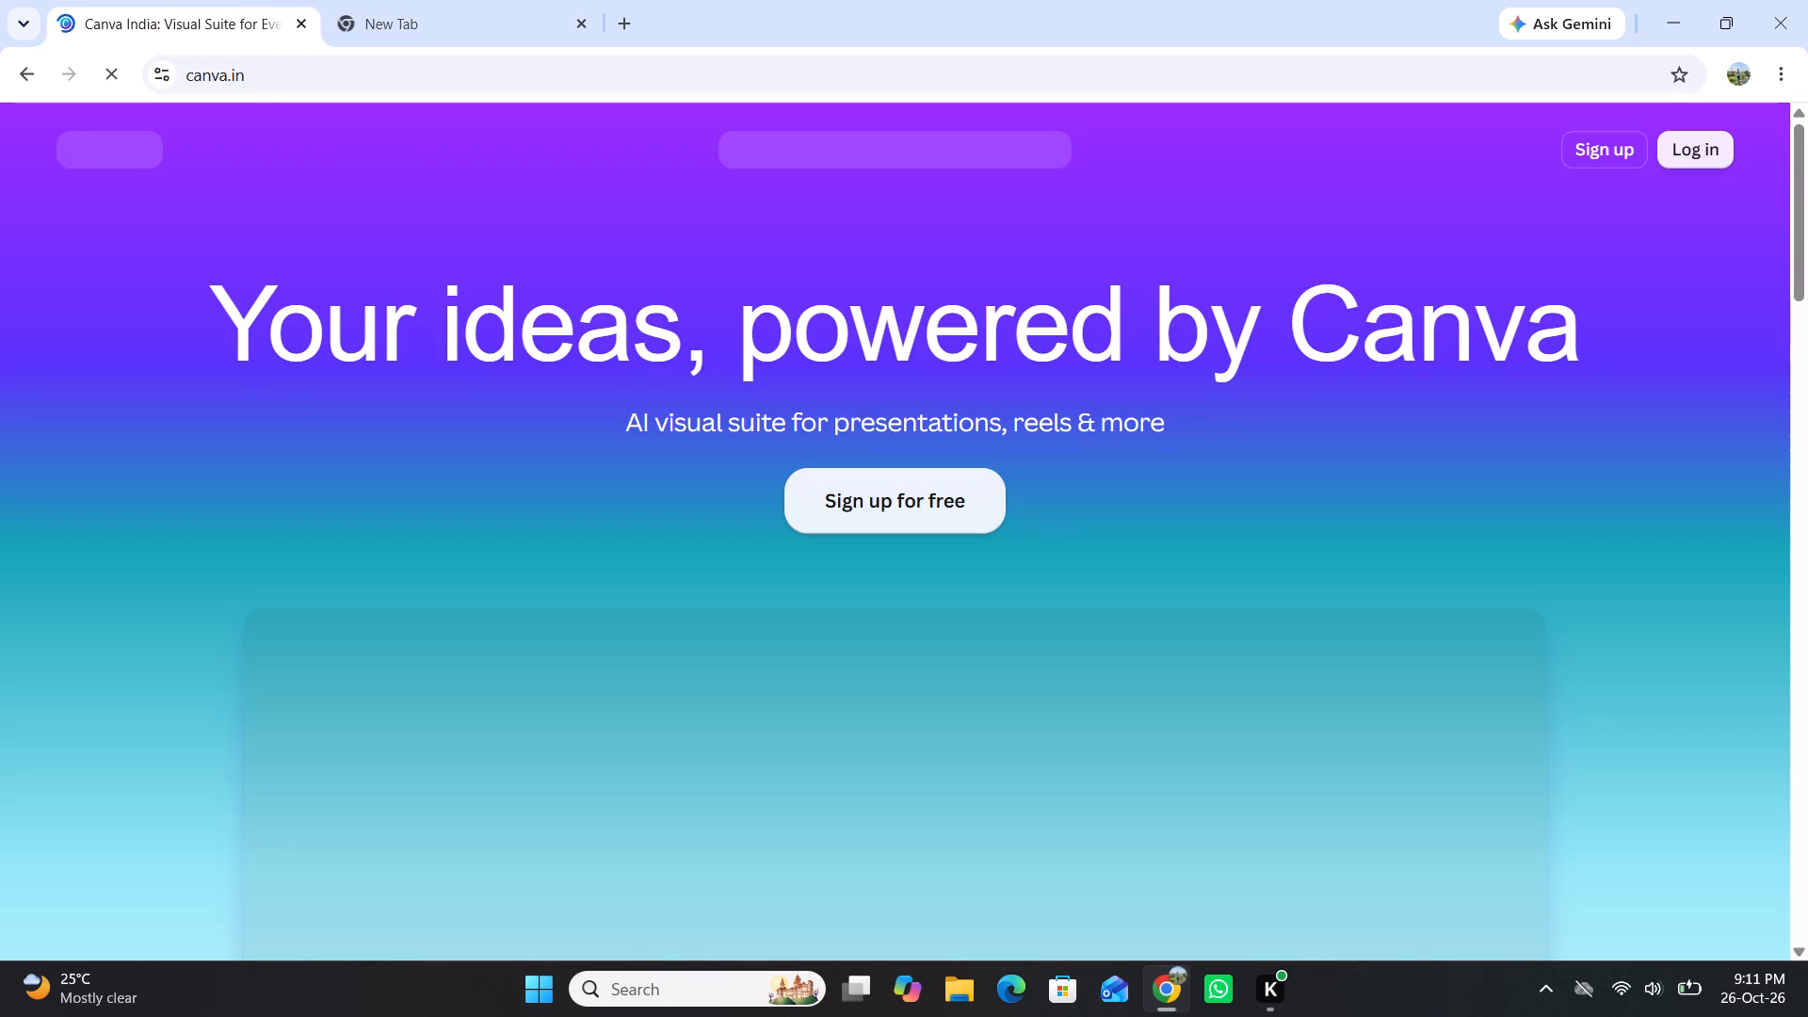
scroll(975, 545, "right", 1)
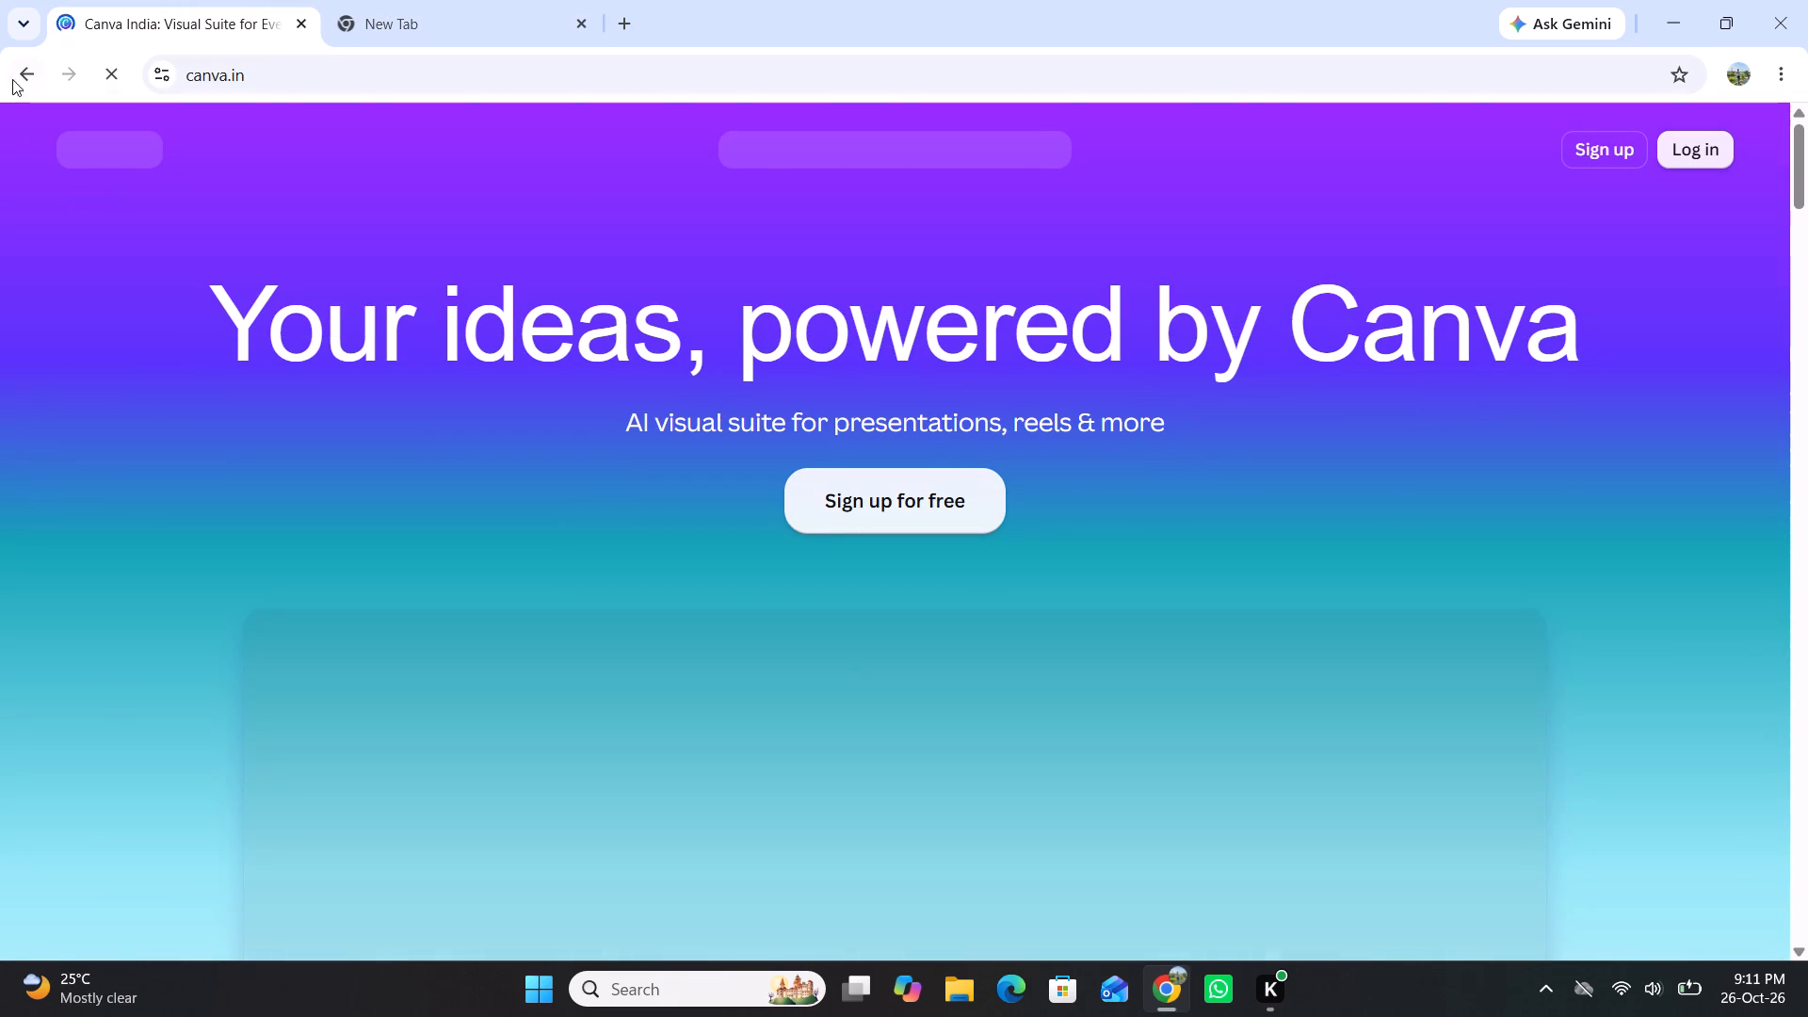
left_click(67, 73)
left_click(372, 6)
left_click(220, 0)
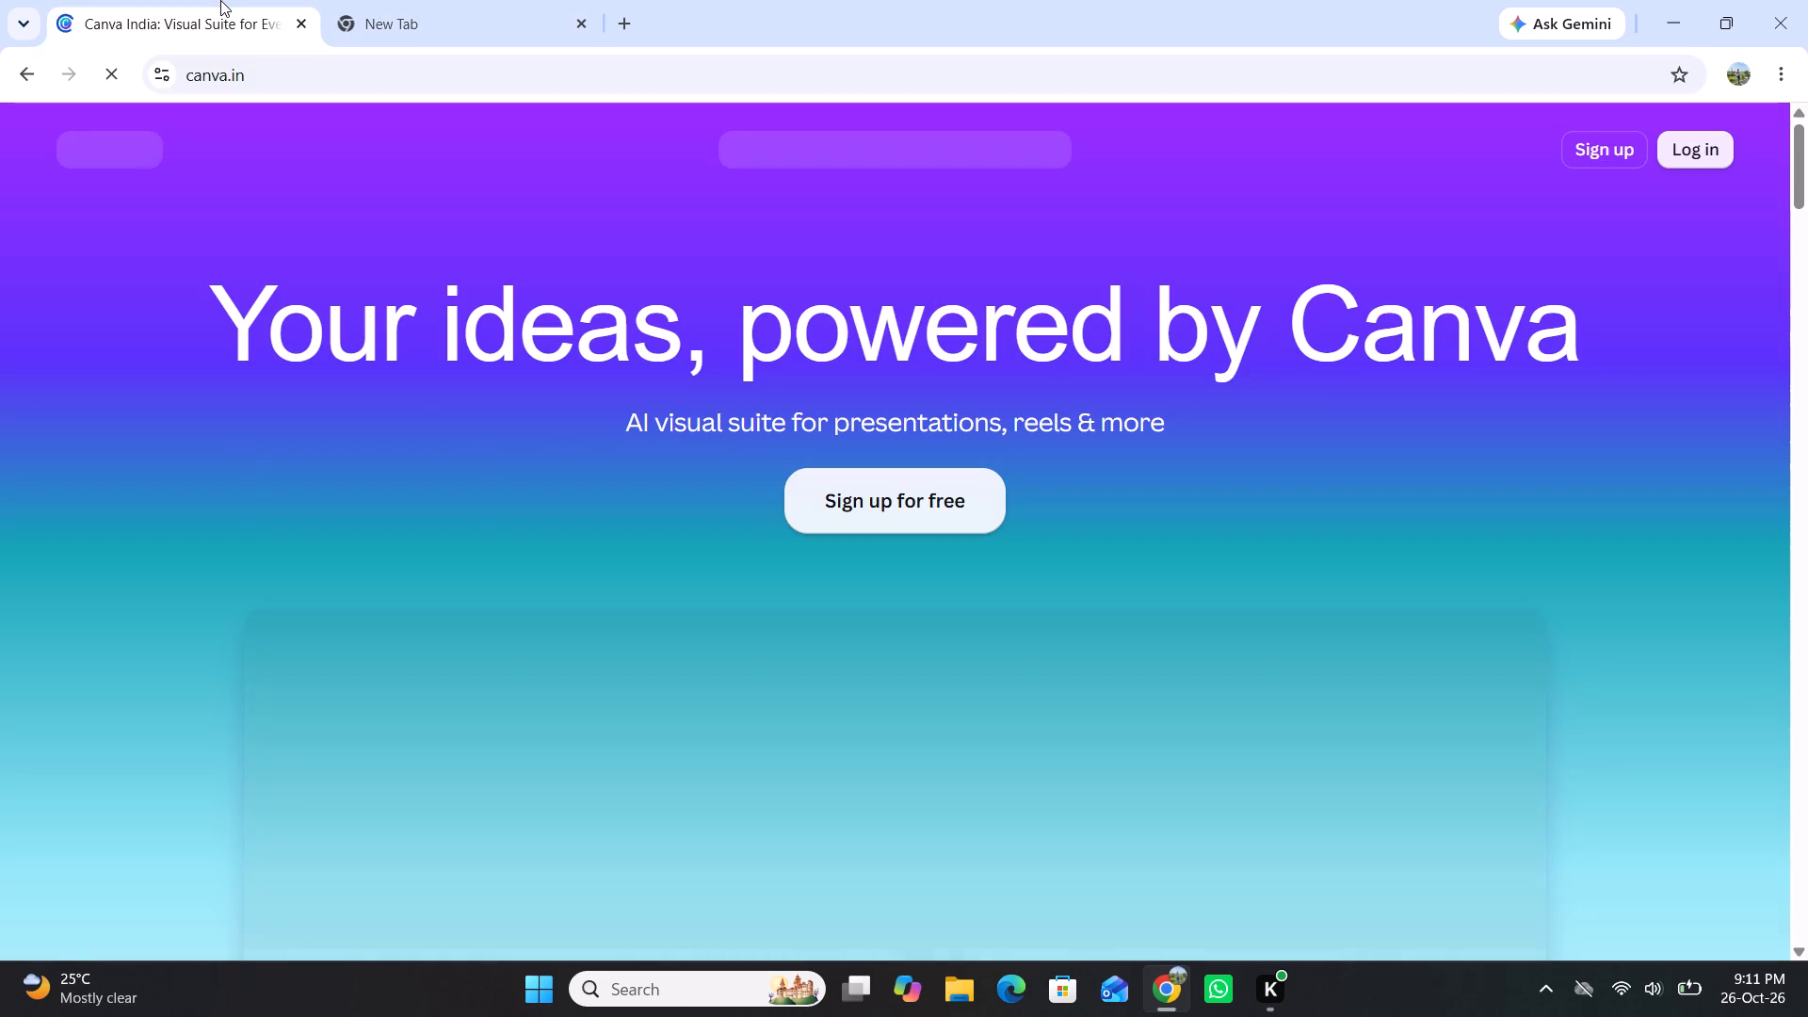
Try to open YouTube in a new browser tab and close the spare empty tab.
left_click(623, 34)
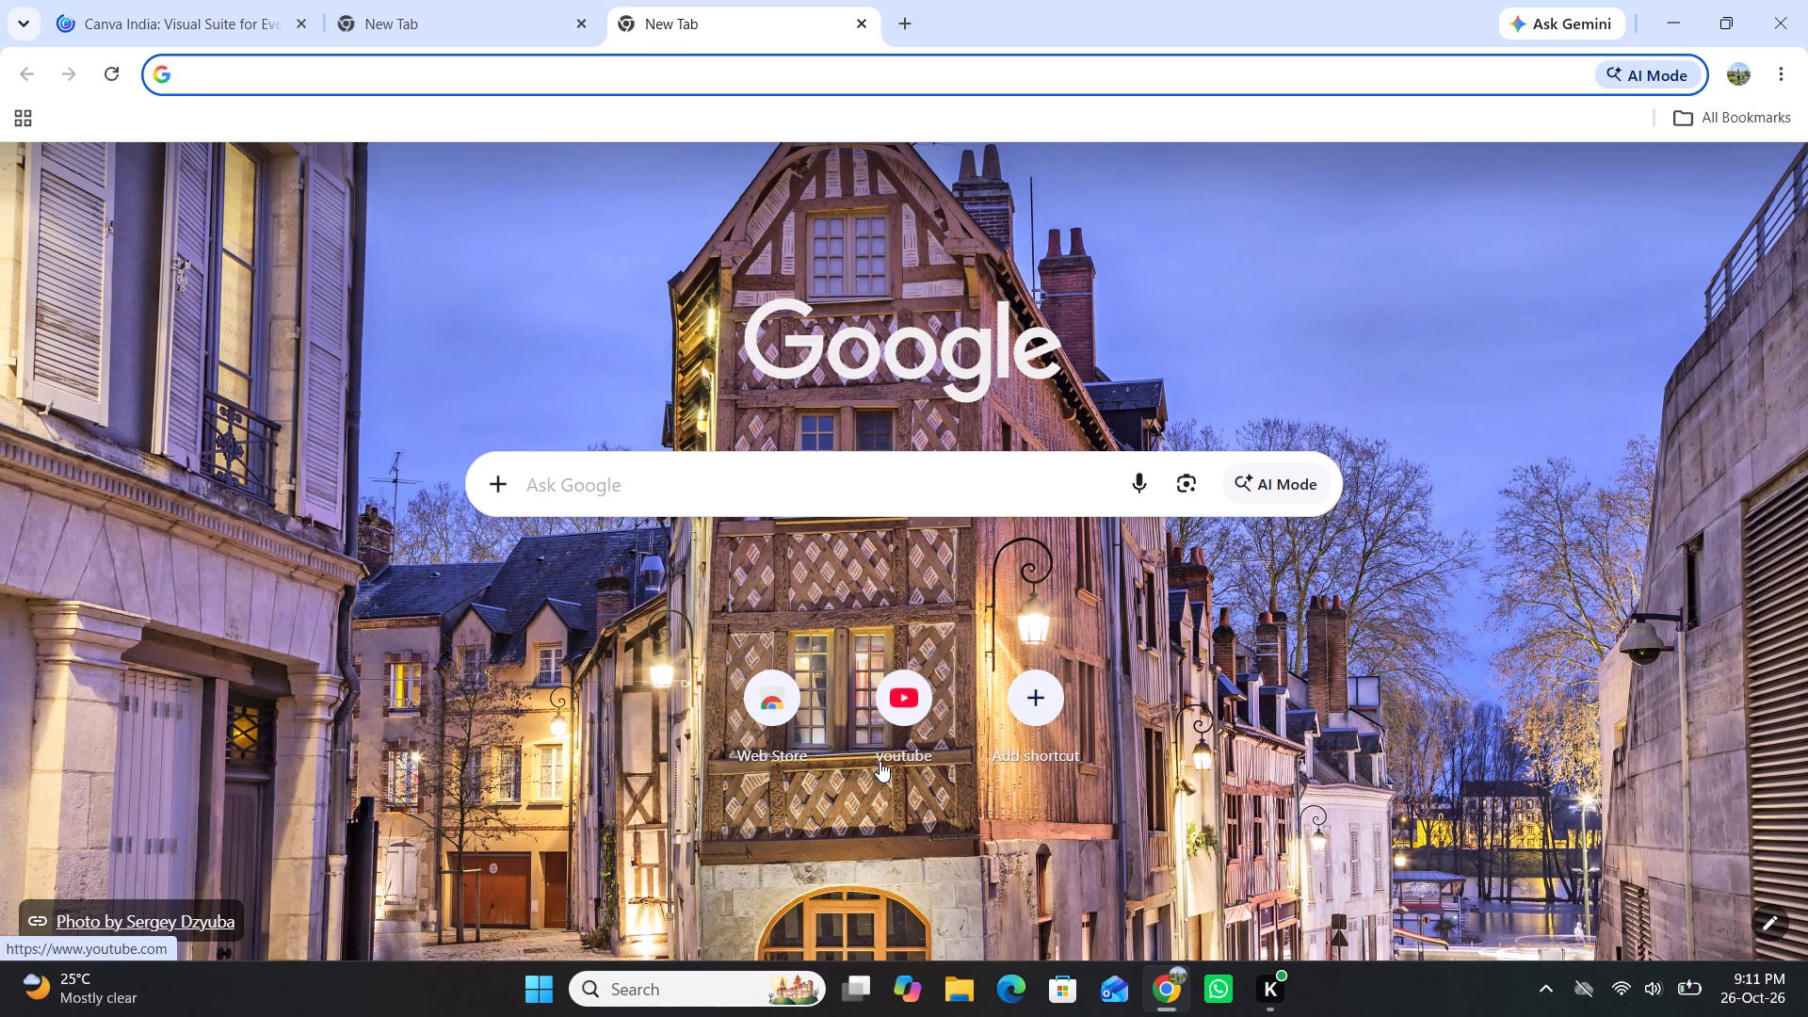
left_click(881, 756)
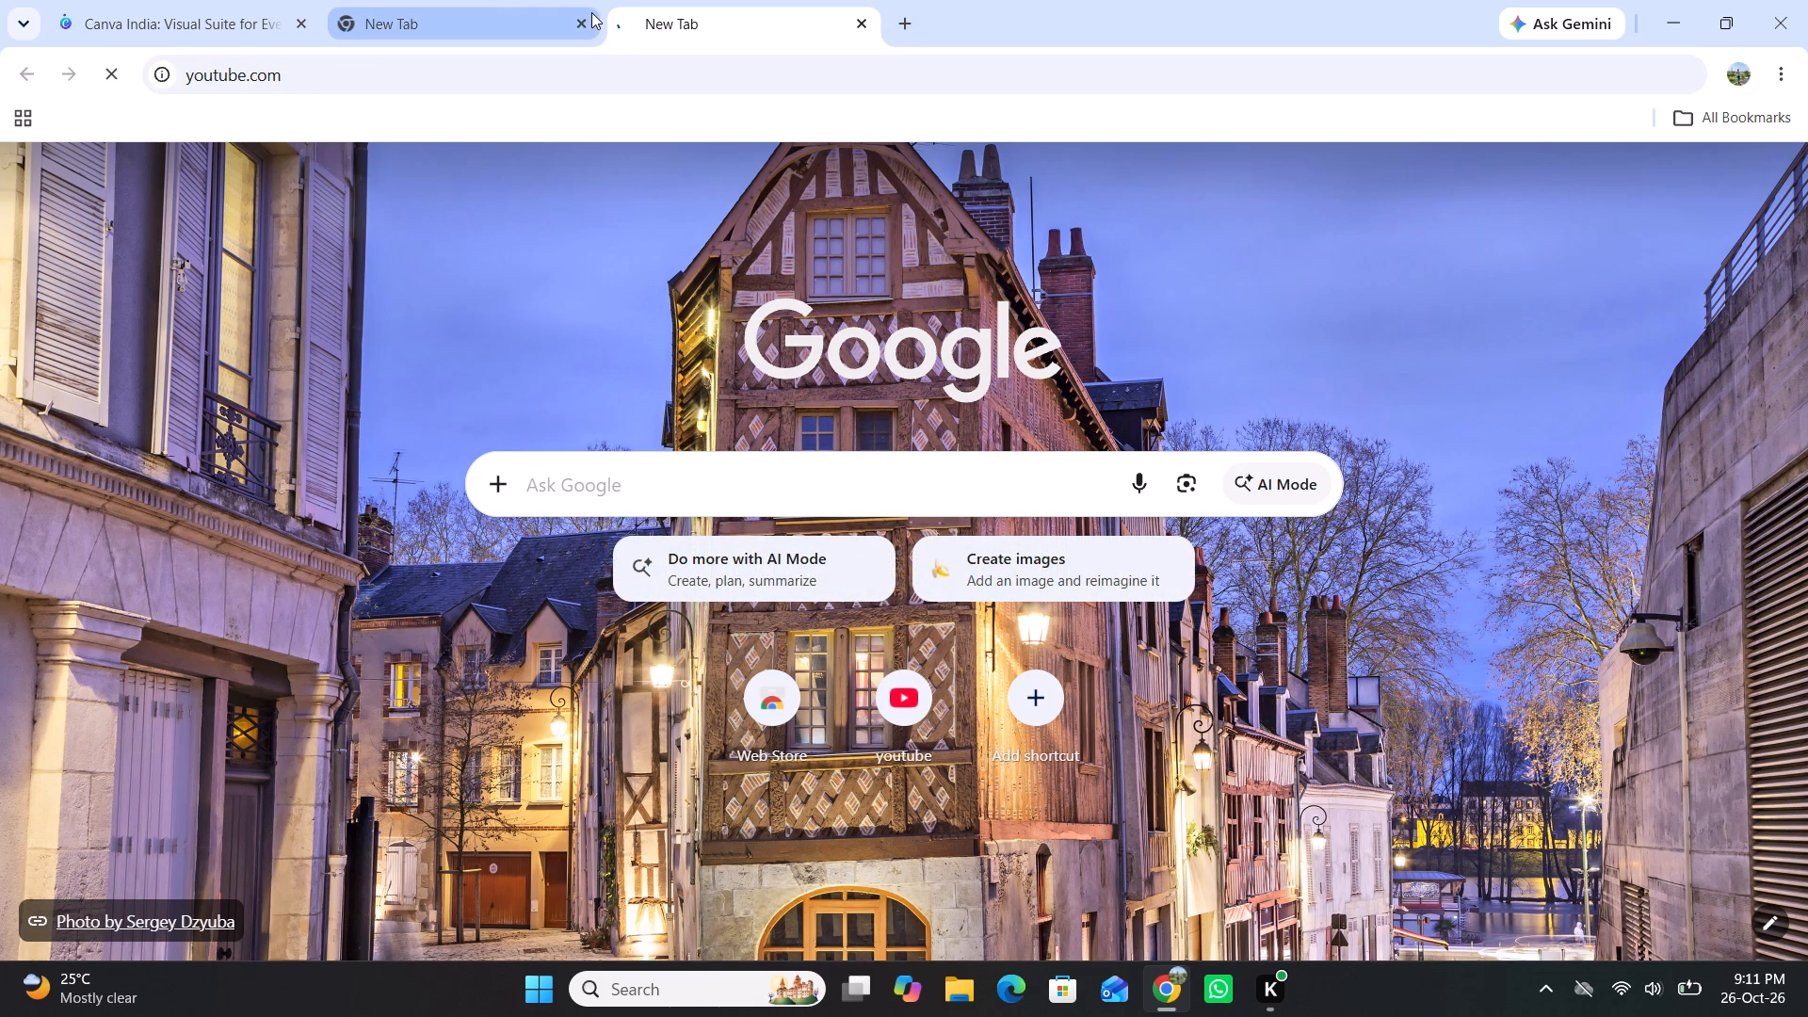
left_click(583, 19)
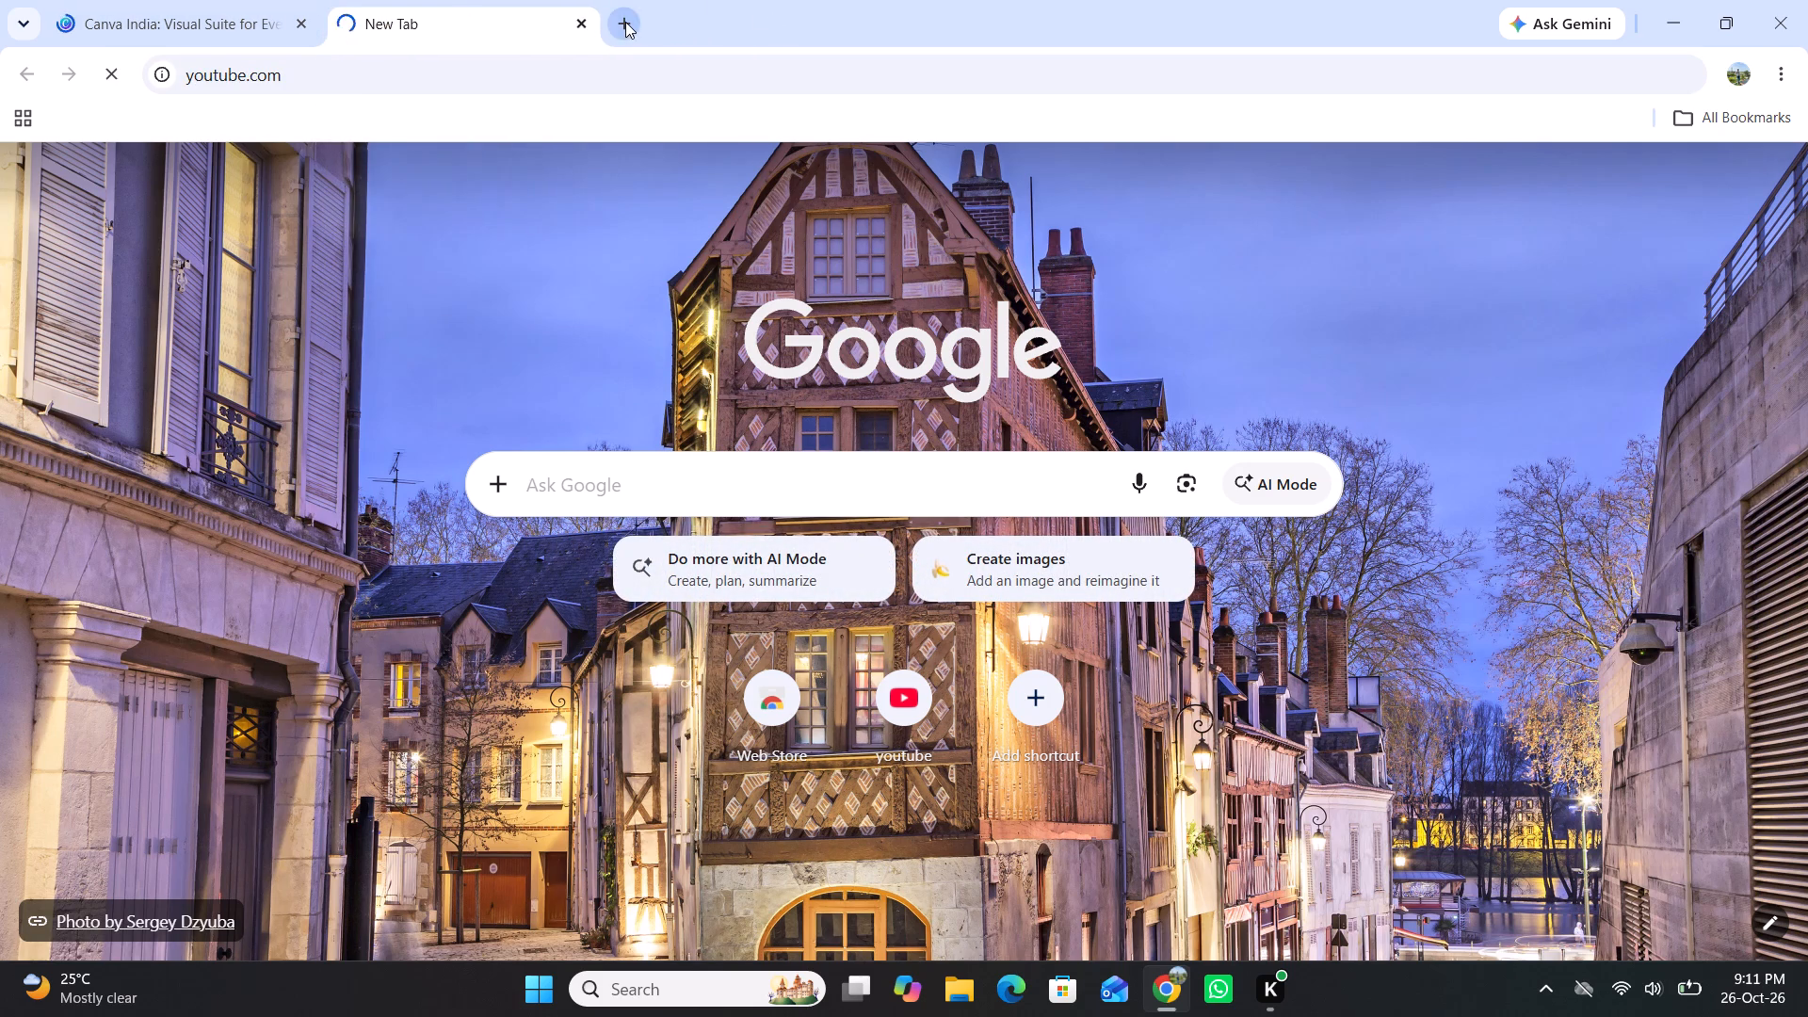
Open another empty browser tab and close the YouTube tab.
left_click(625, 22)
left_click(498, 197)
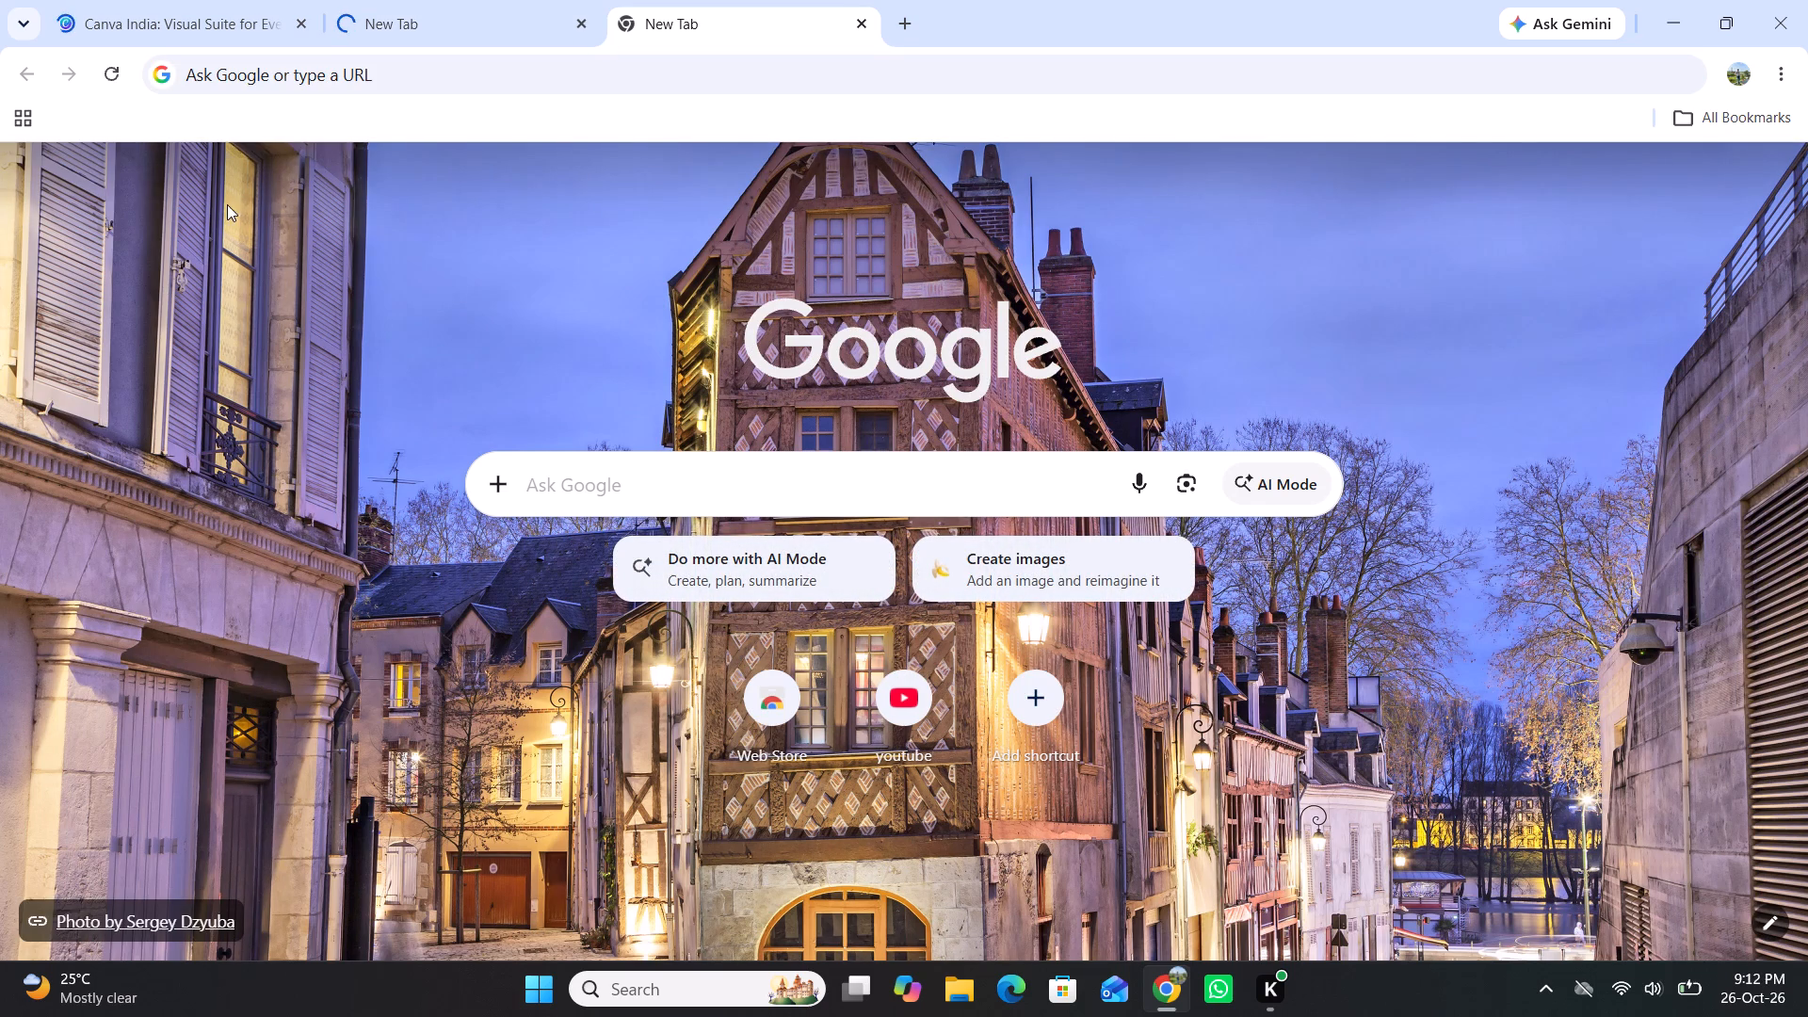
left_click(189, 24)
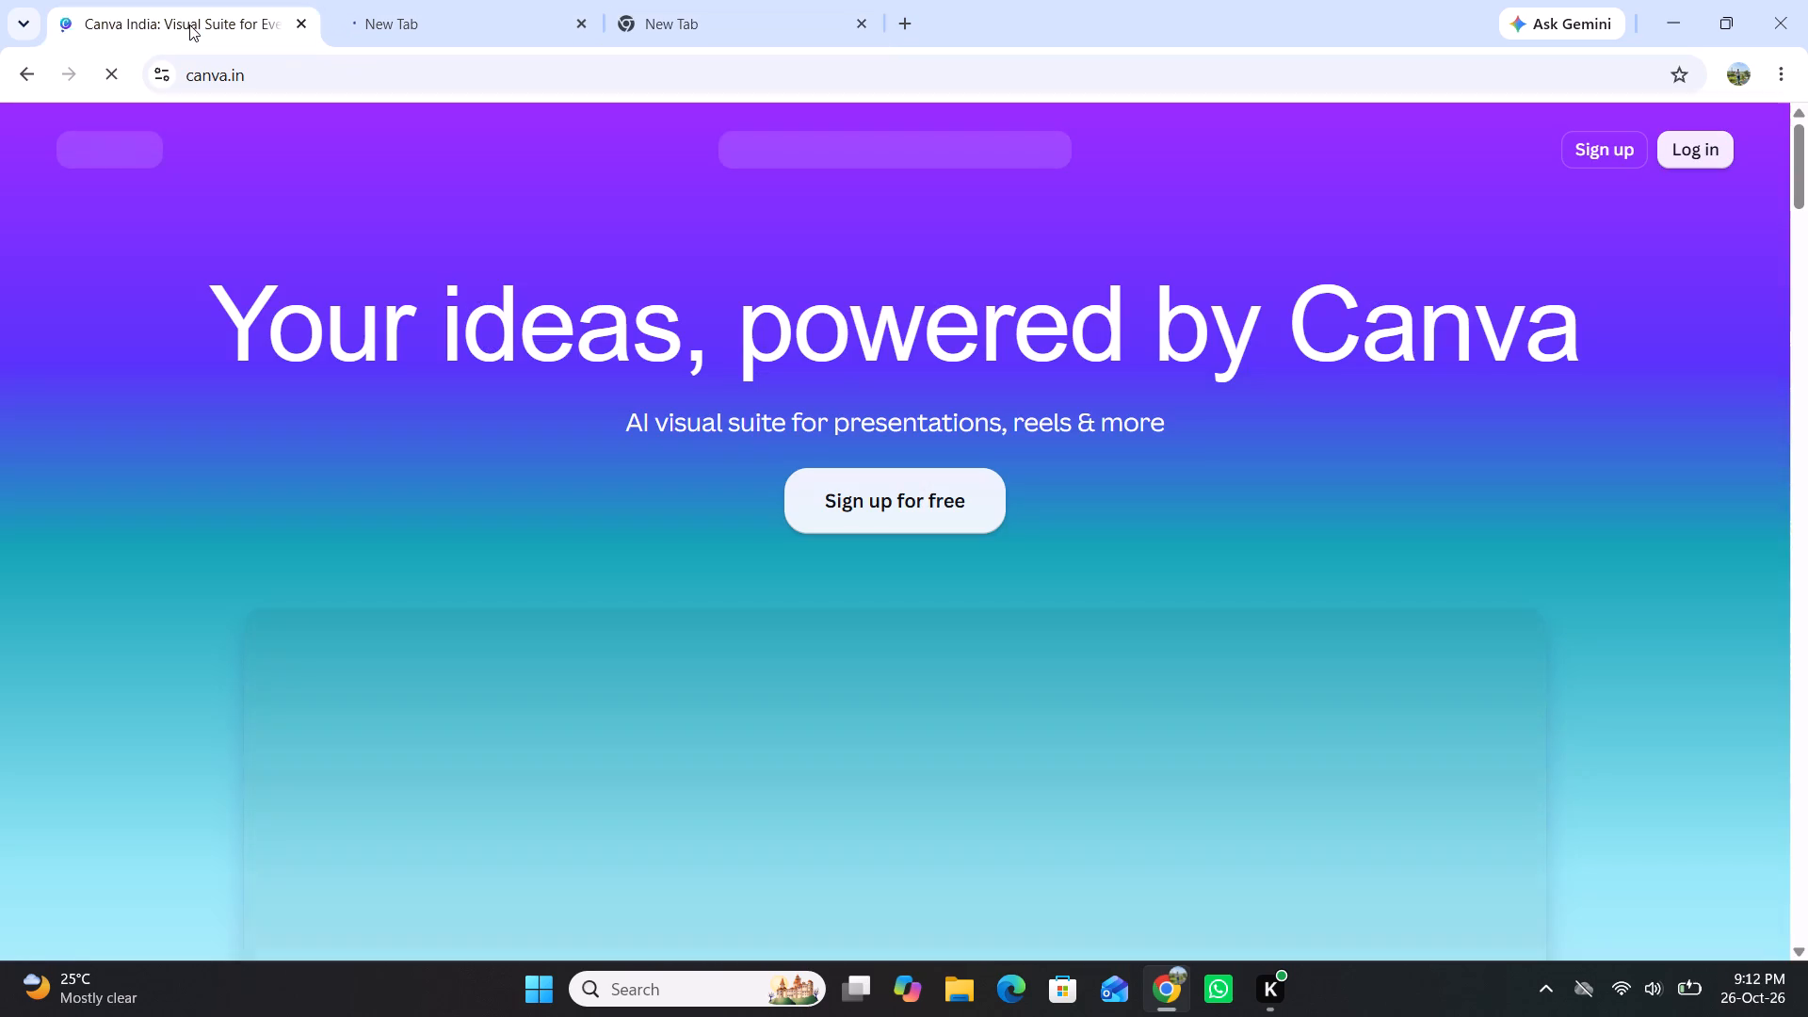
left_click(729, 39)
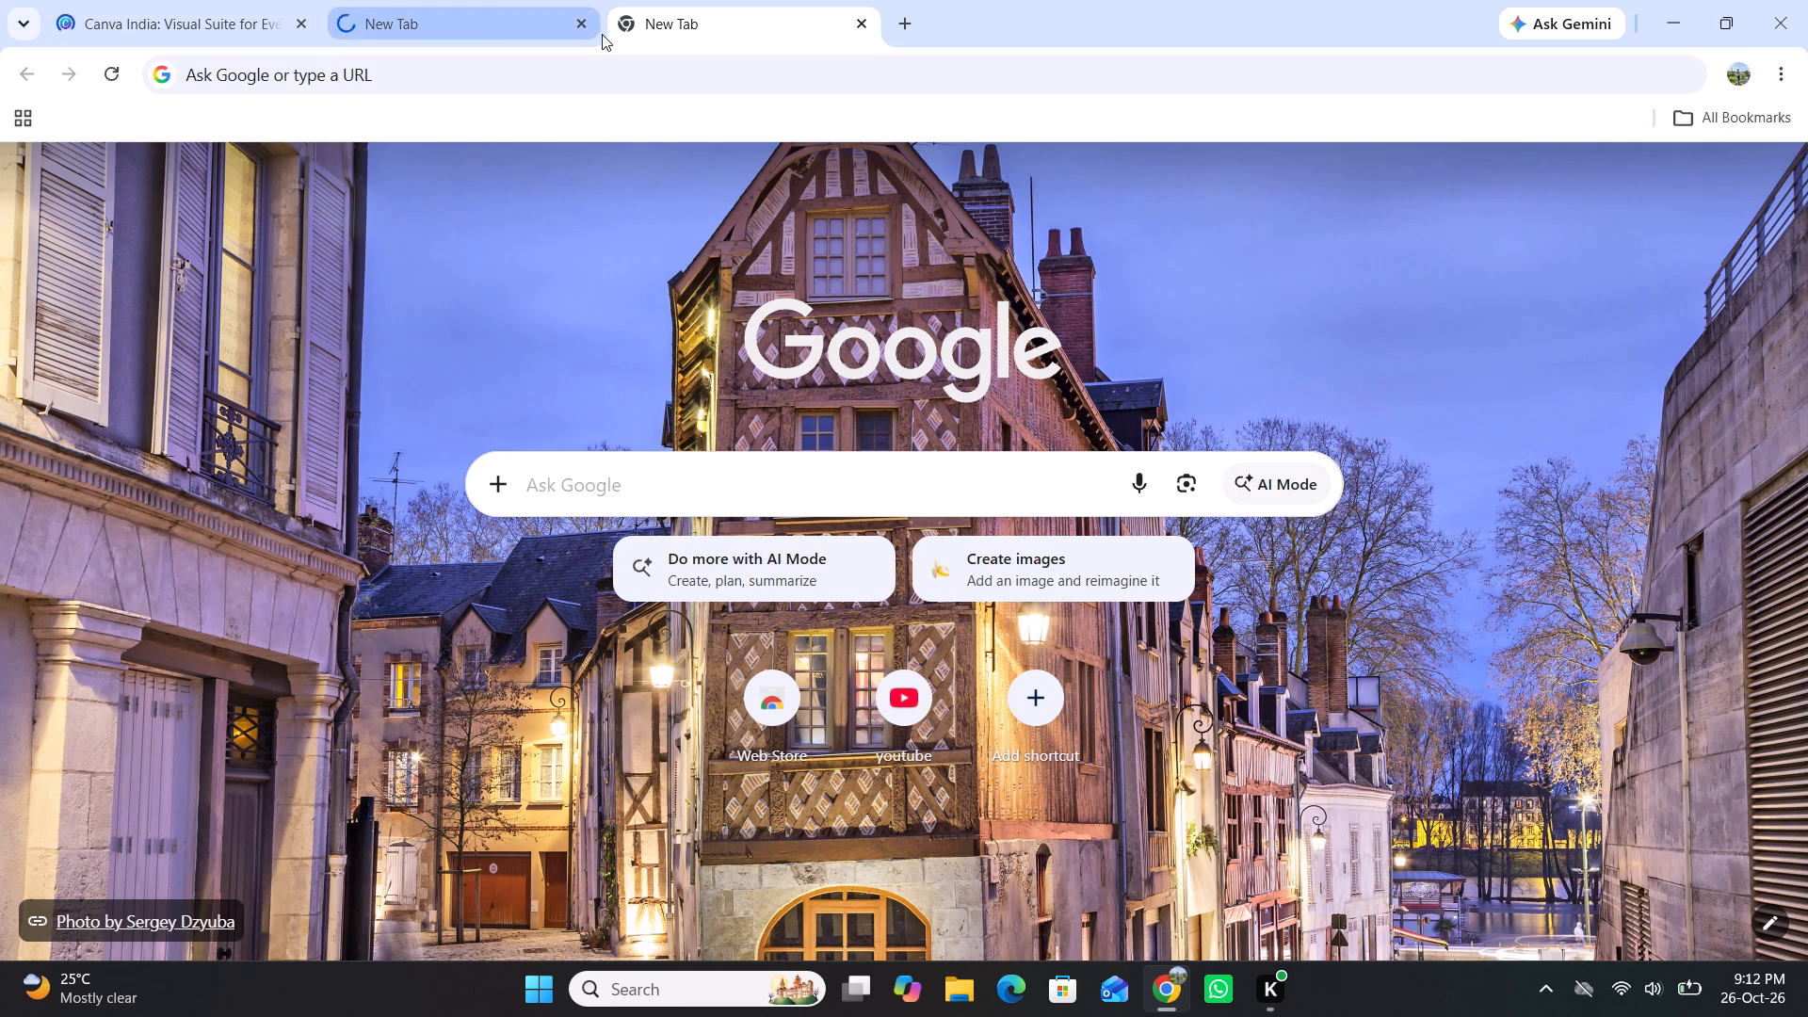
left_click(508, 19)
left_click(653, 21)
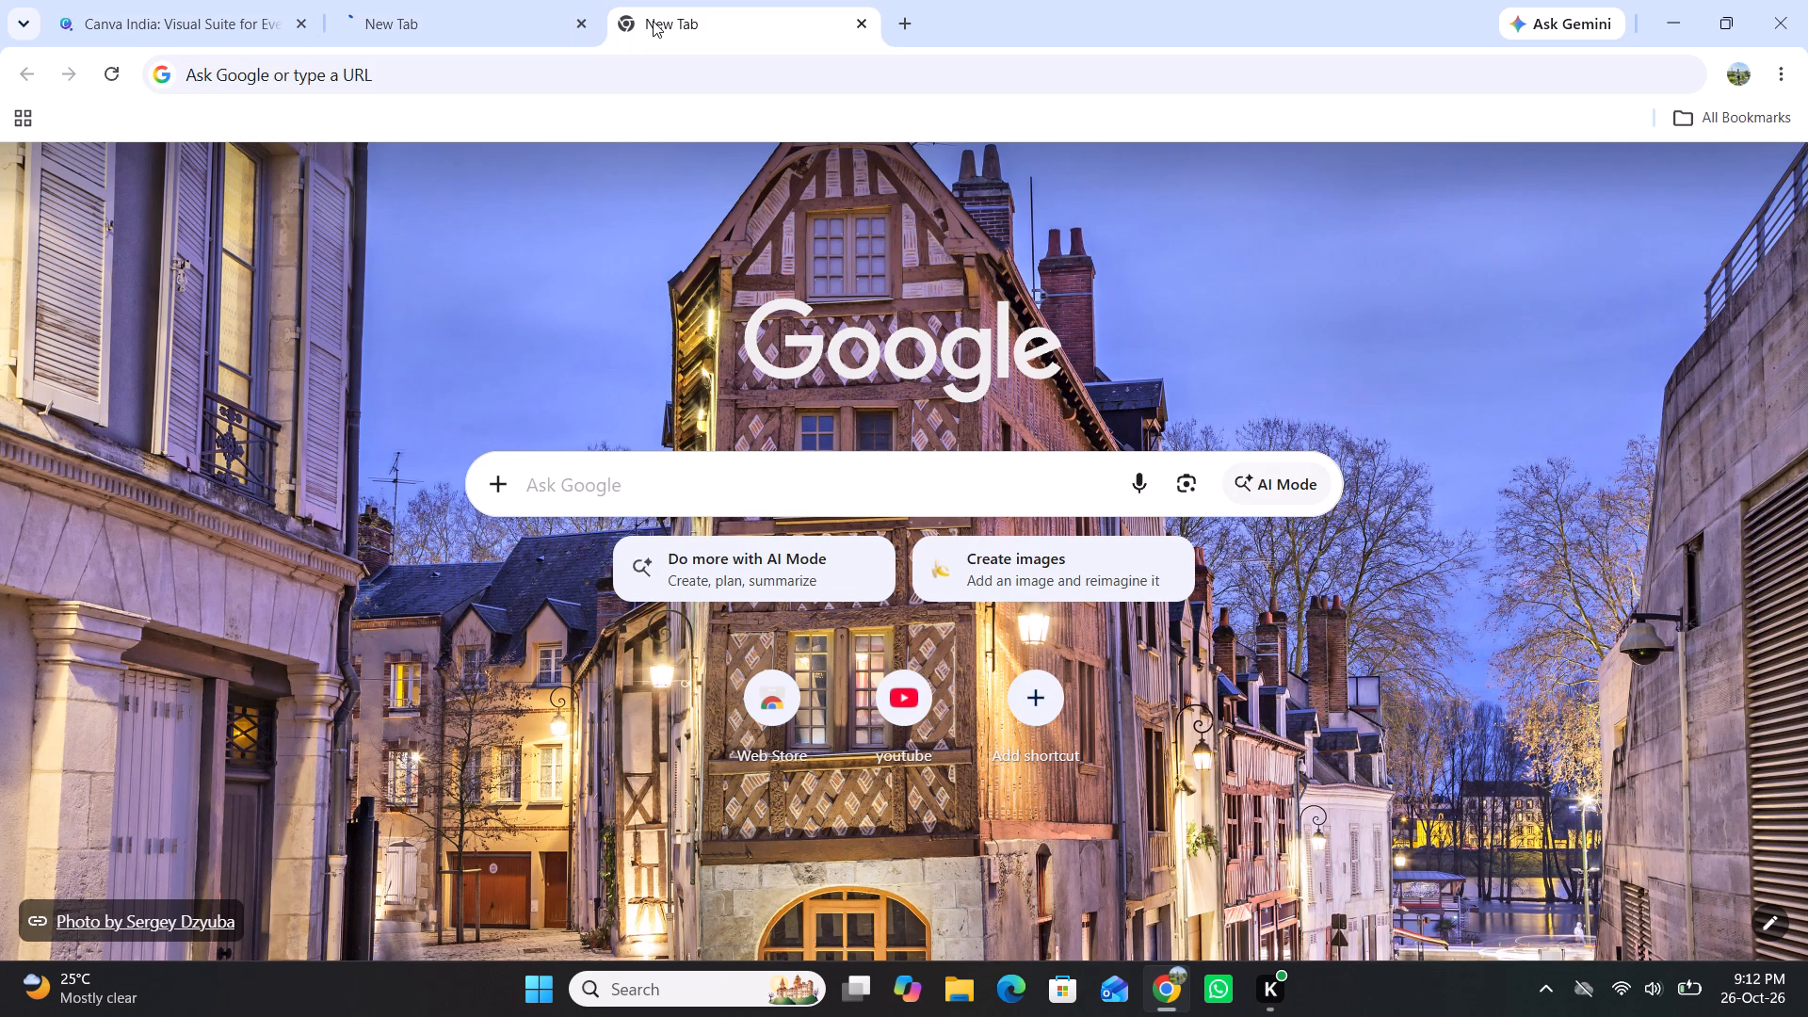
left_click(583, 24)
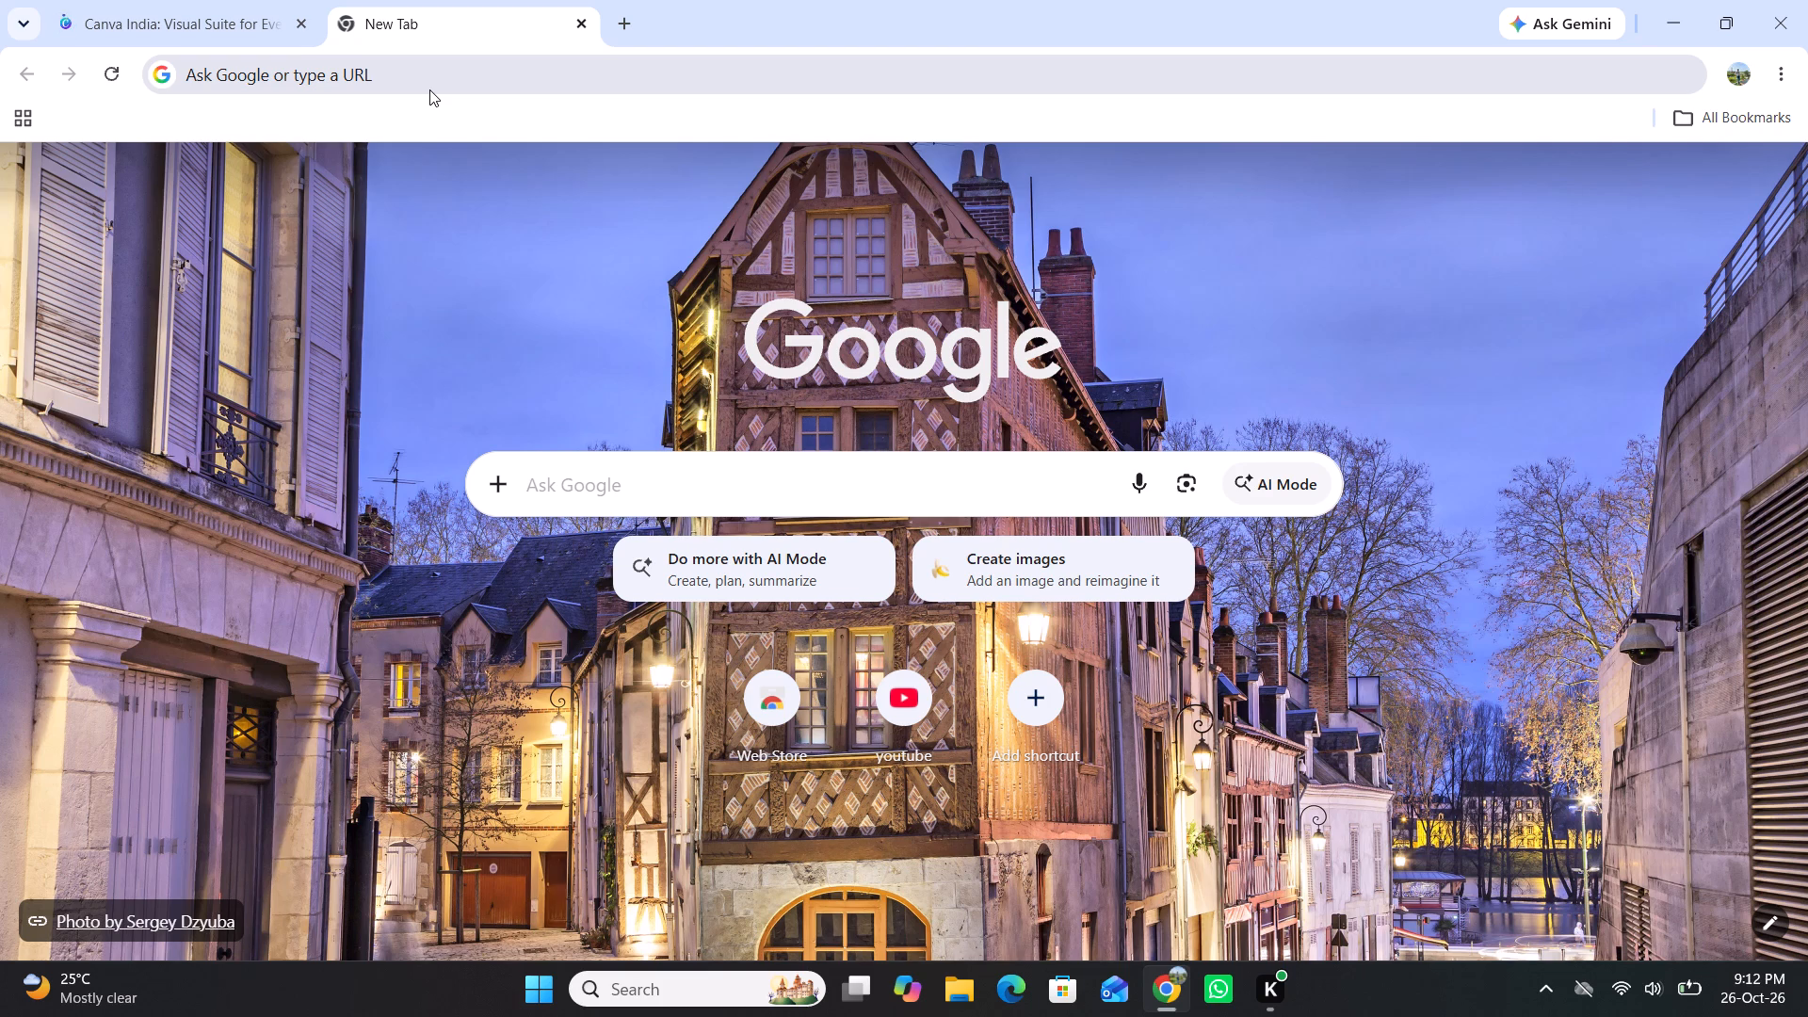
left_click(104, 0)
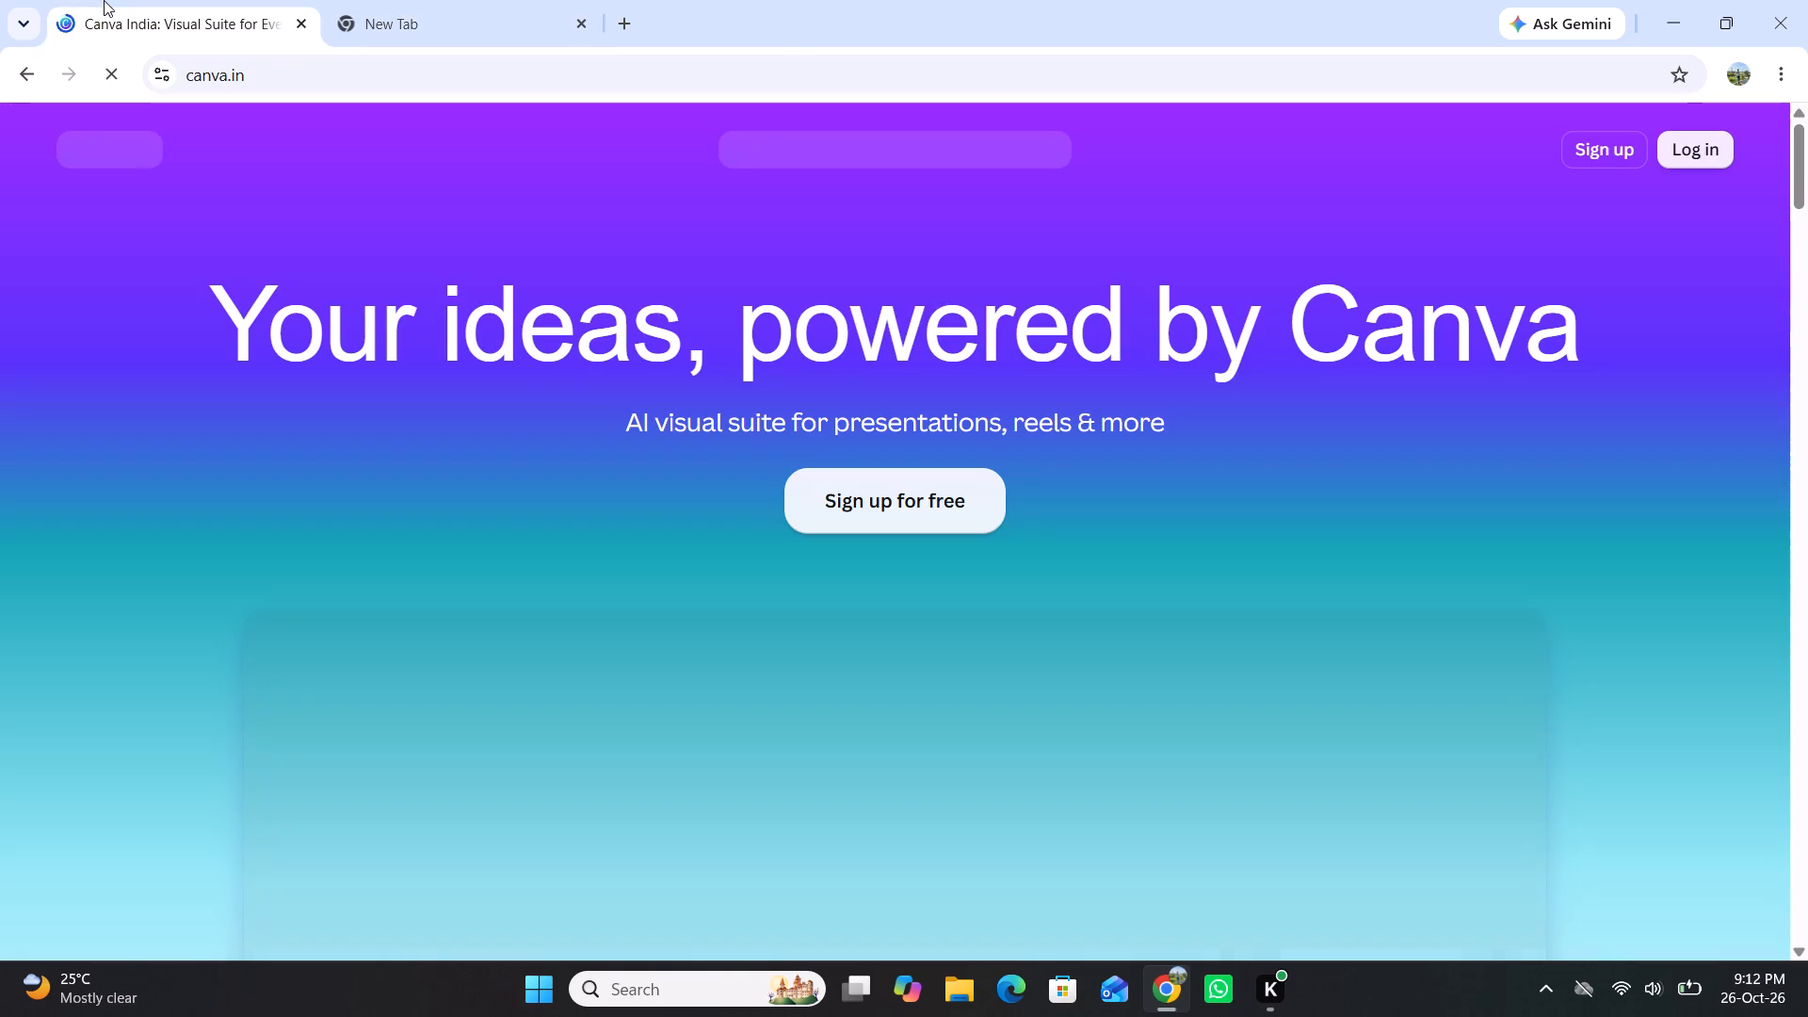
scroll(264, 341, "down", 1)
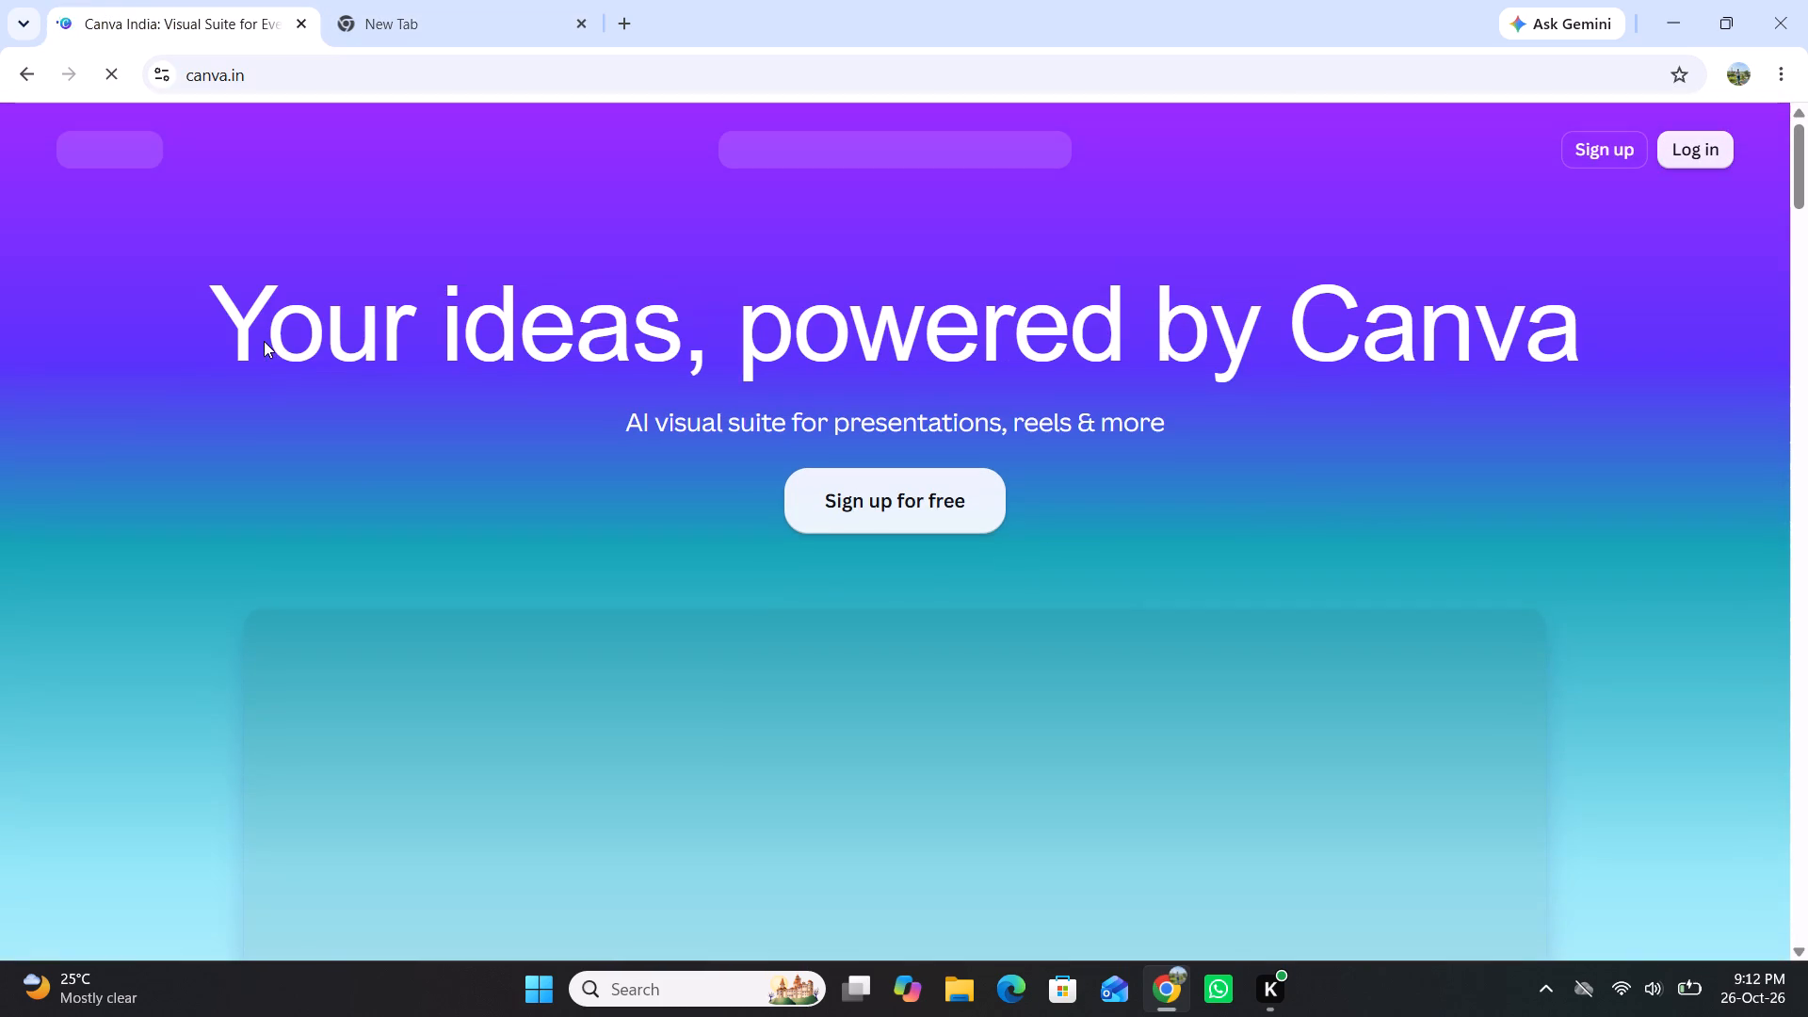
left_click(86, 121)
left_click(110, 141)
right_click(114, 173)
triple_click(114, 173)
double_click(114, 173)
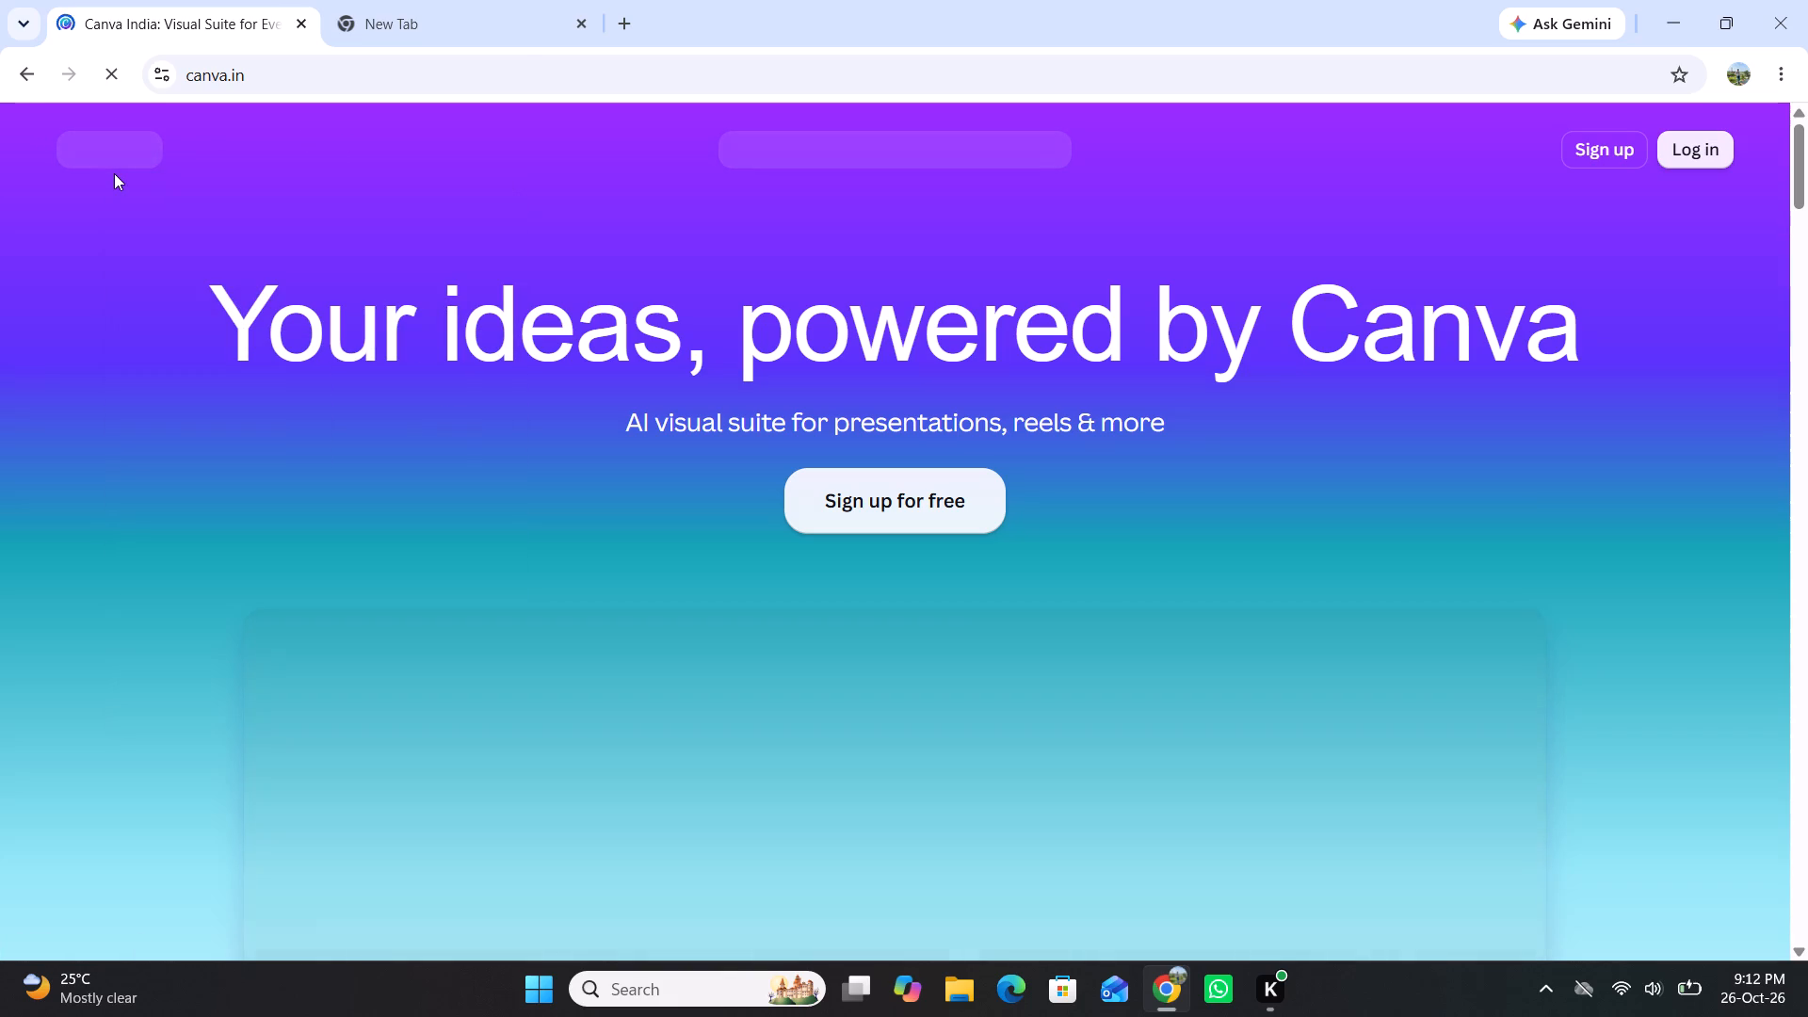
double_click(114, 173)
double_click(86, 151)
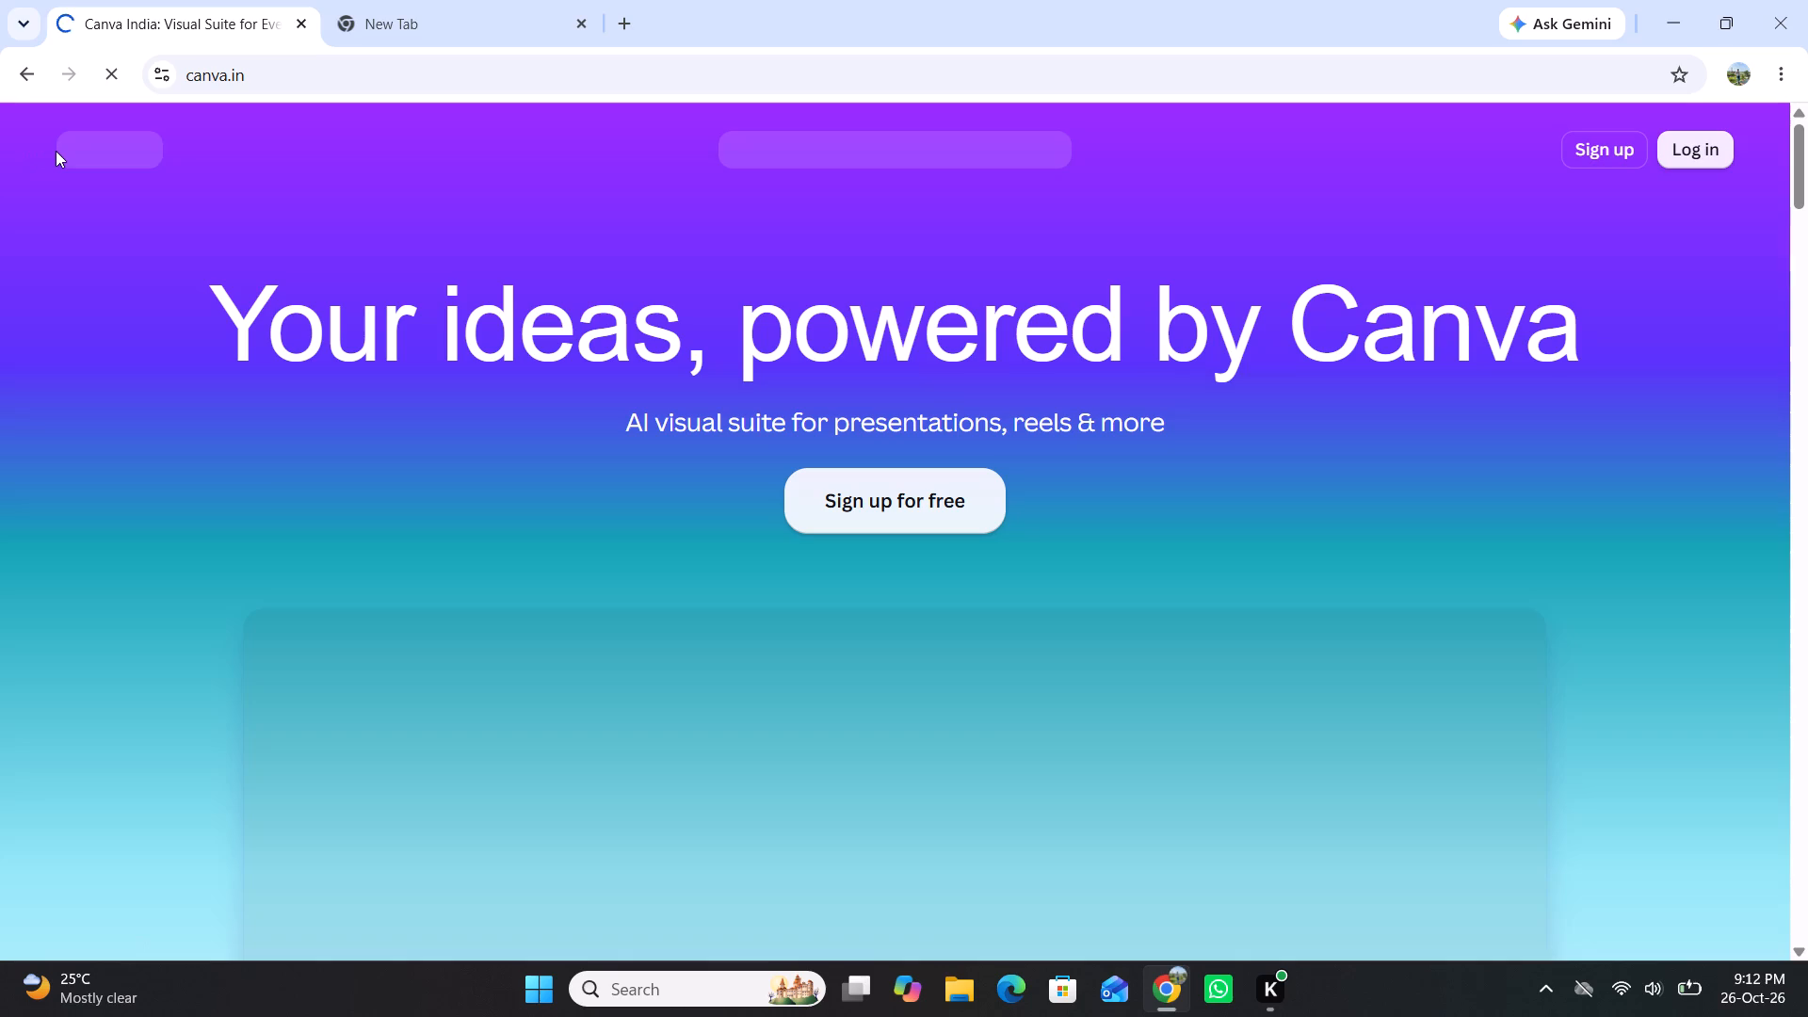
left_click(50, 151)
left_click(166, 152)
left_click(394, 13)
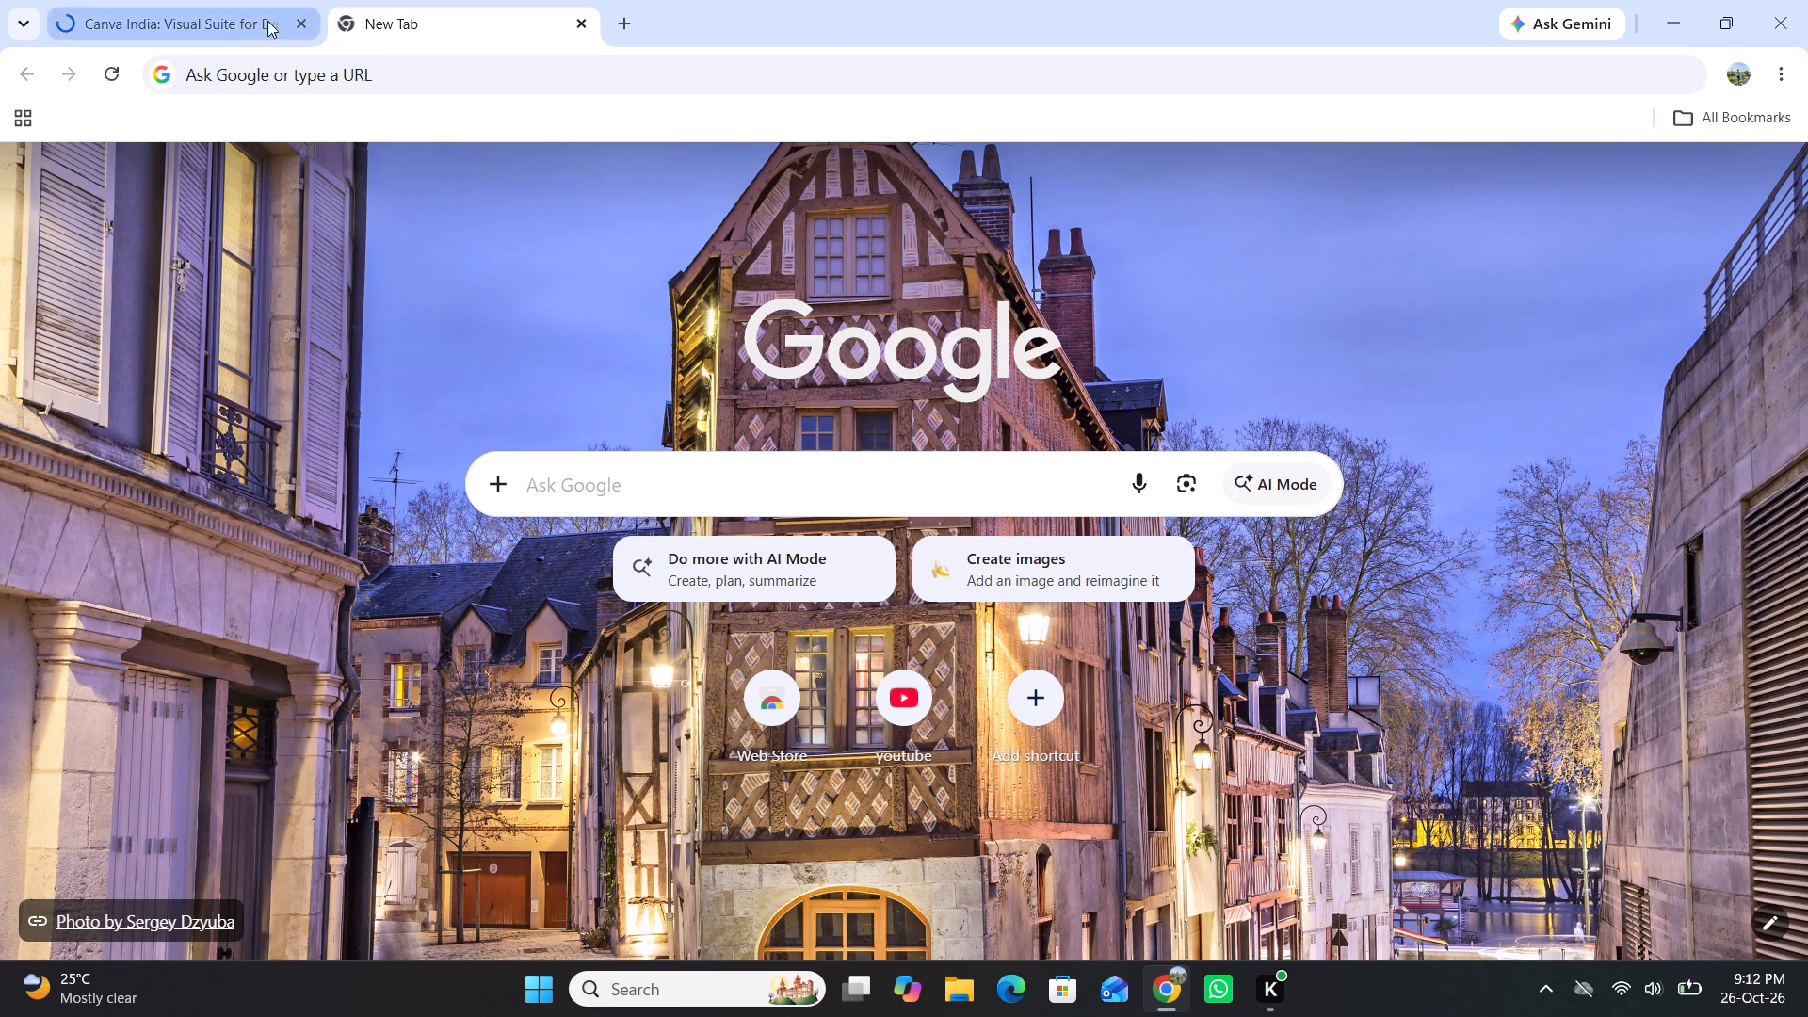
Switch back to the tab with the Canva India site.
left_click(227, 21)
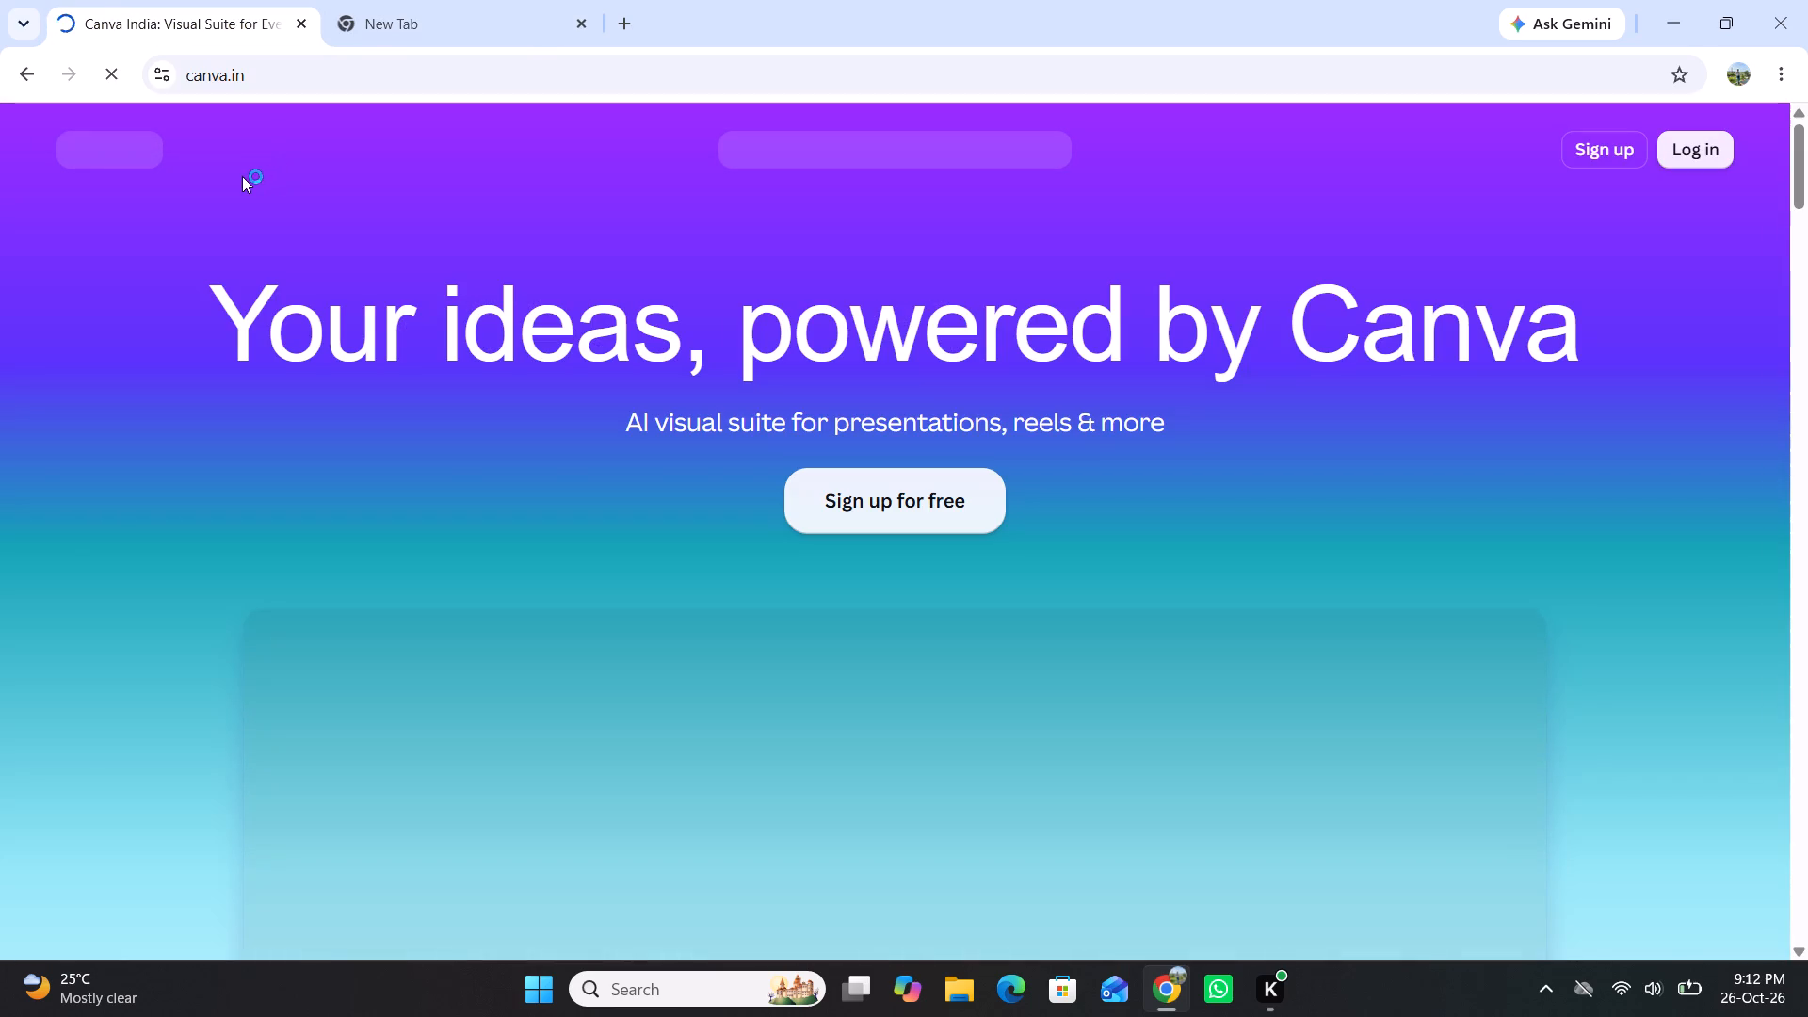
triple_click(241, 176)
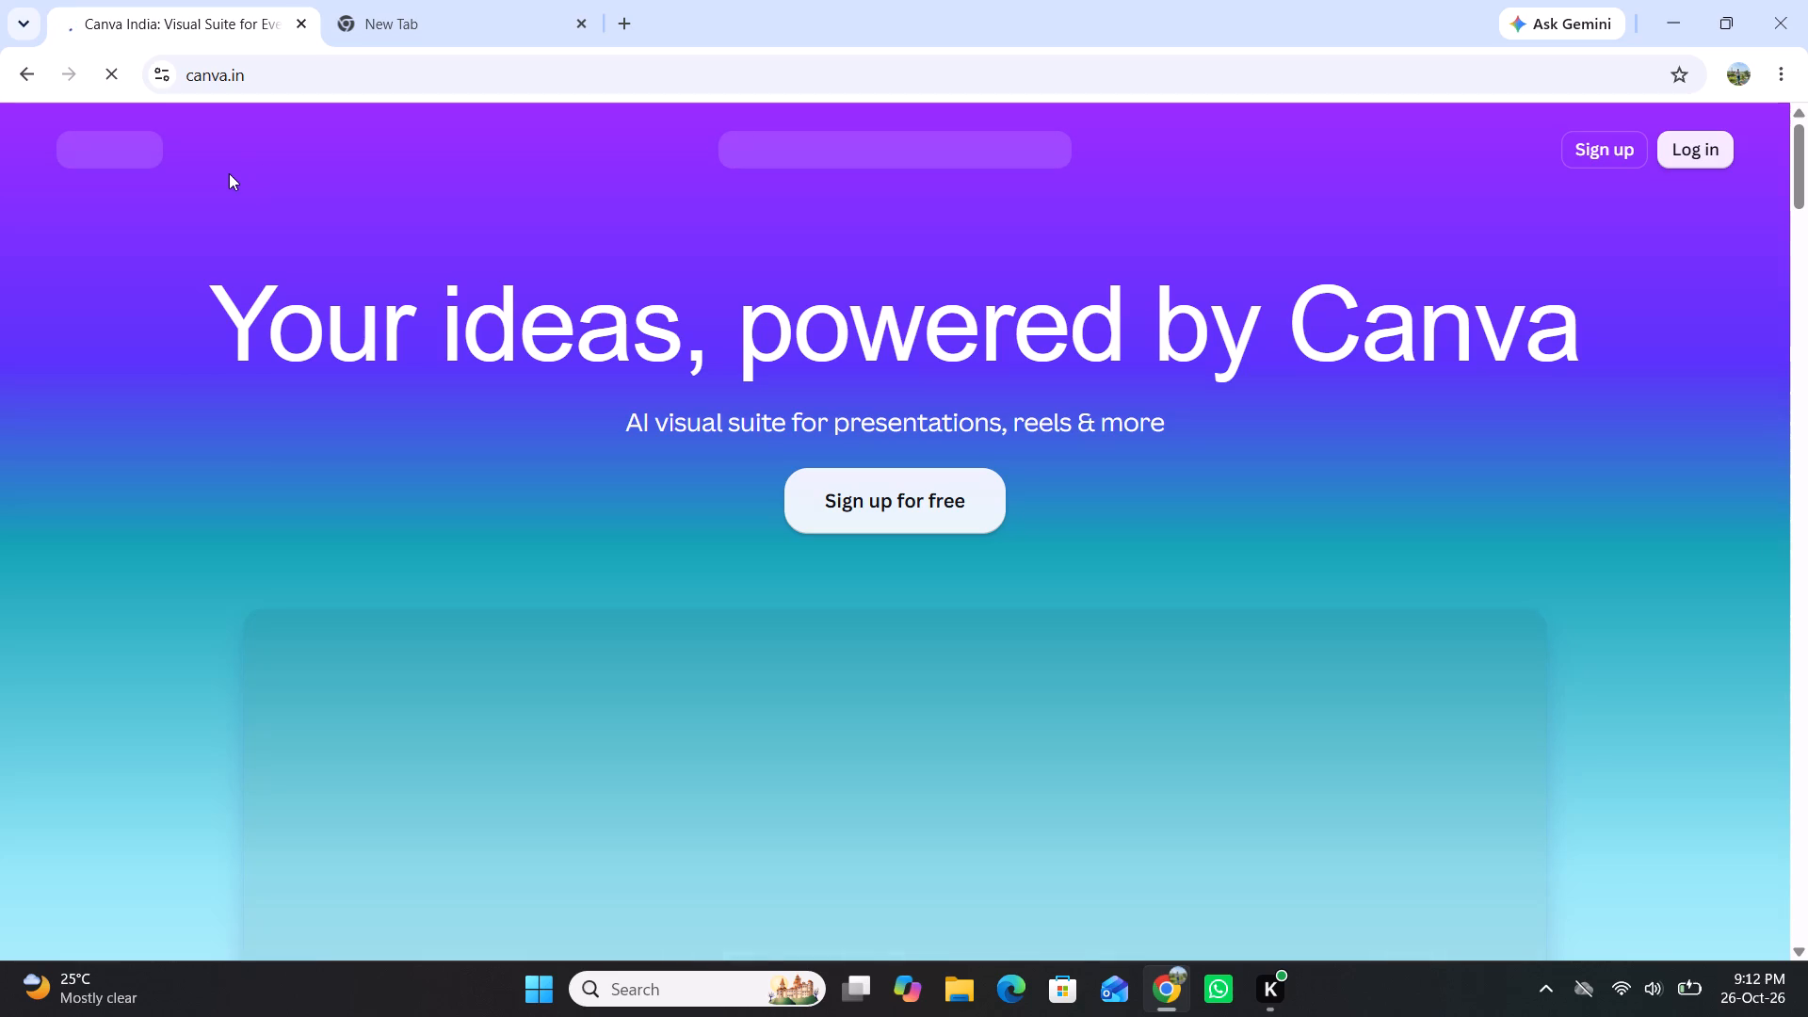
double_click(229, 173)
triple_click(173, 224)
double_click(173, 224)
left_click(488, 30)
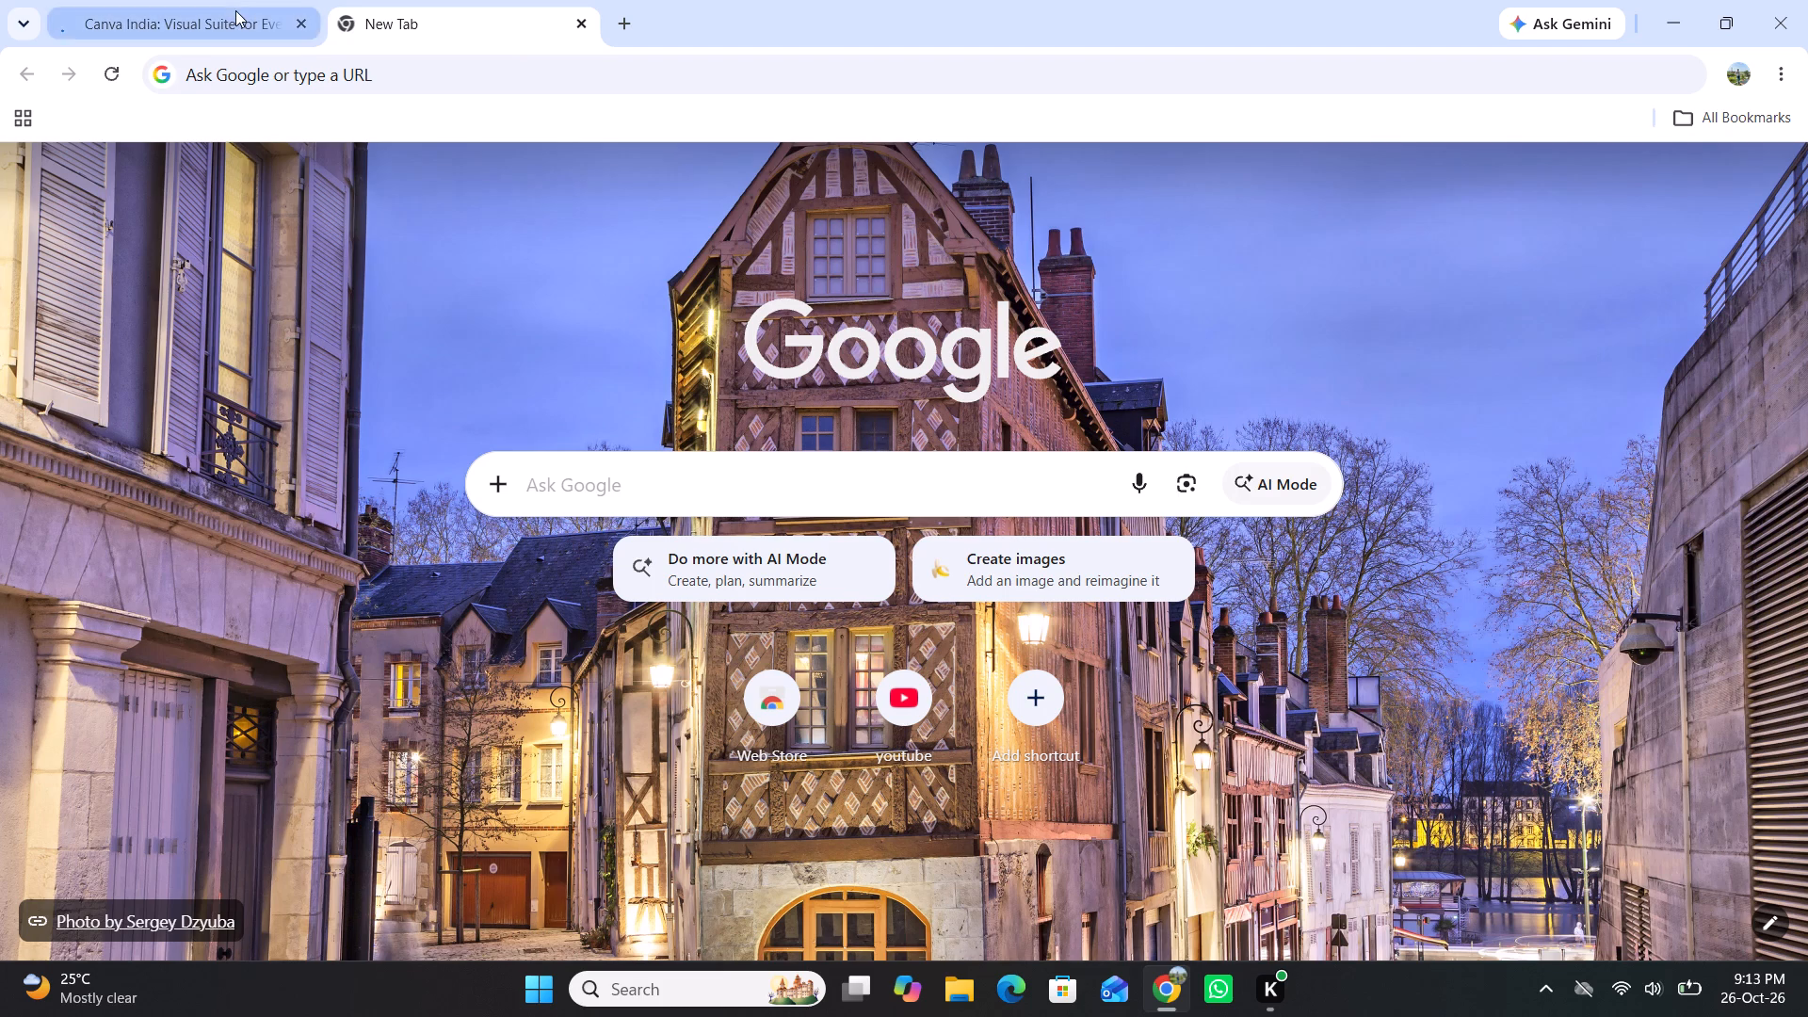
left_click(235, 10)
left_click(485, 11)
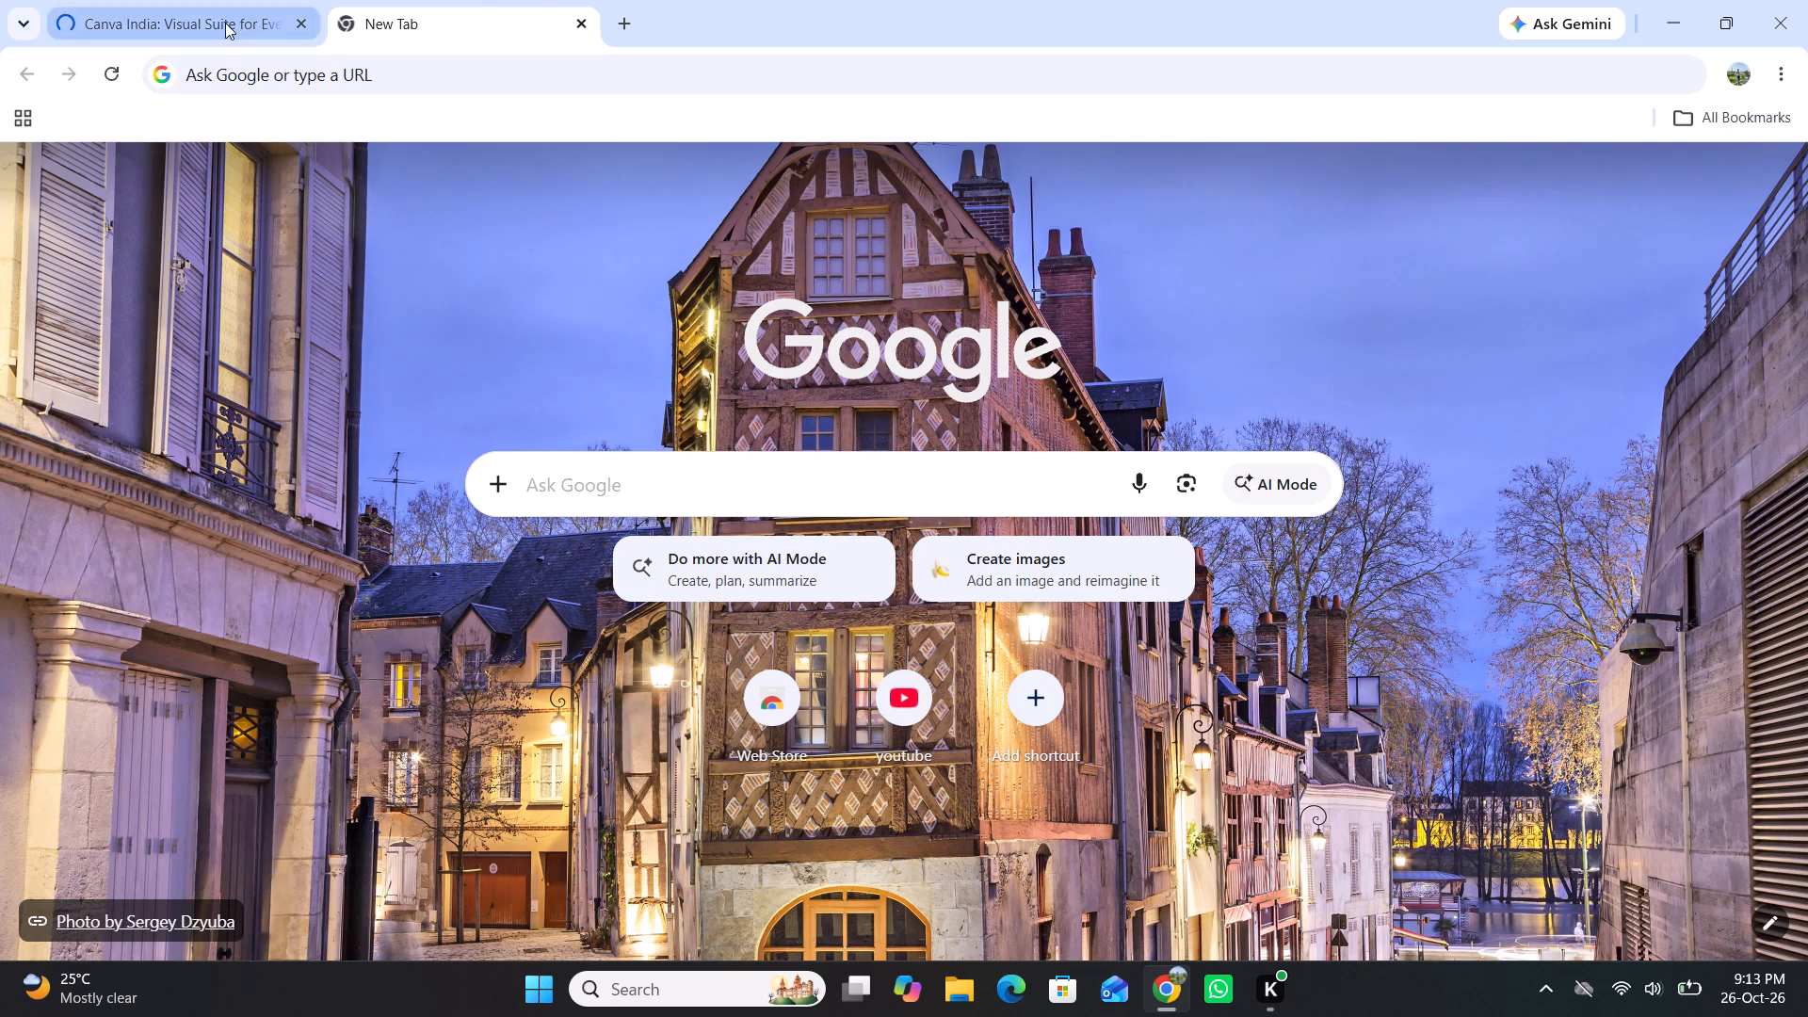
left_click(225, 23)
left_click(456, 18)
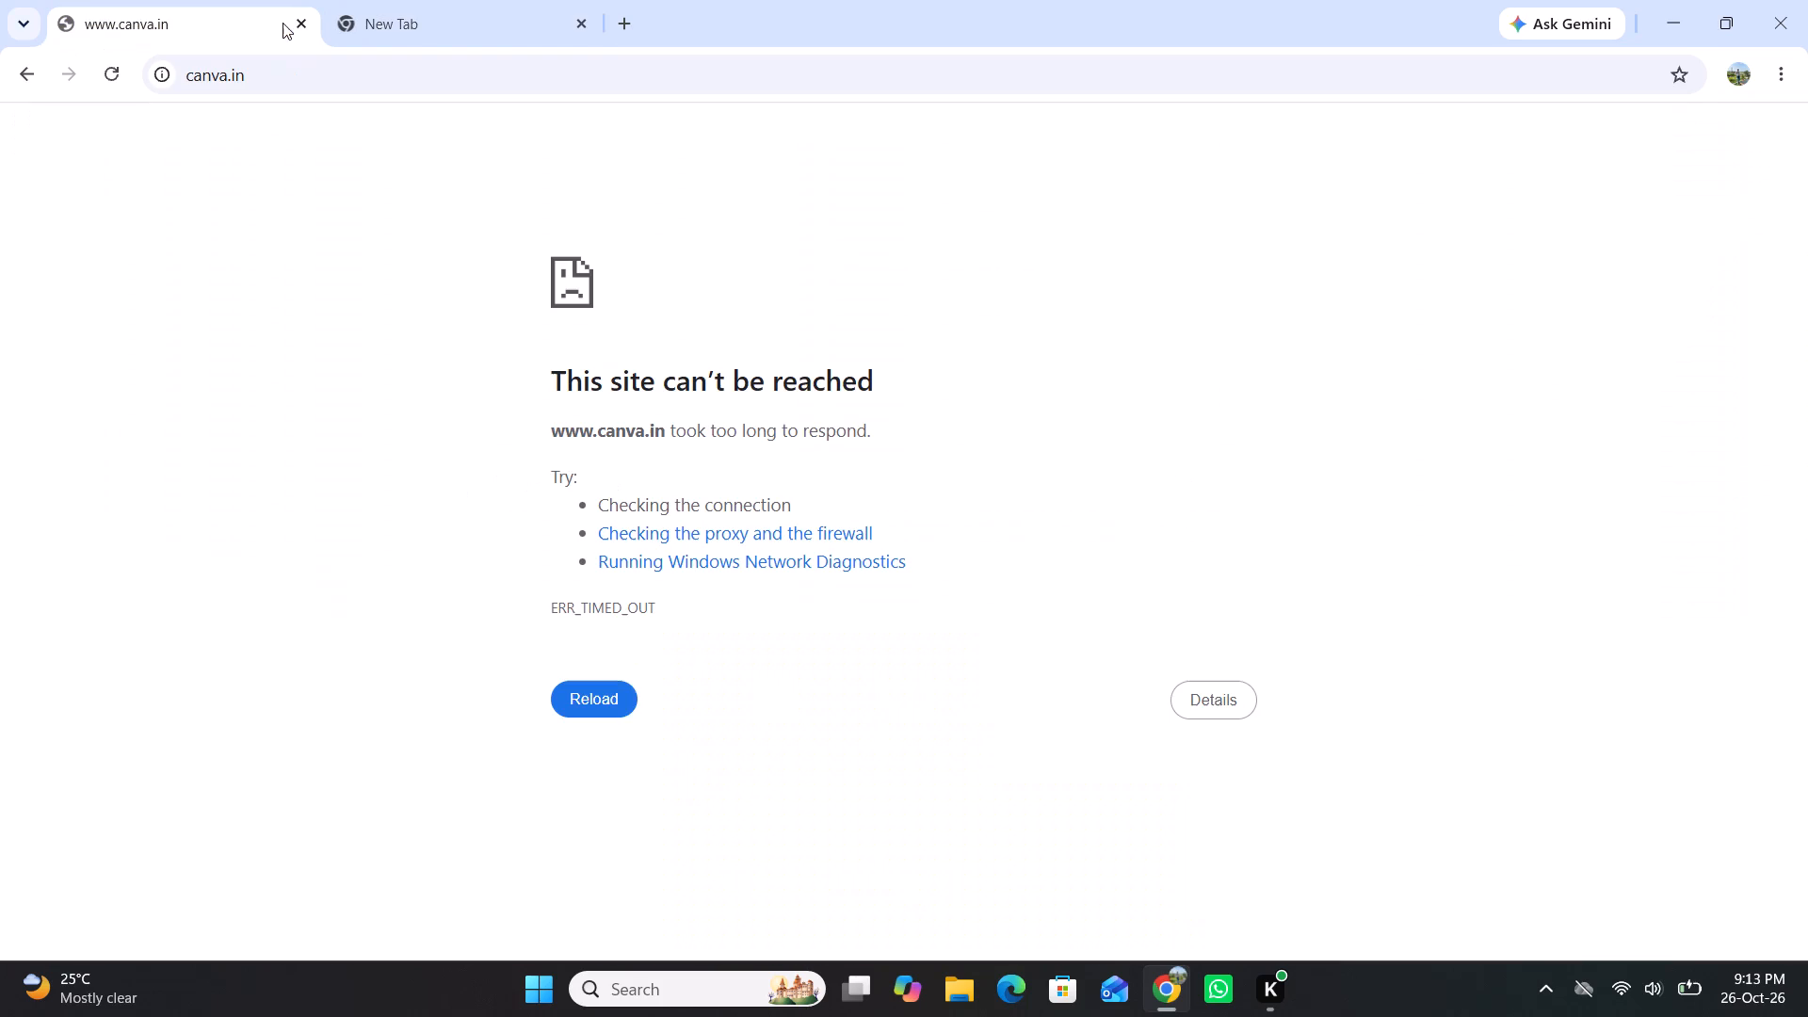
Return to the canva.in tab and try reloading the page.
left_click(282, 23)
left_click(613, 713)
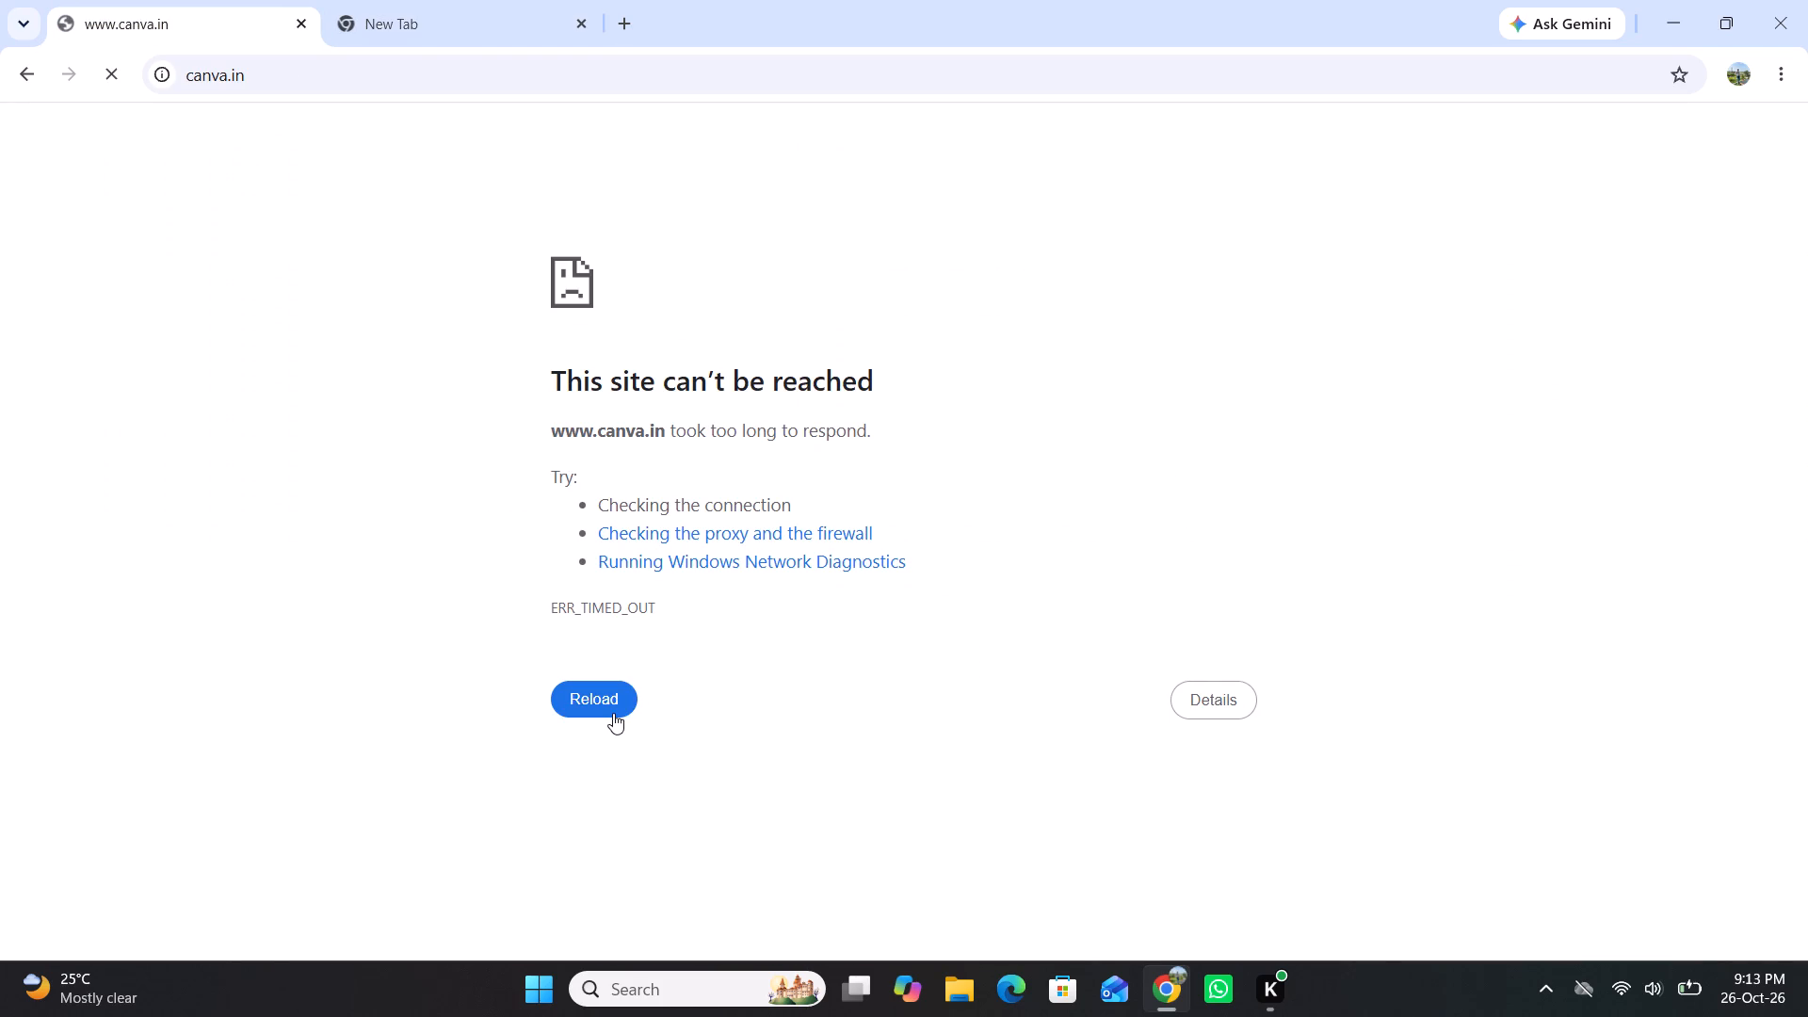
triple_click(613, 713)
triple_click(613, 713)
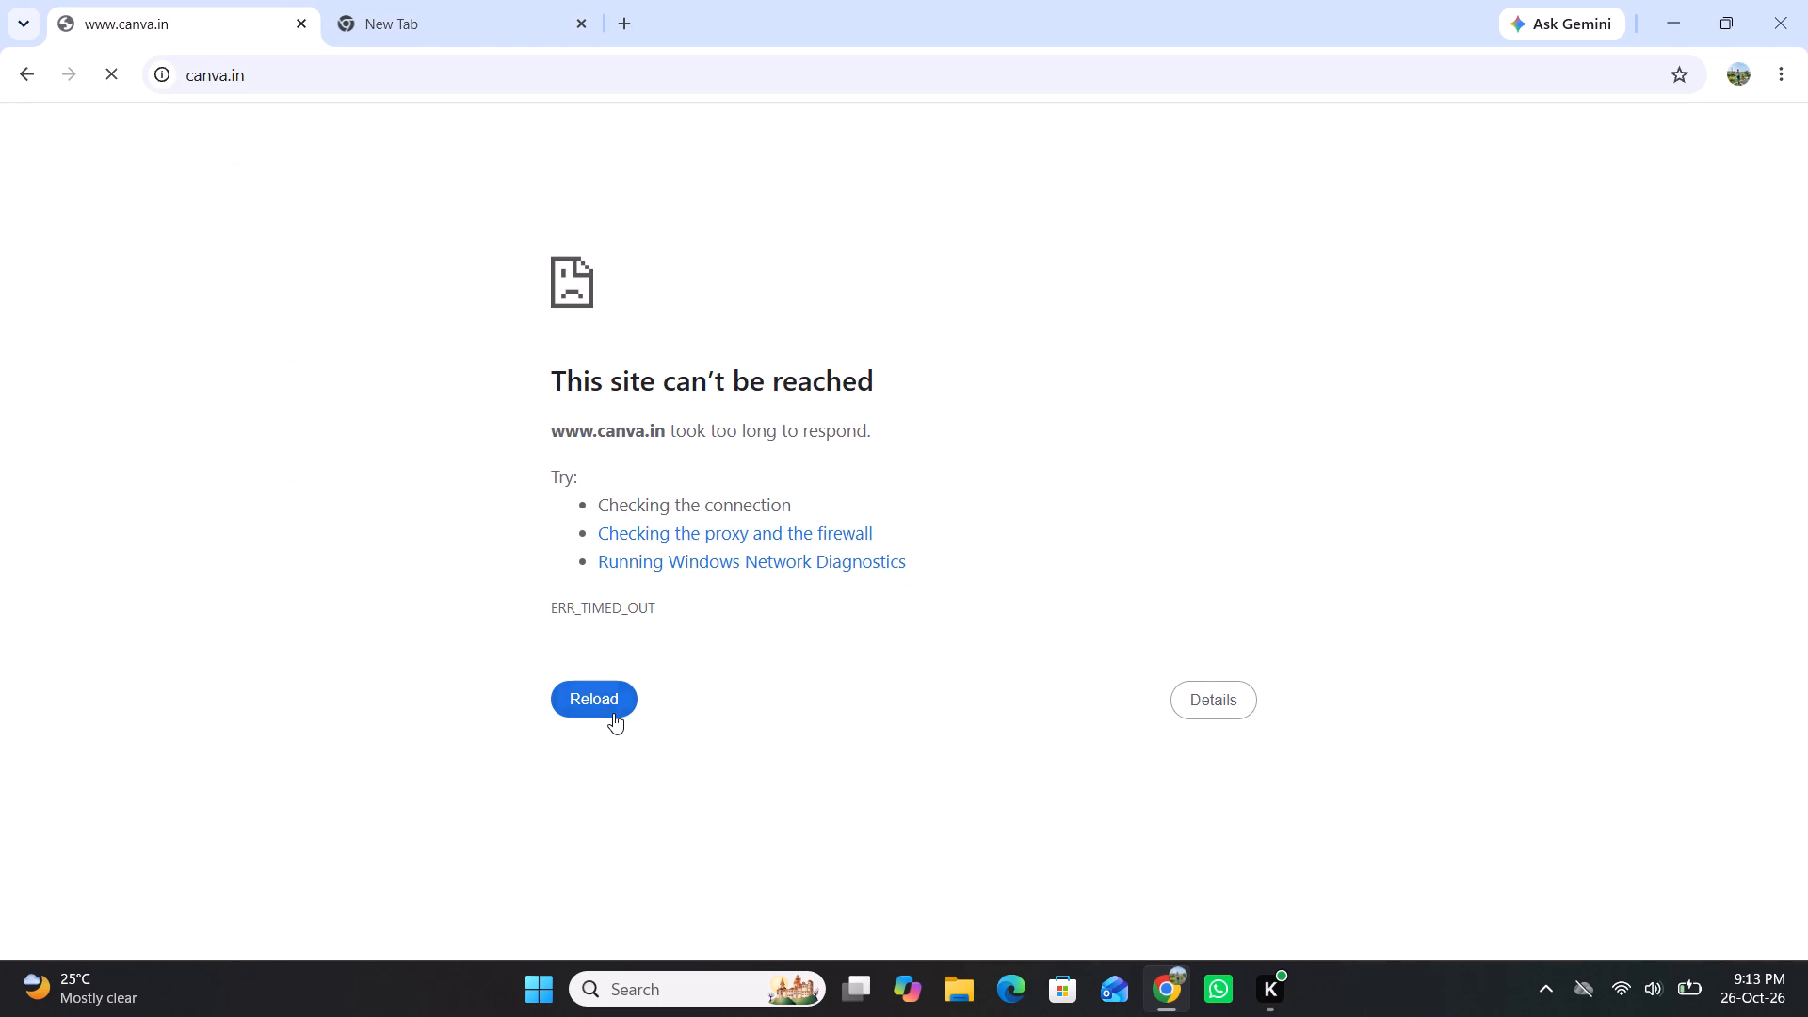
triple_click(613, 713)
left_click(613, 713)
double_click(613, 713)
Expand the details of the canva.in connection error.
left_click(1195, 703)
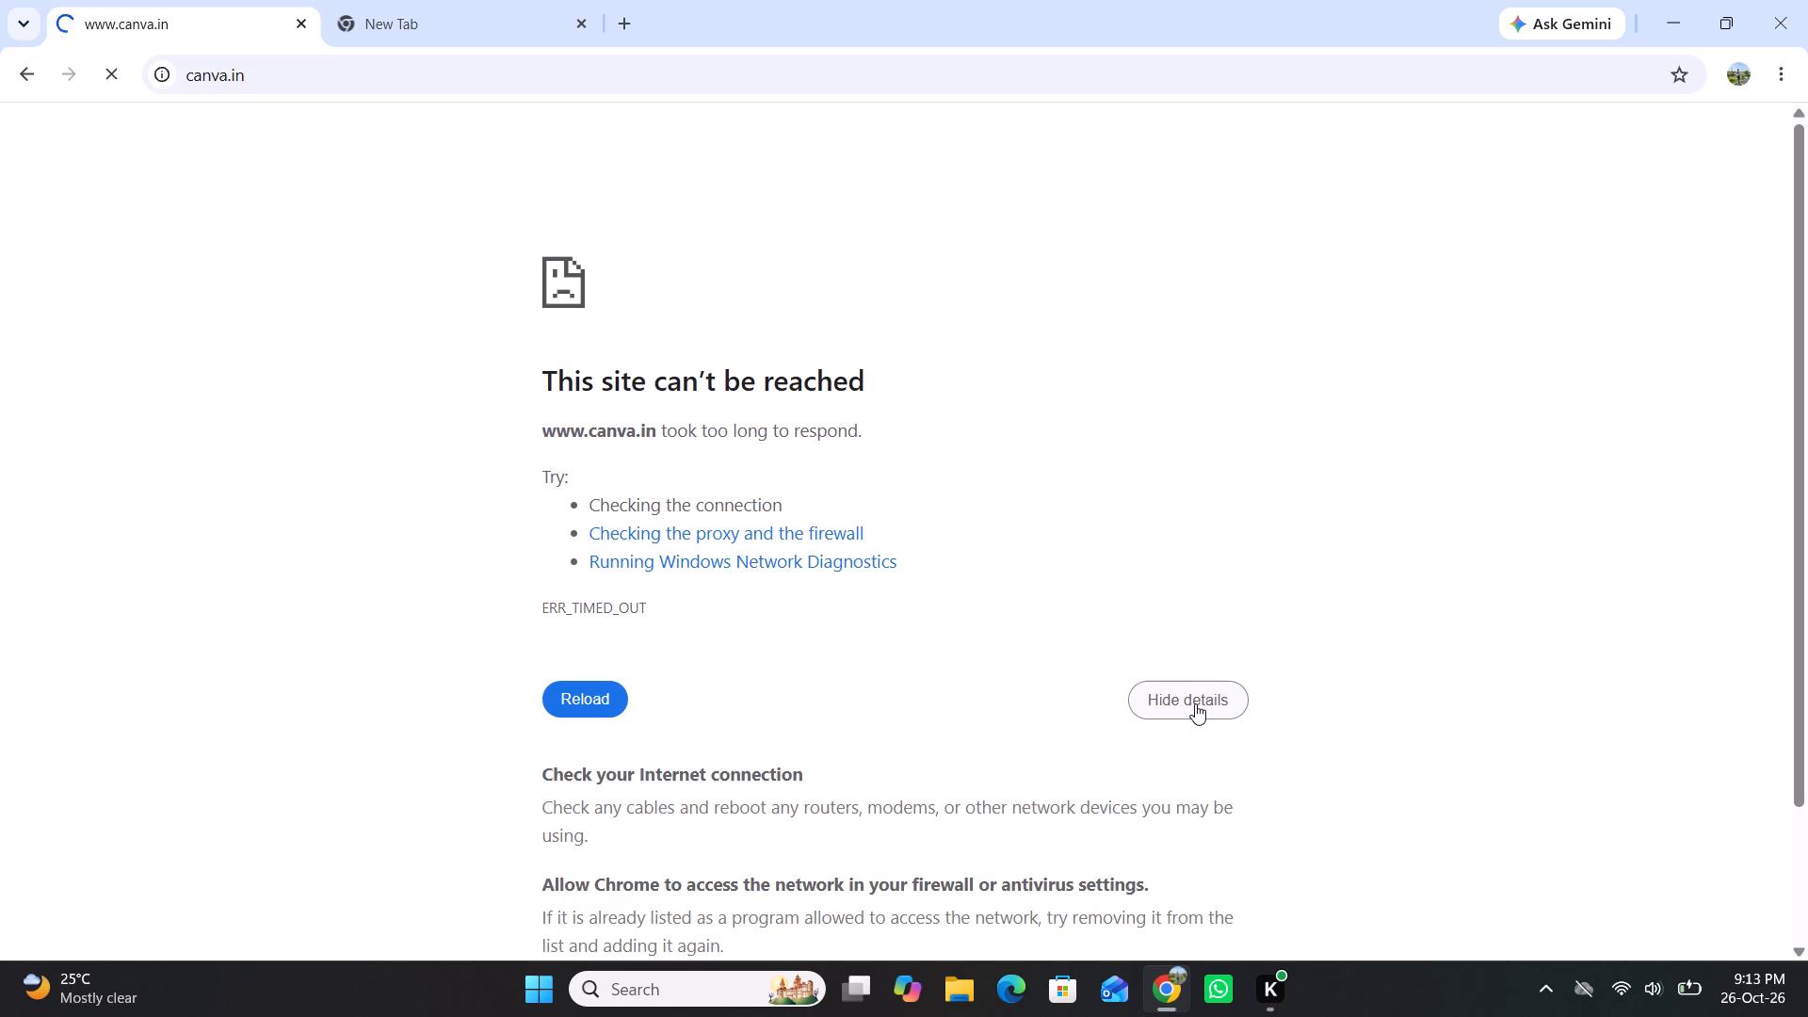
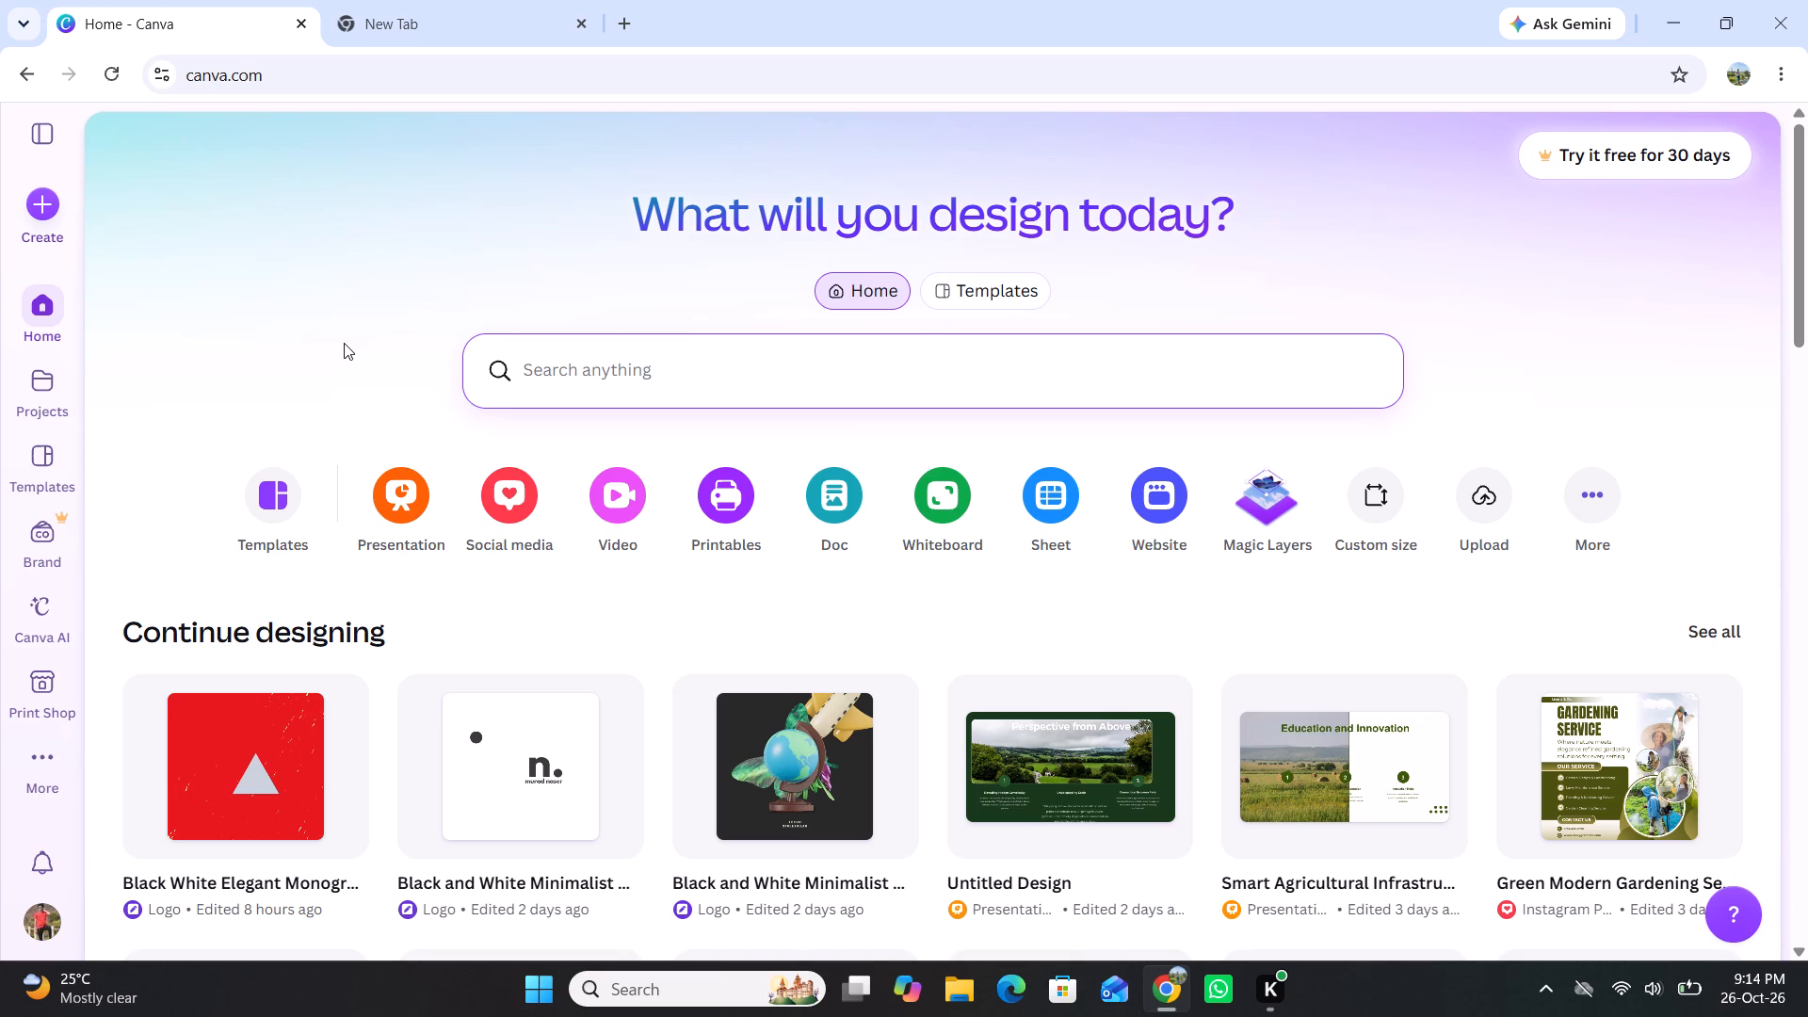
Open the recent logo design "Black White Elegant Monogram Initial Name Logo" with the grey triangle on red.
double_click(251, 744)
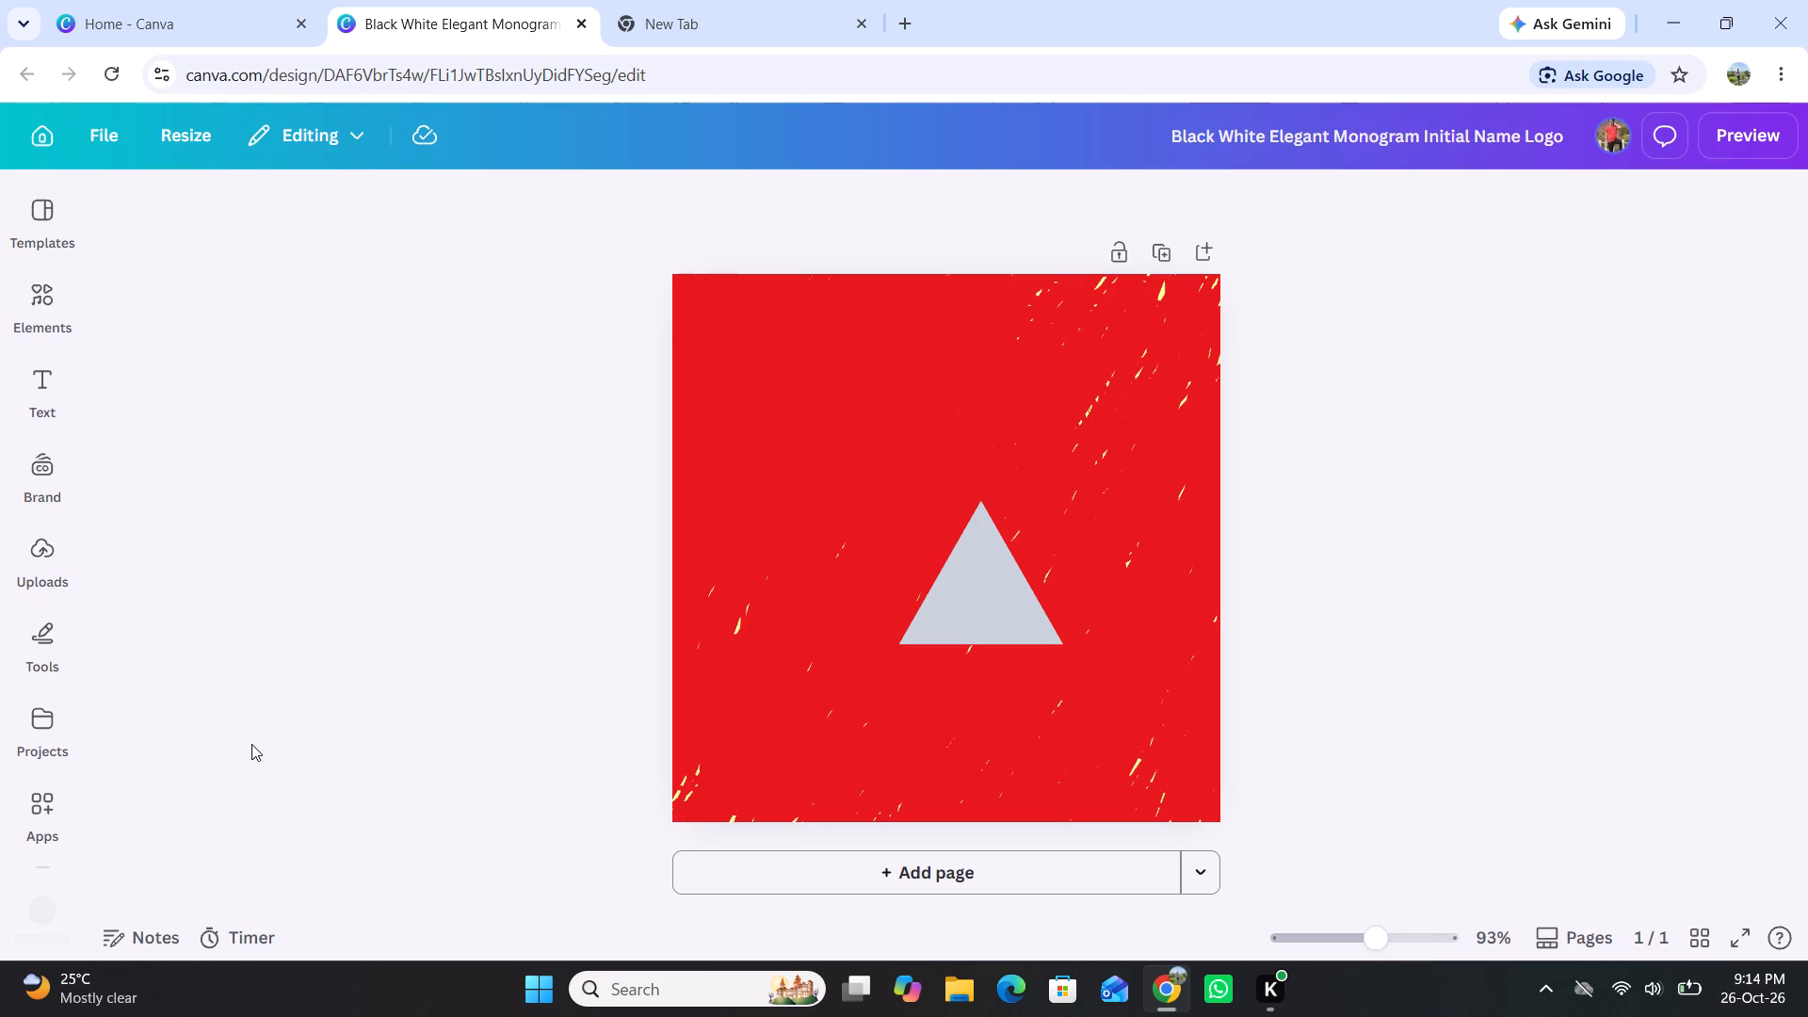
Try to move the grey triangle from the page centre towards the upper-left area of the red page.
left_click(975, 600)
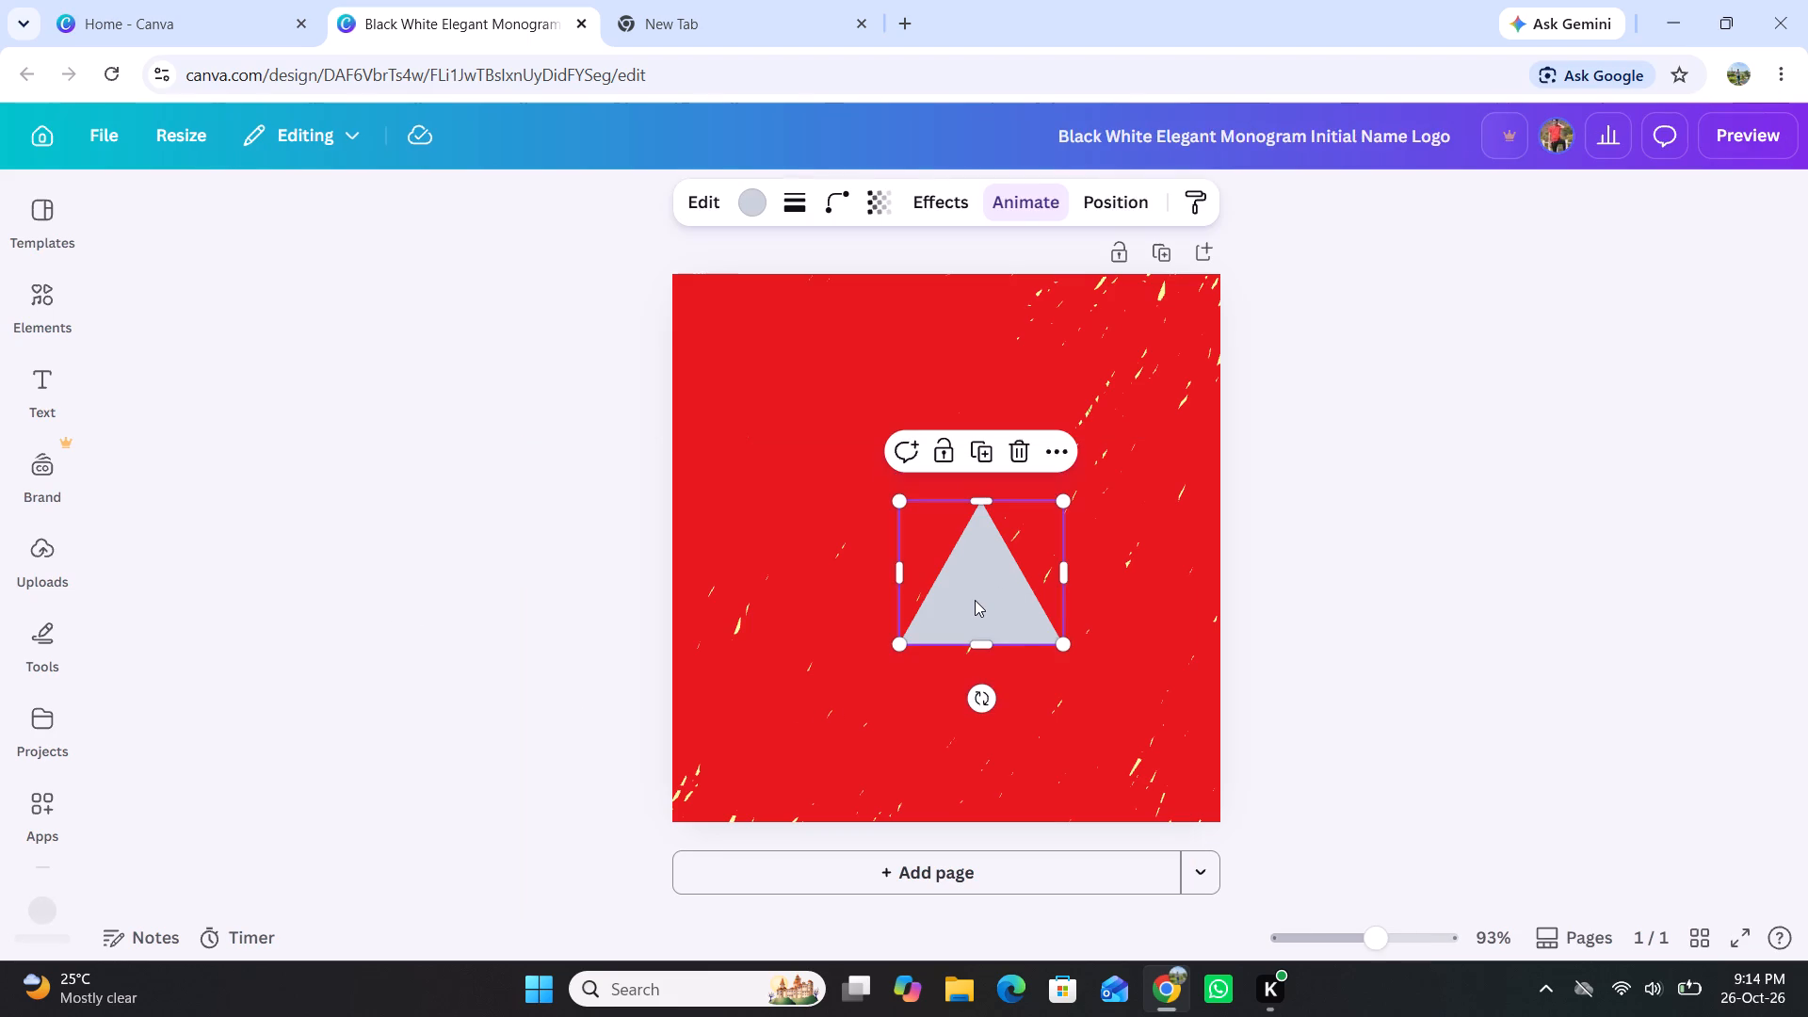
left_click(975, 600)
left_click_drag(975, 600, 773, 372)
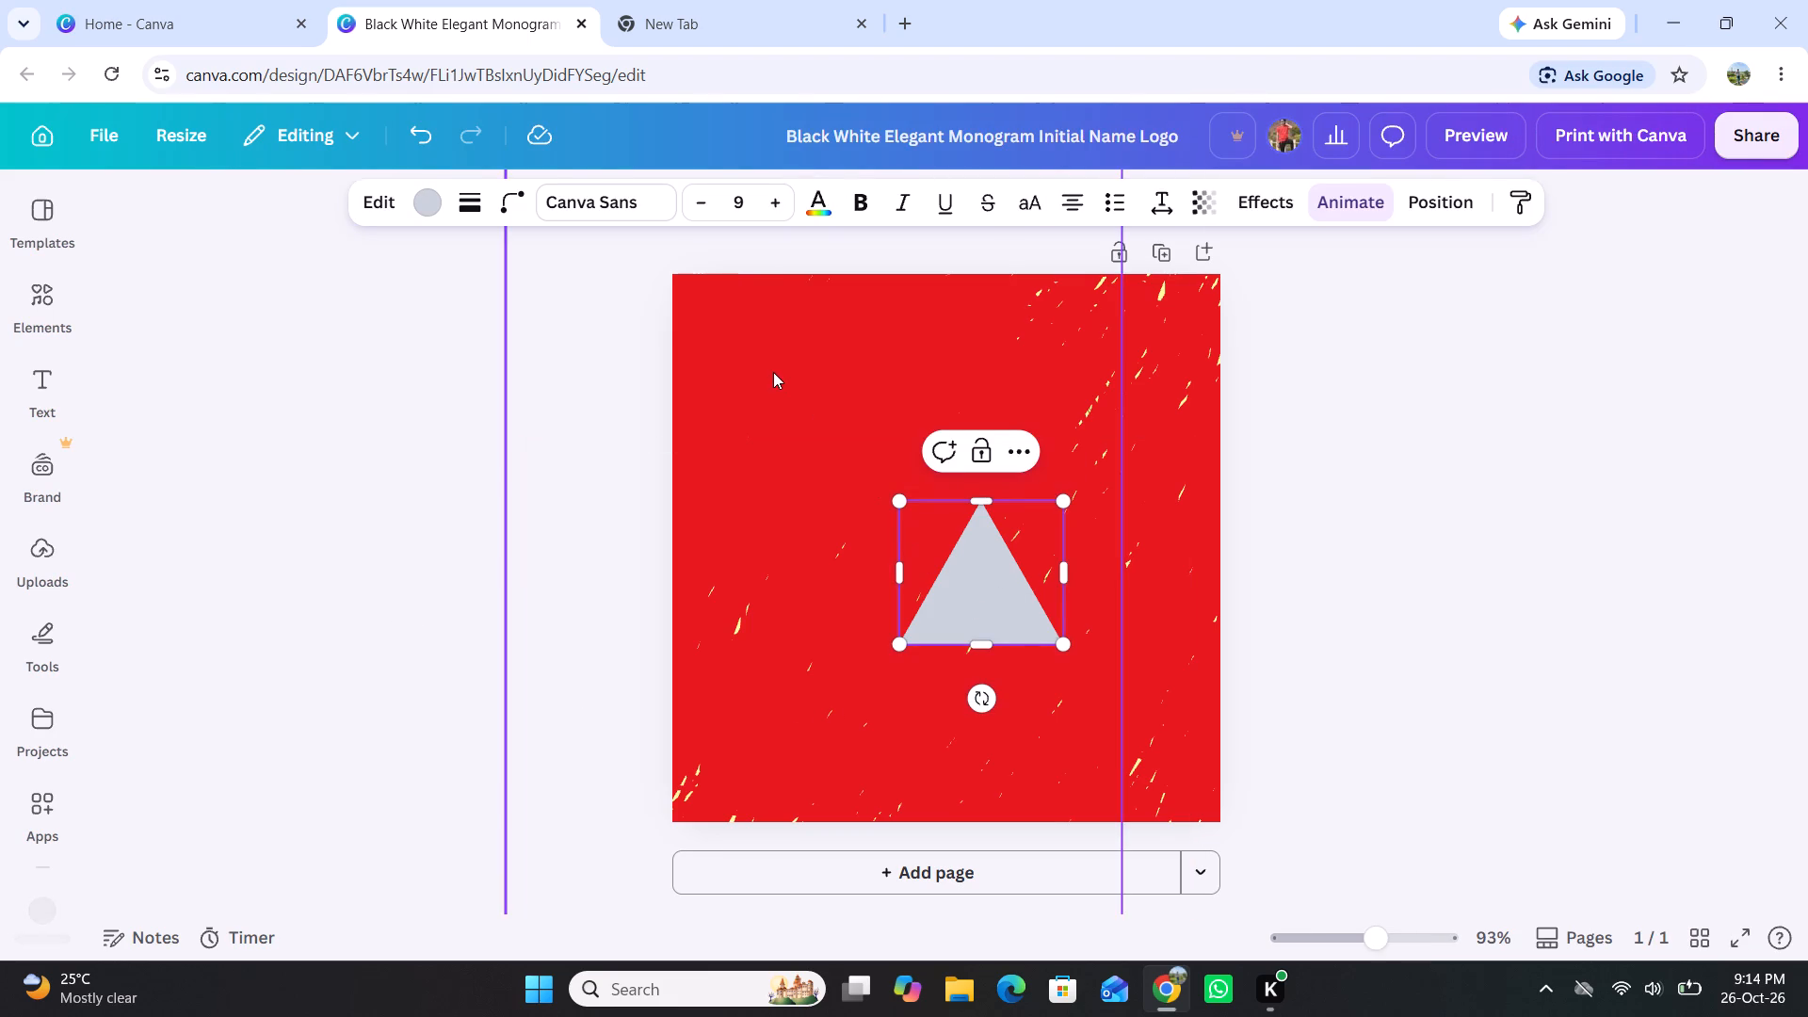
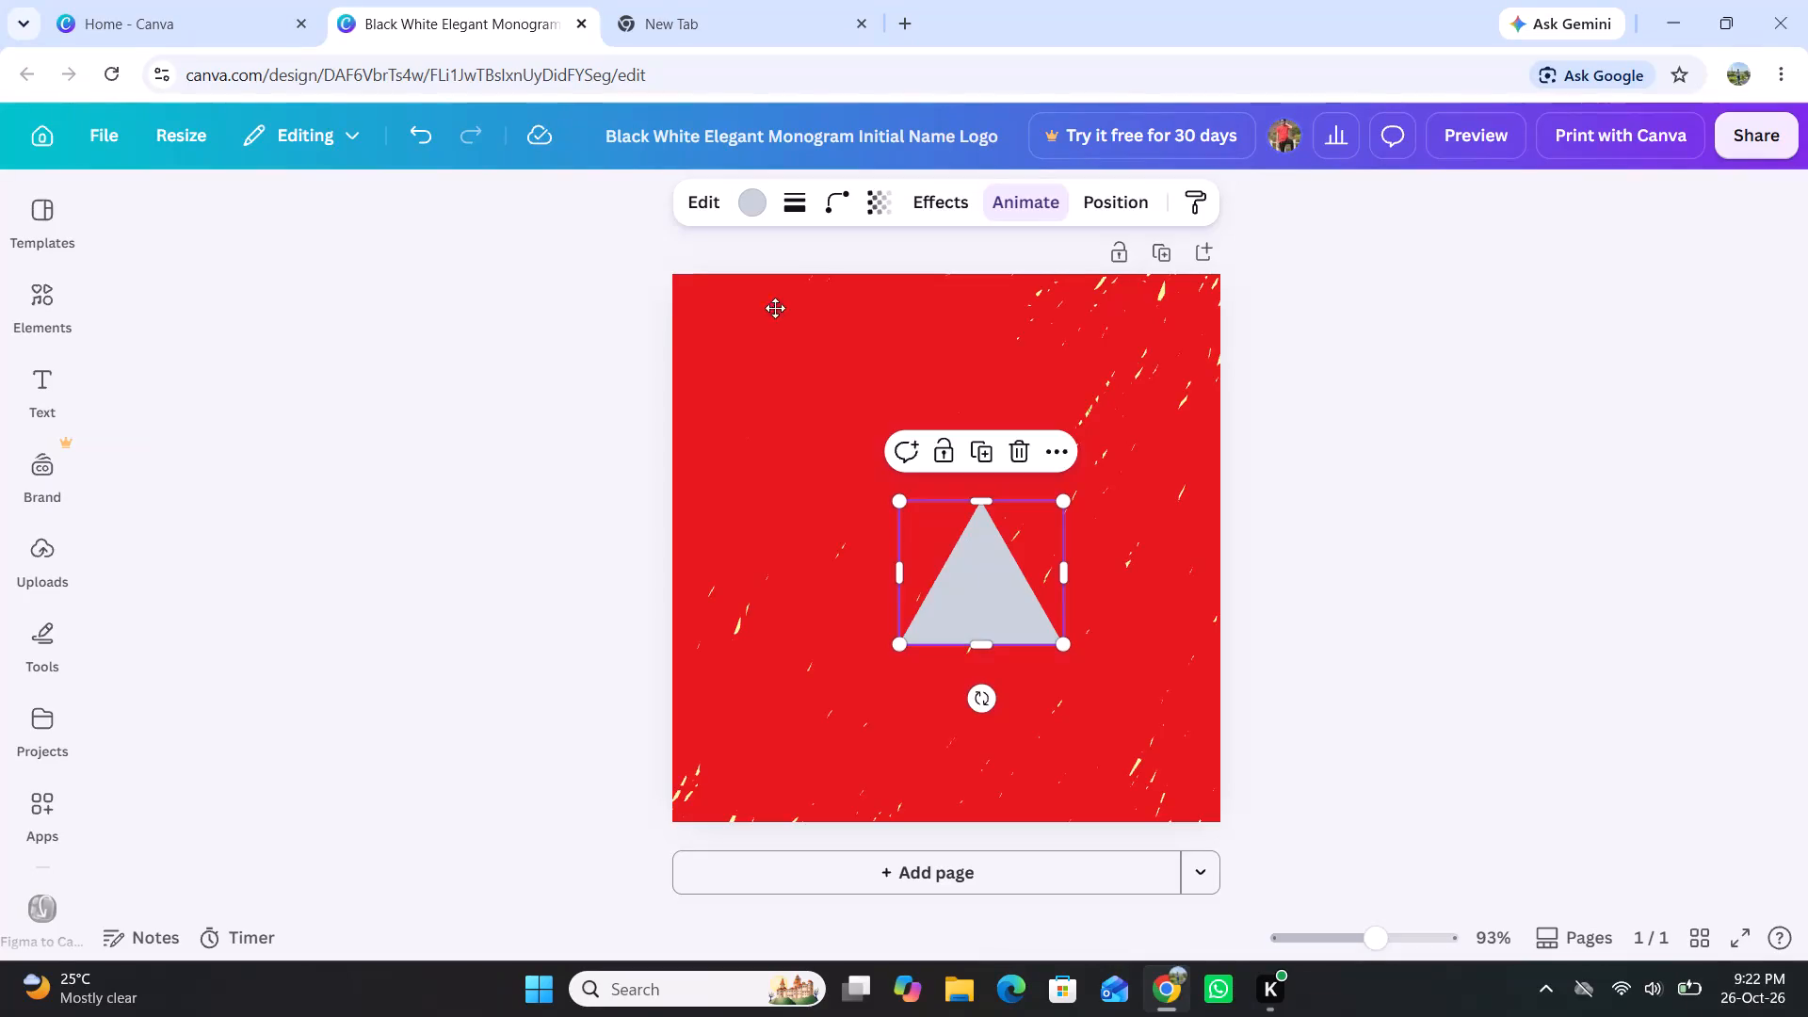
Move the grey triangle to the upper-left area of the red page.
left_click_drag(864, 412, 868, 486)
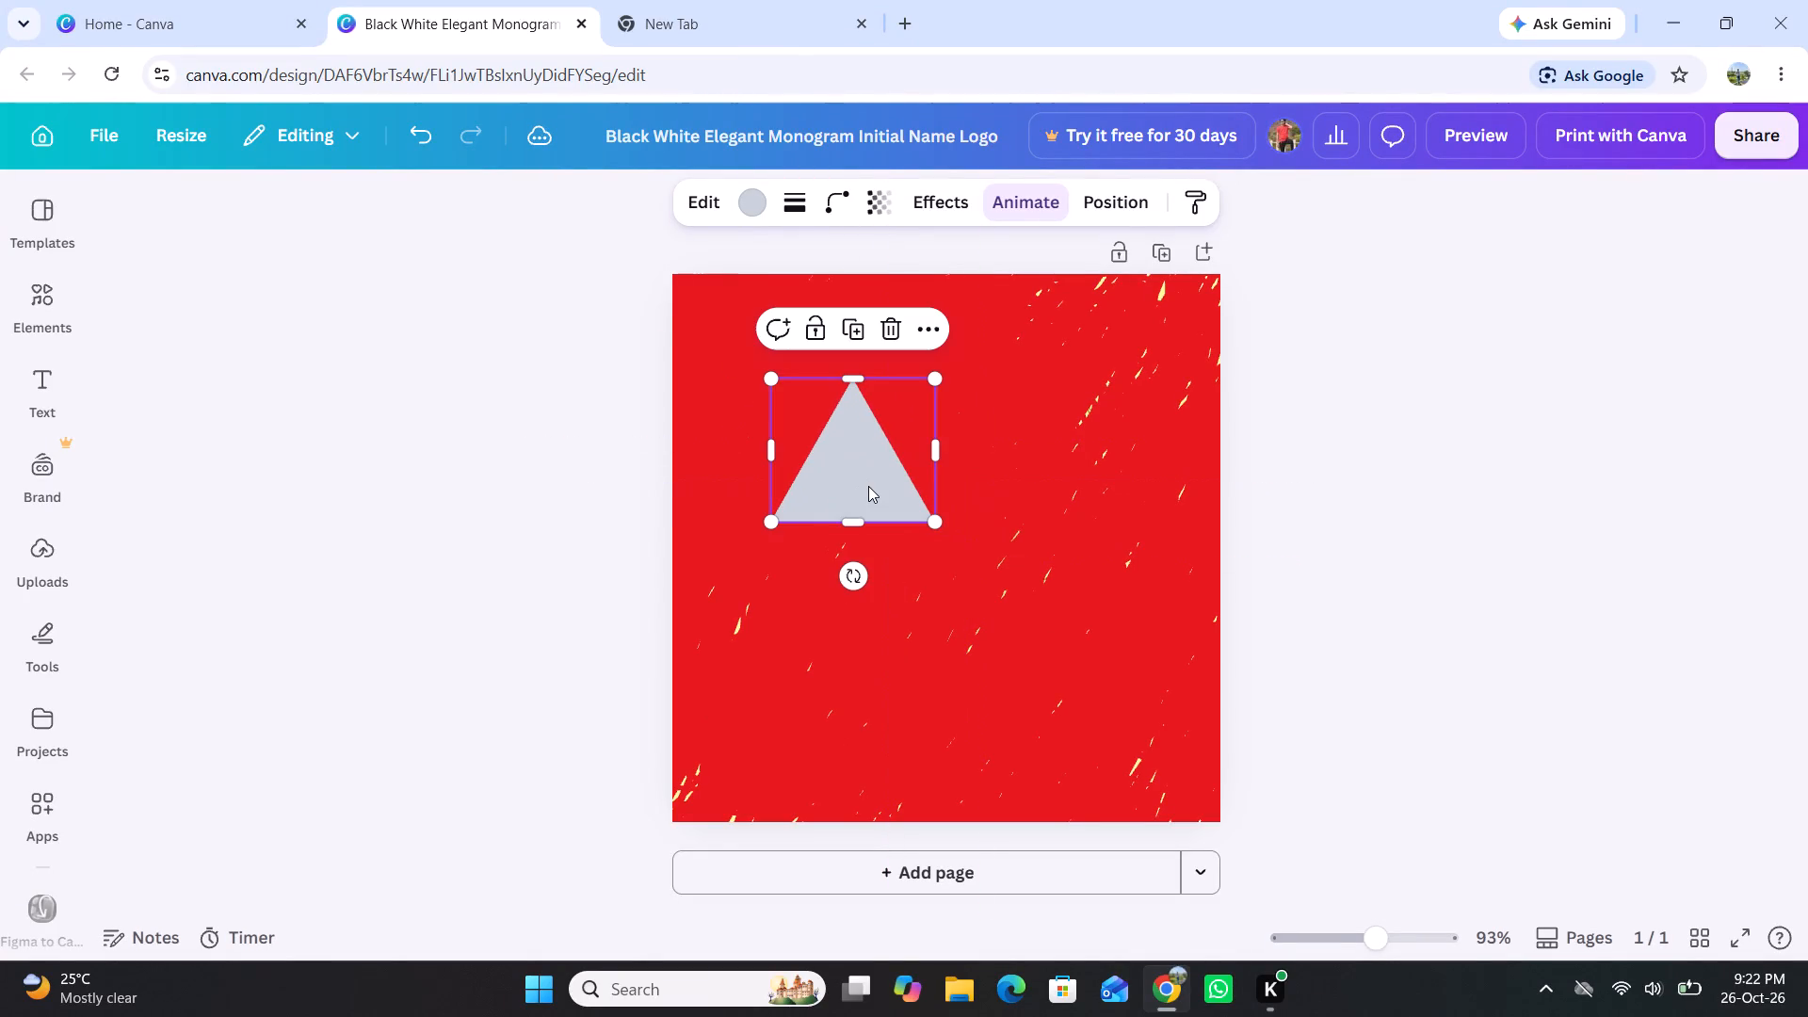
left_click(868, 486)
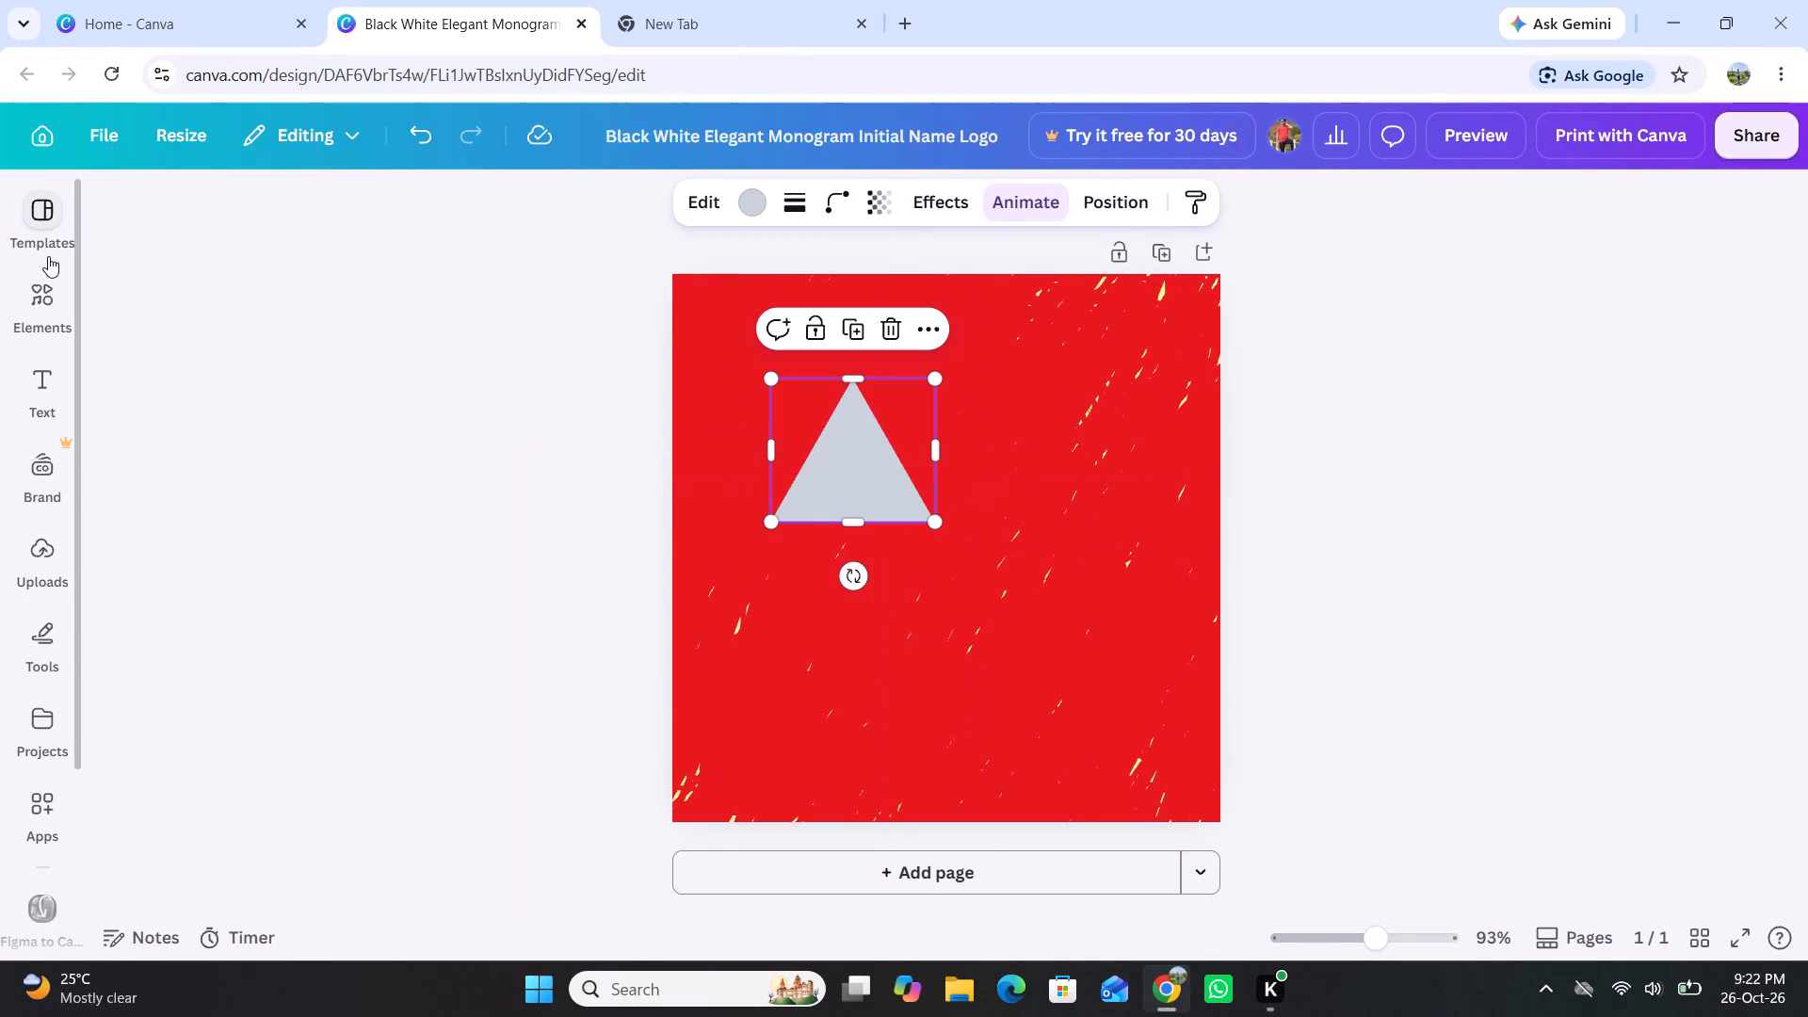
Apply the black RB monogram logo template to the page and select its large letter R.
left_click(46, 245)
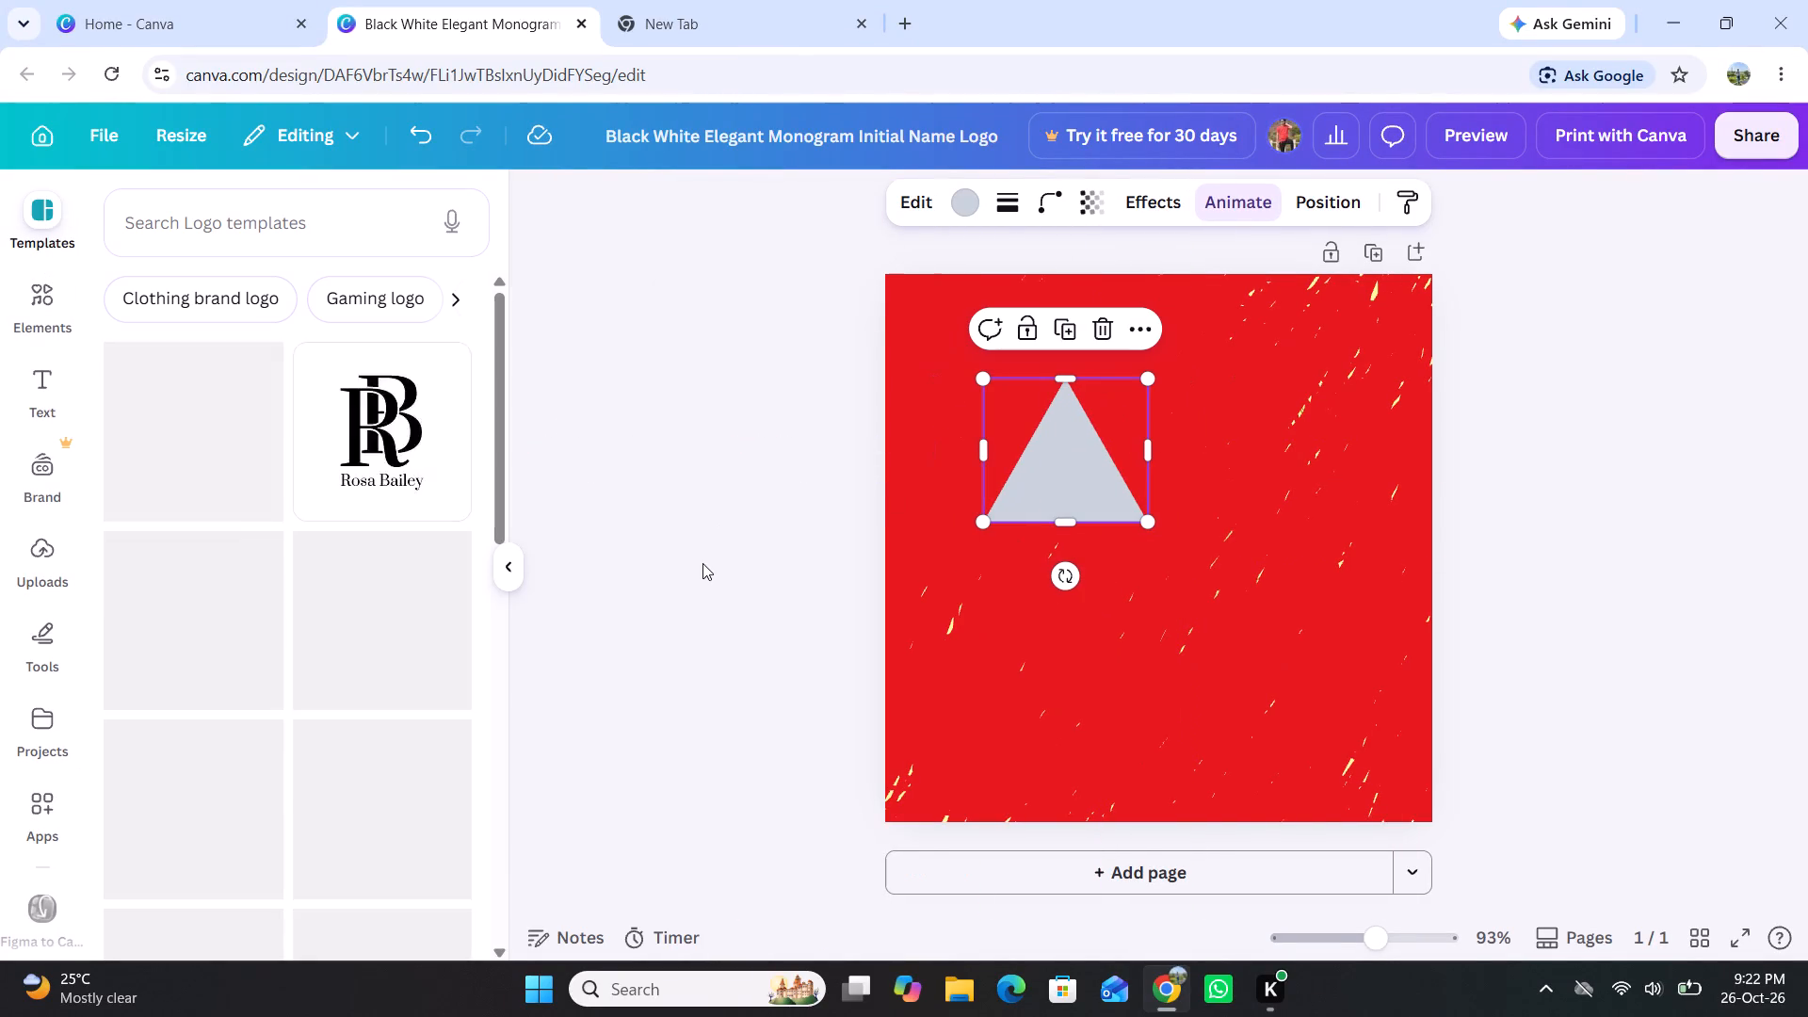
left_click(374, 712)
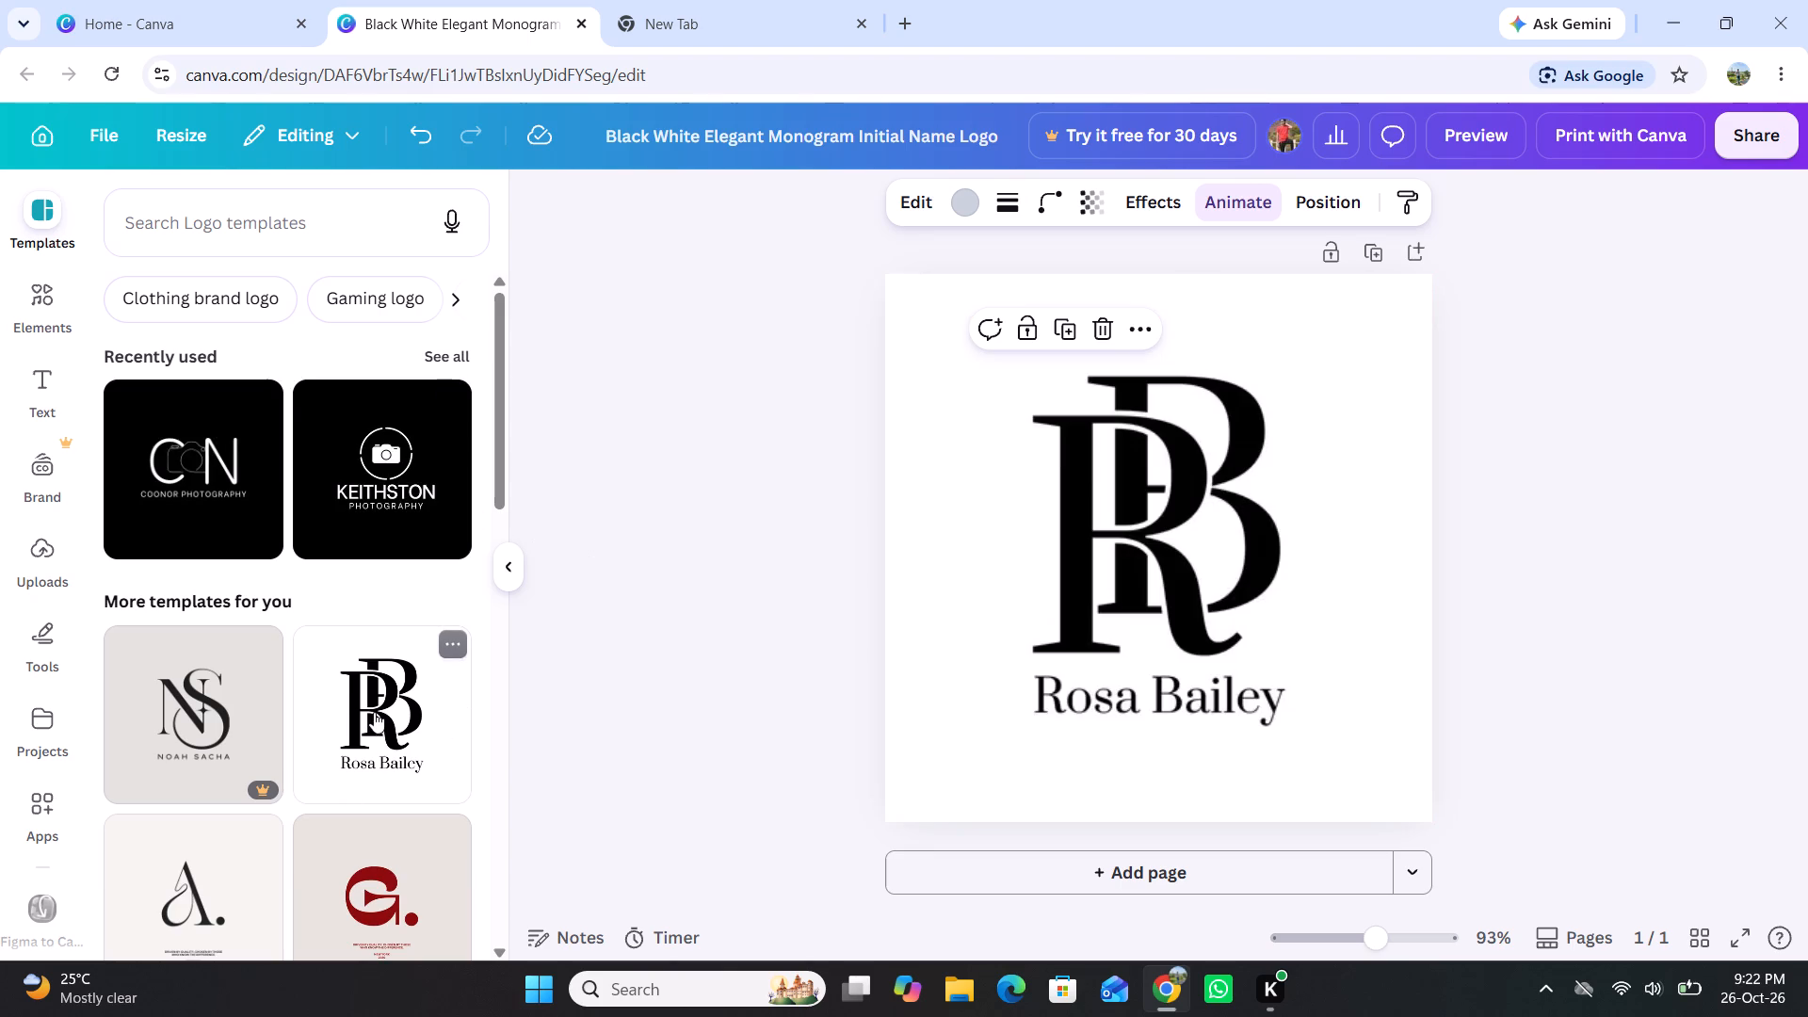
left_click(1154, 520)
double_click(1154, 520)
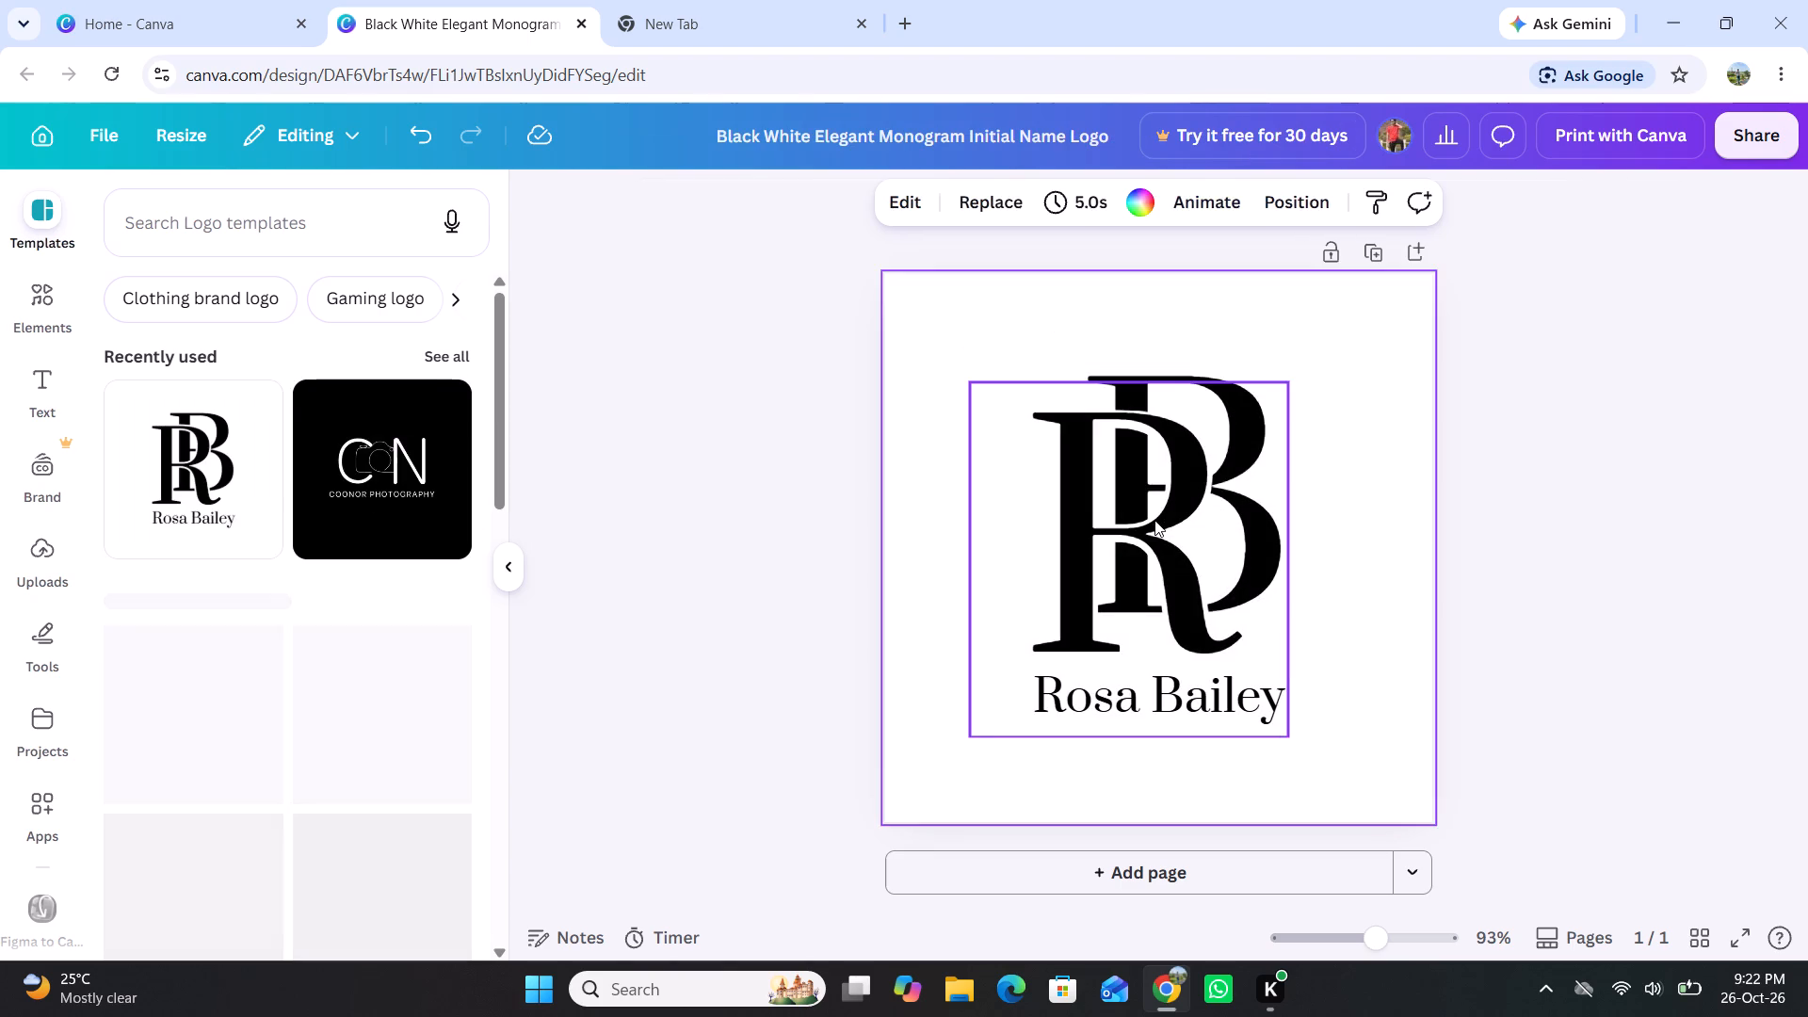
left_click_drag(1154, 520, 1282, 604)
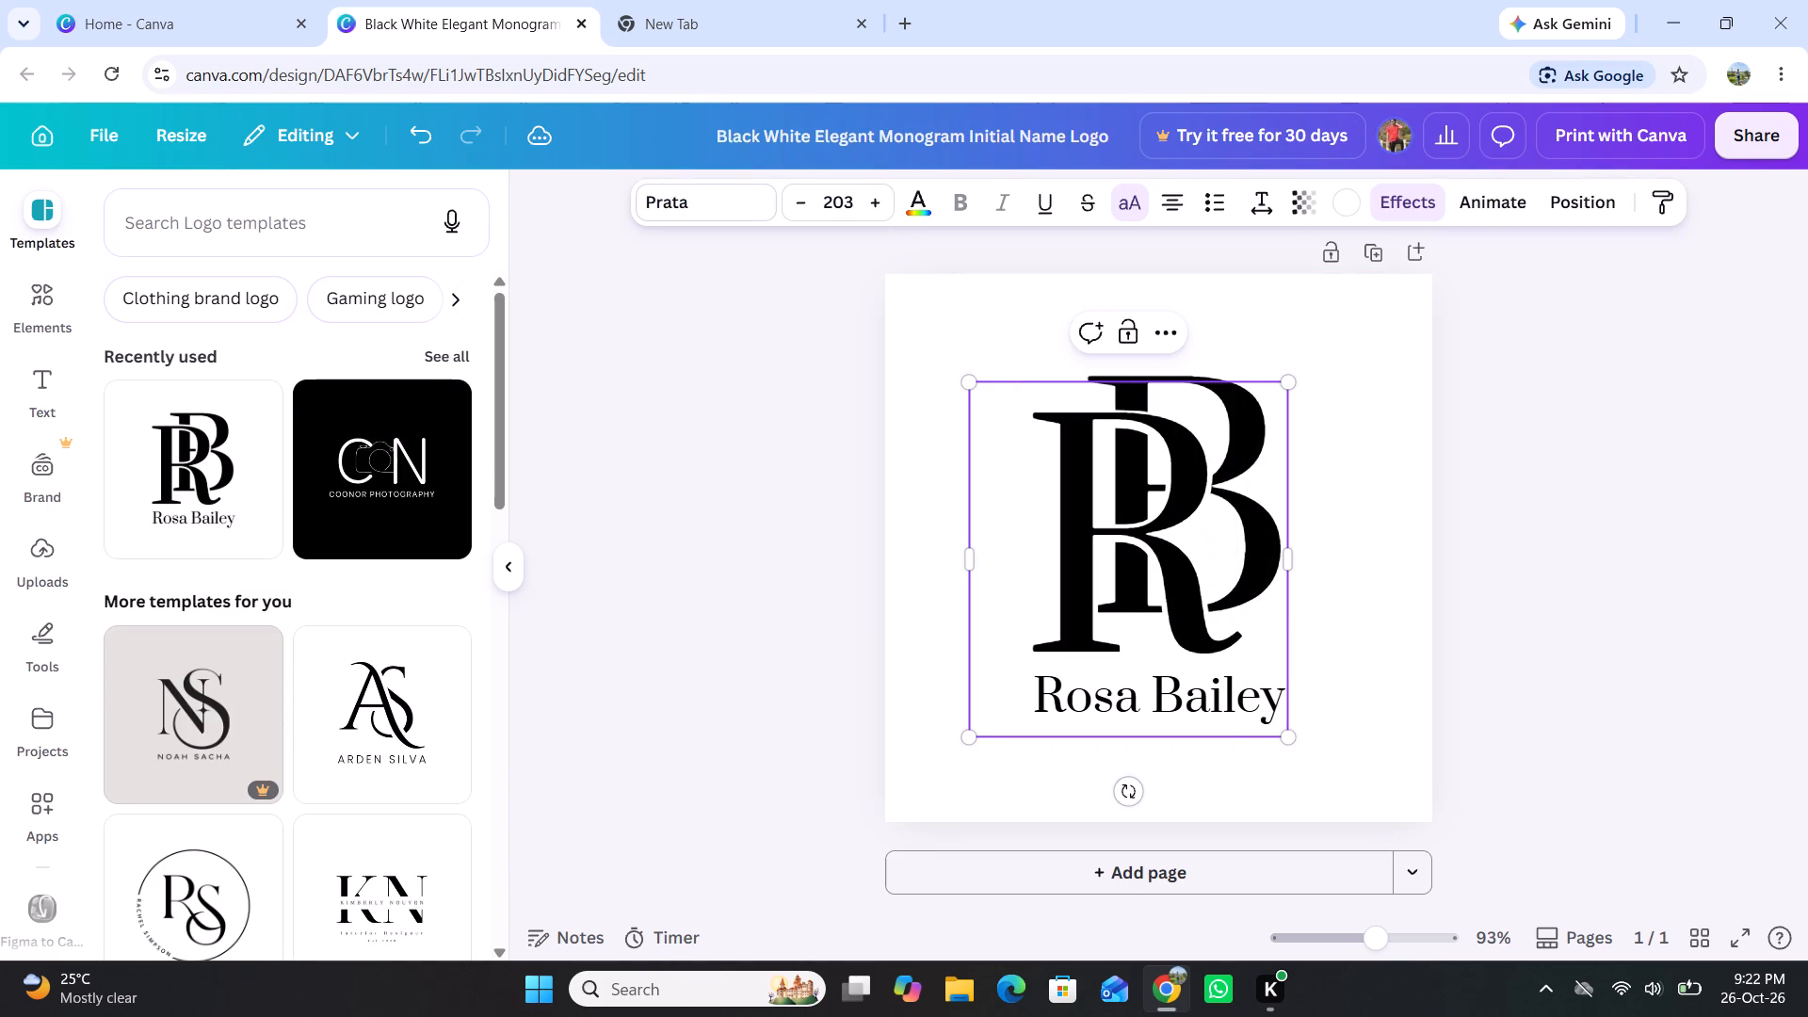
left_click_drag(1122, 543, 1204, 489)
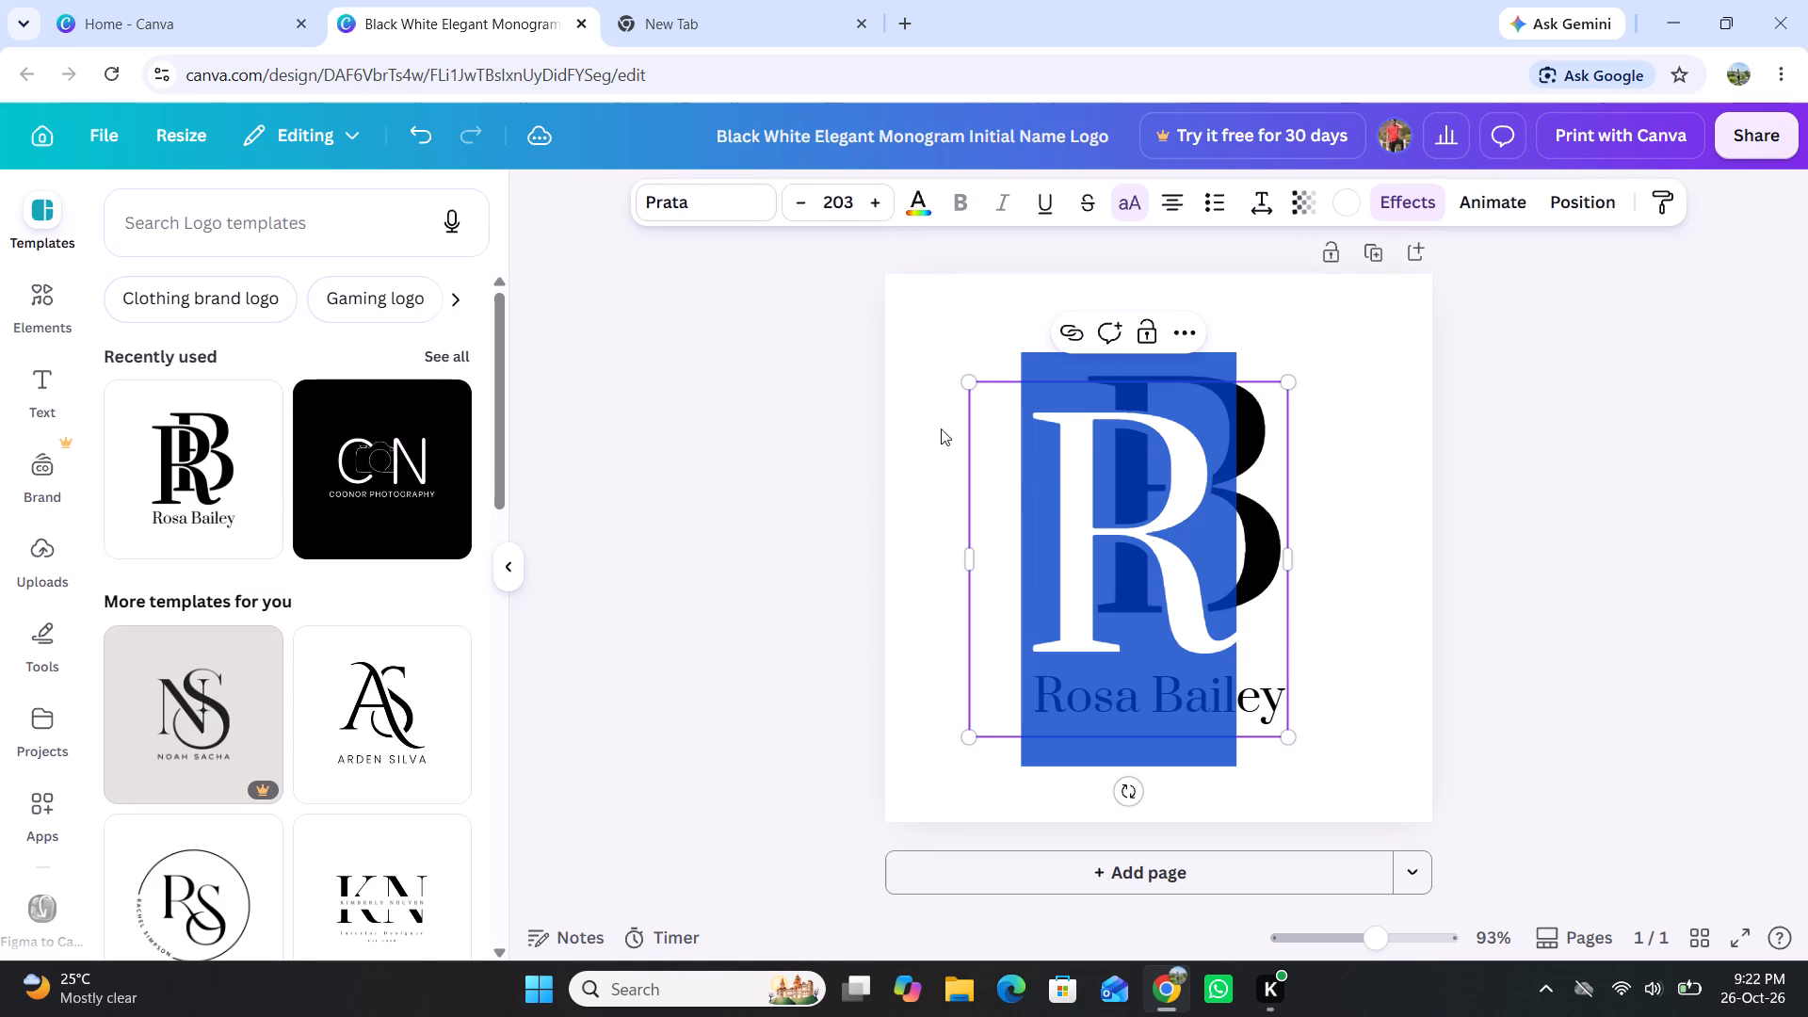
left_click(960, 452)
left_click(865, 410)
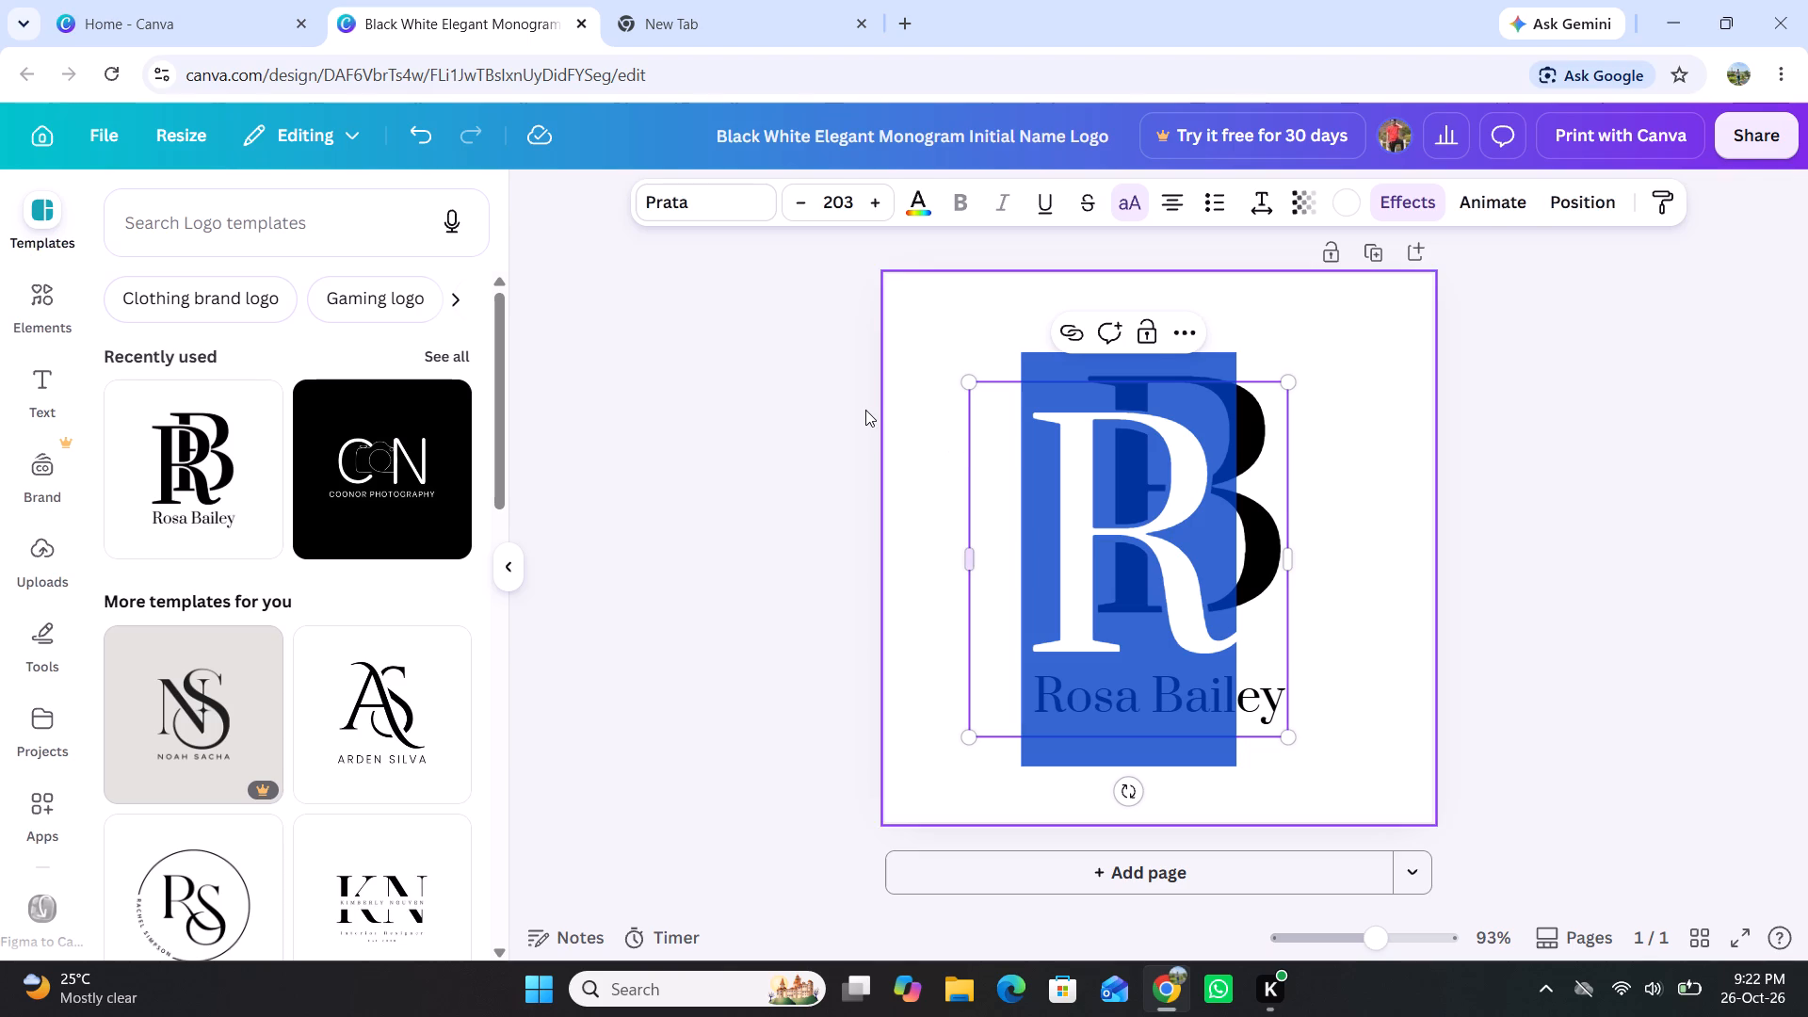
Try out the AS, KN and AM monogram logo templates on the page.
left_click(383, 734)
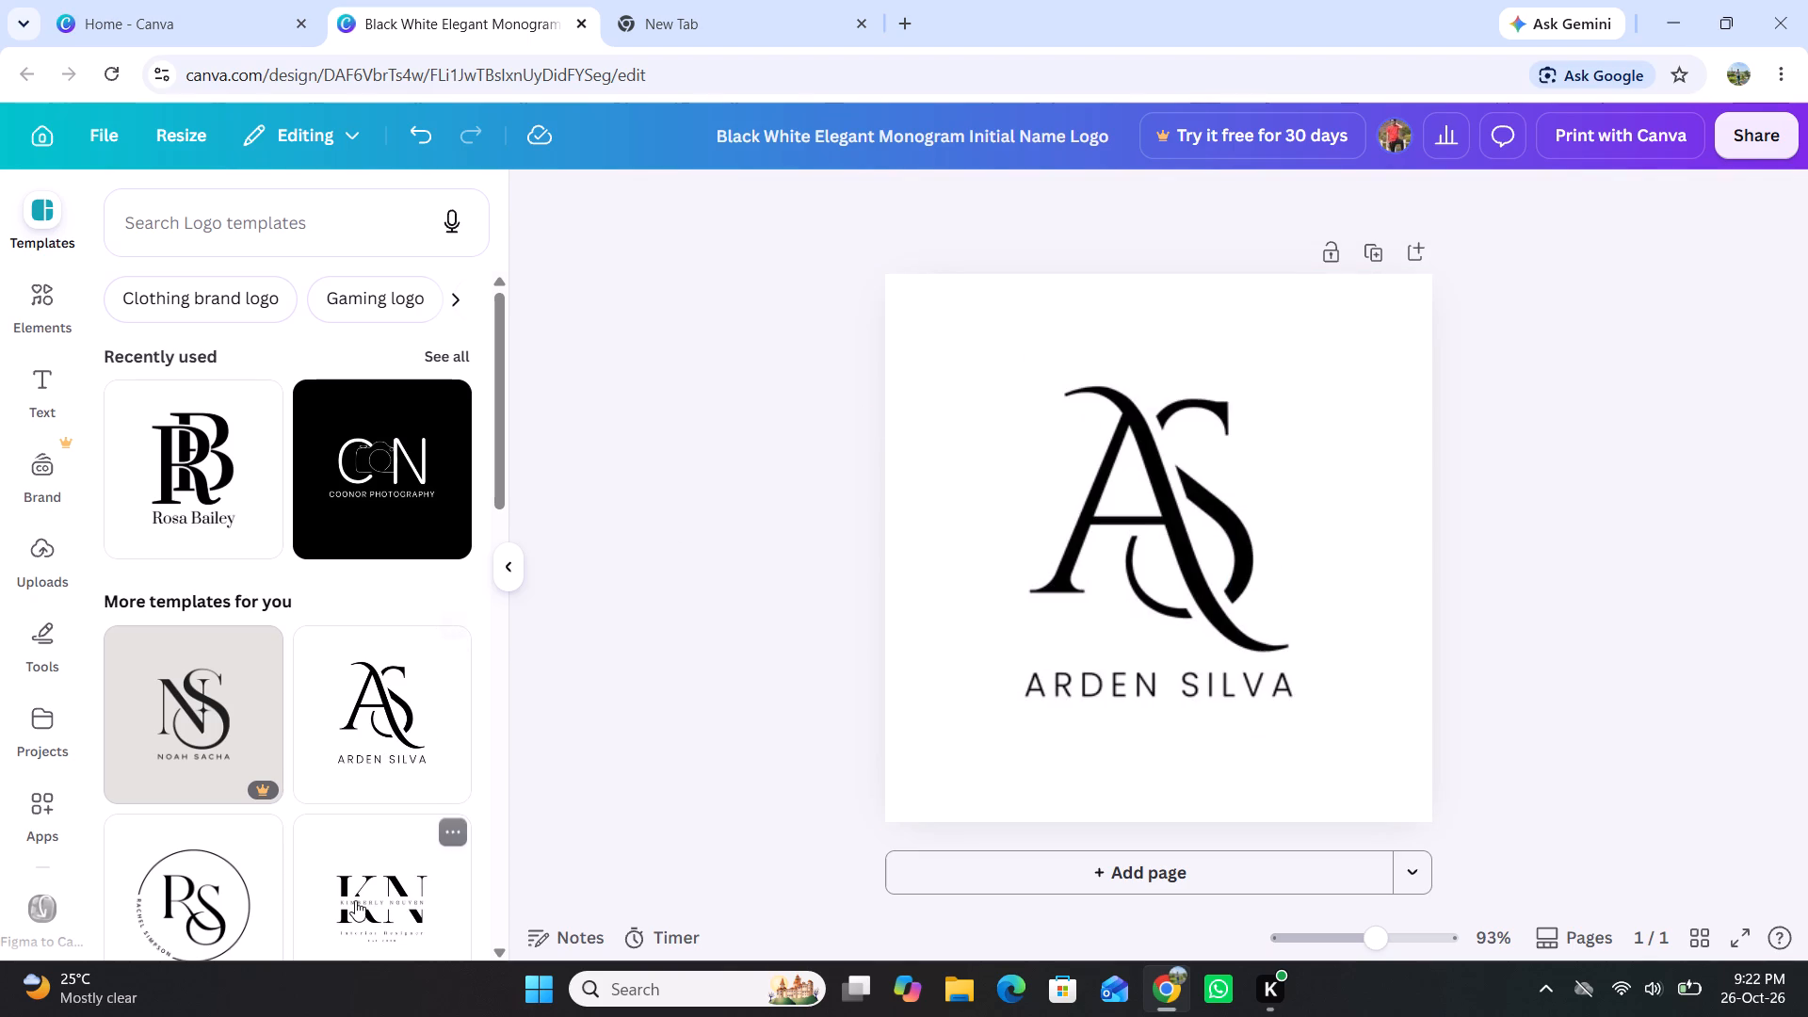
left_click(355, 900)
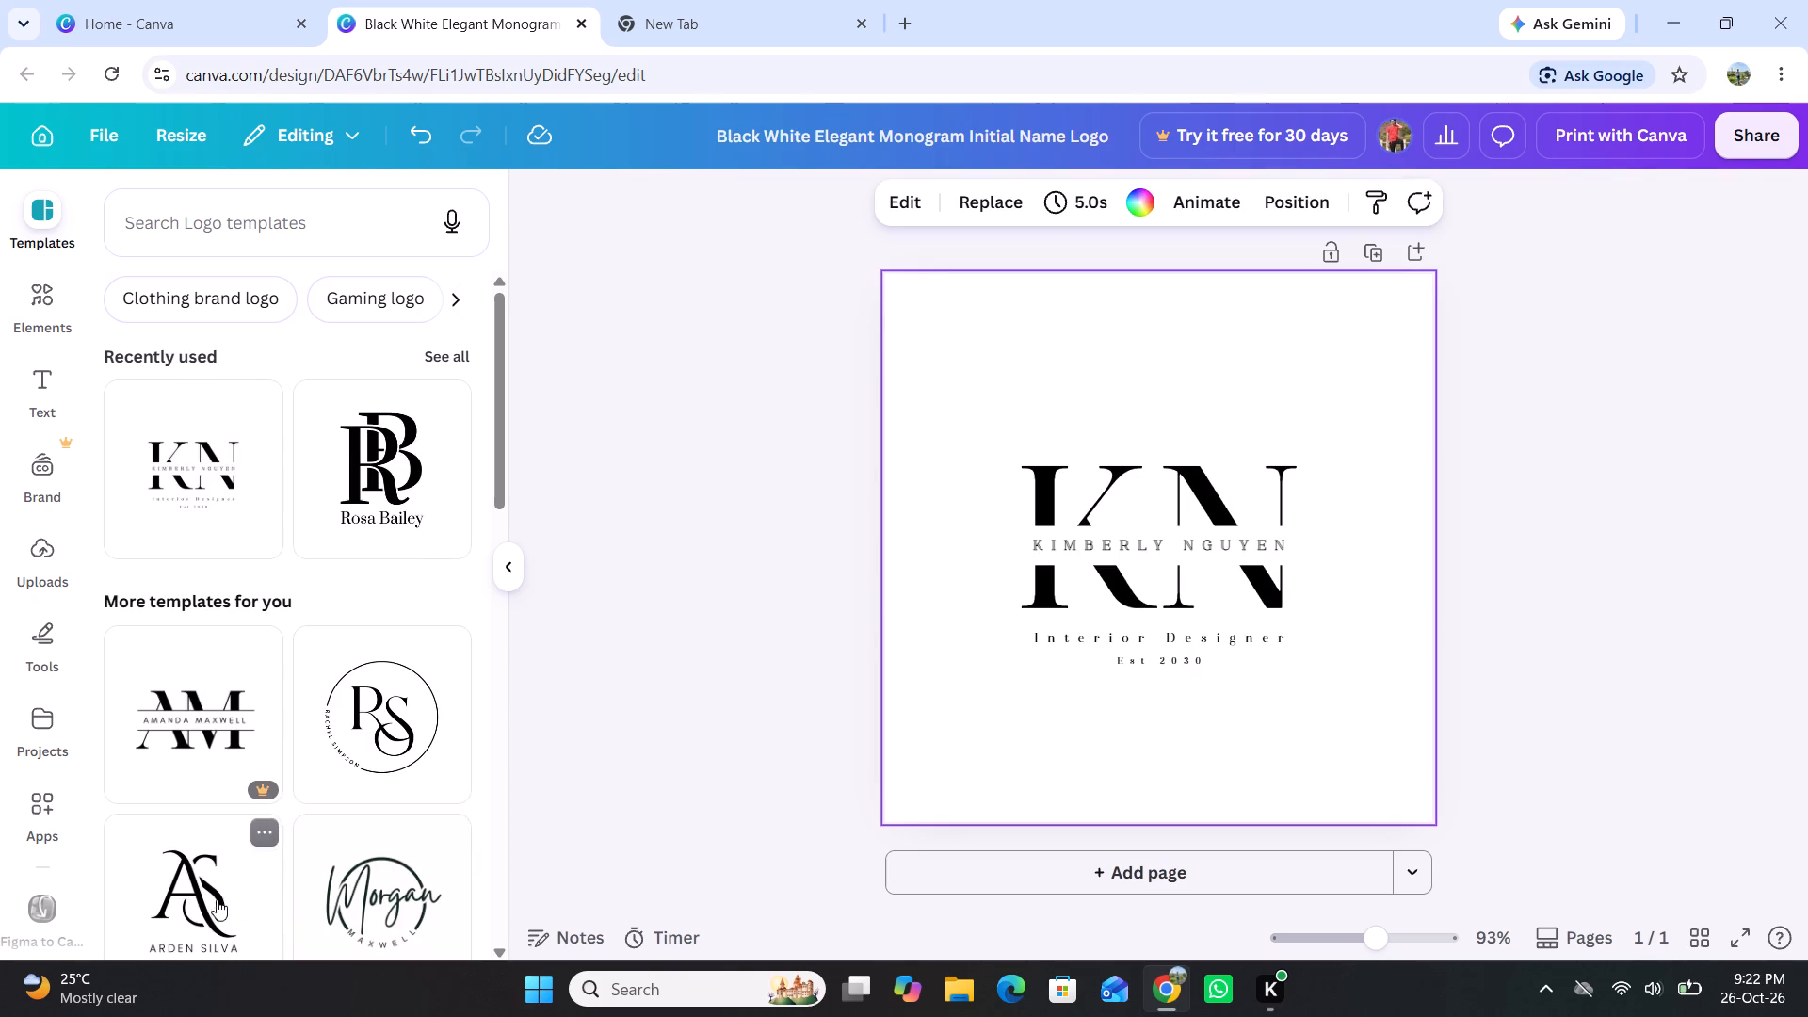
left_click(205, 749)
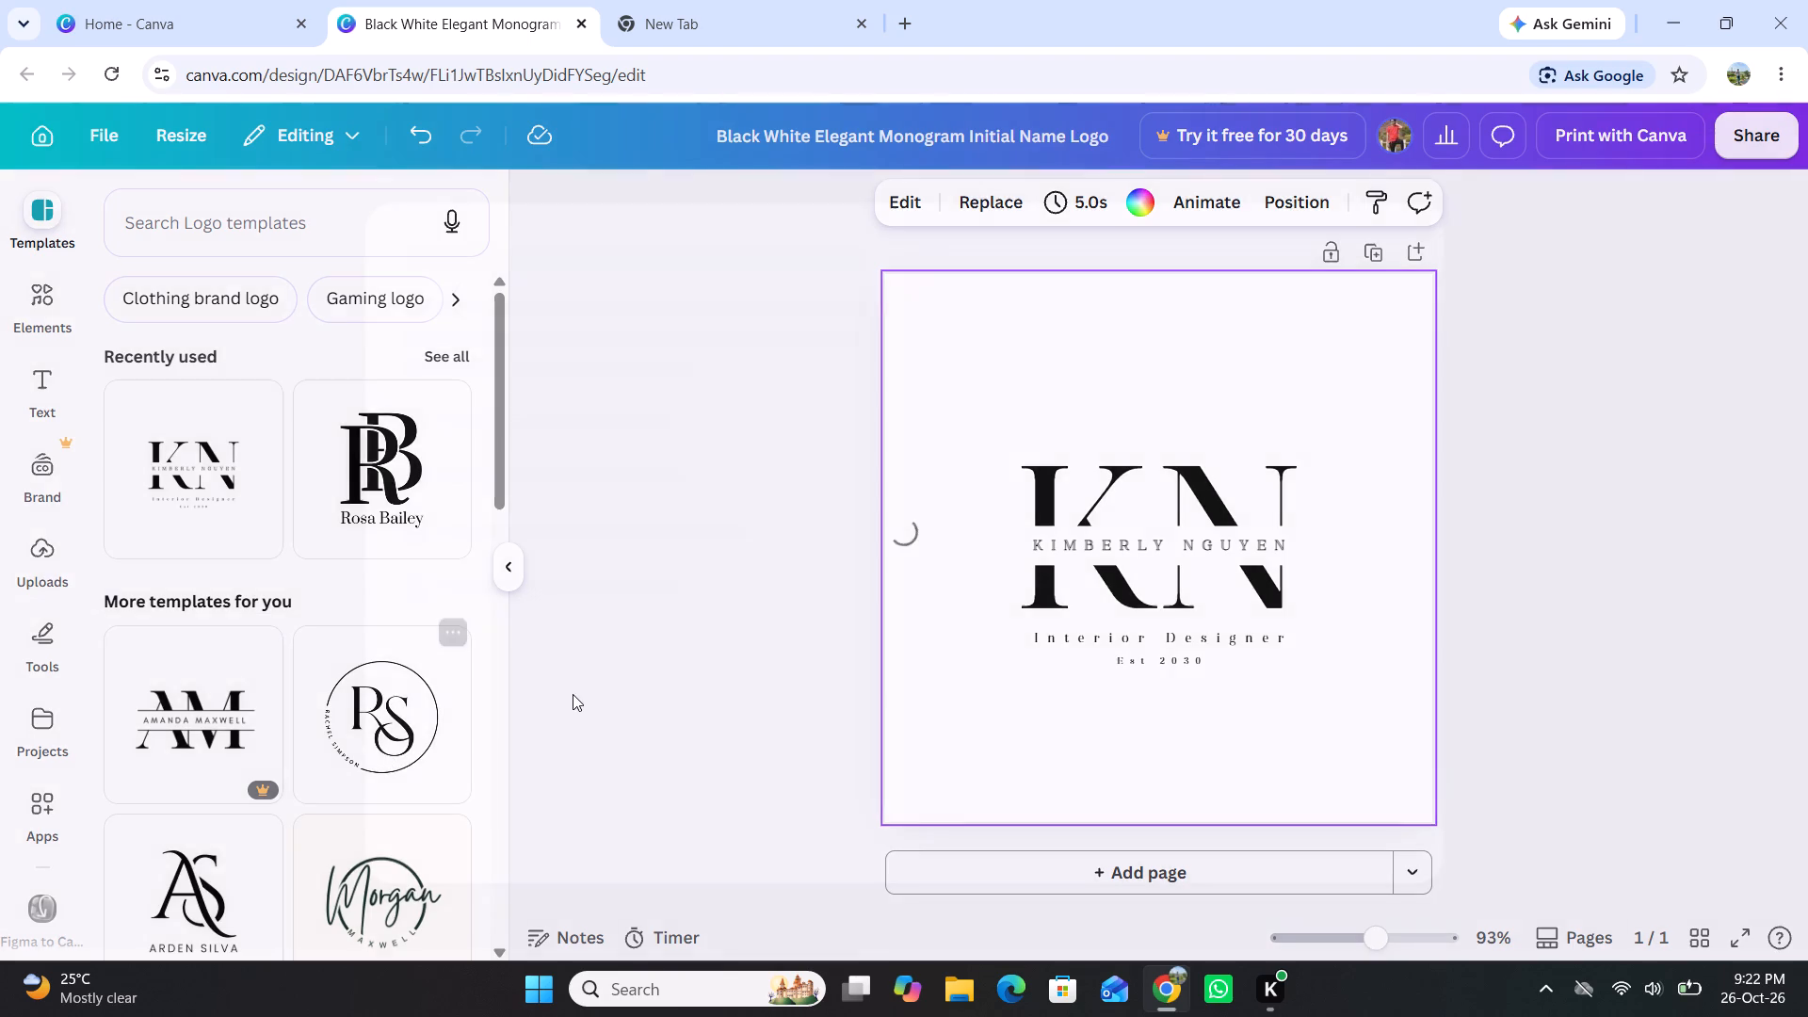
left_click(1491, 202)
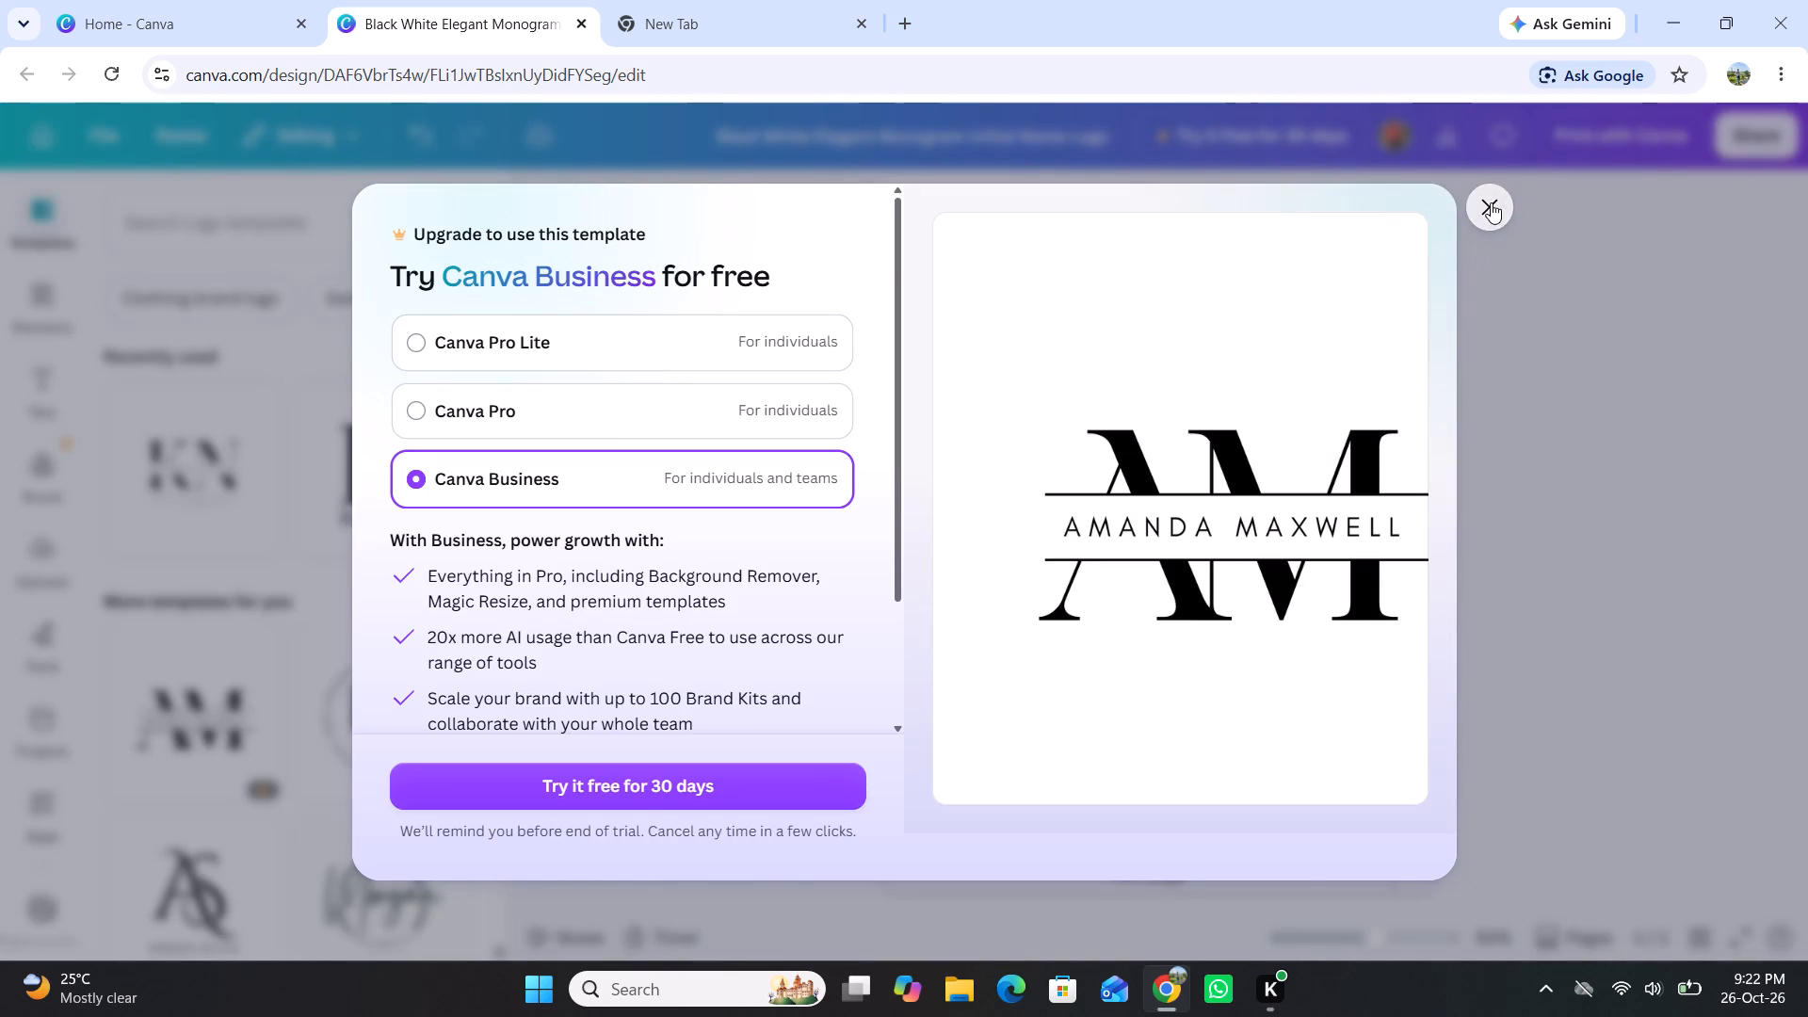
Apply the RS monogram logo template with the circle outline and curved name.
scroll(471, 610, "down", 1)
left_click(329, 542)
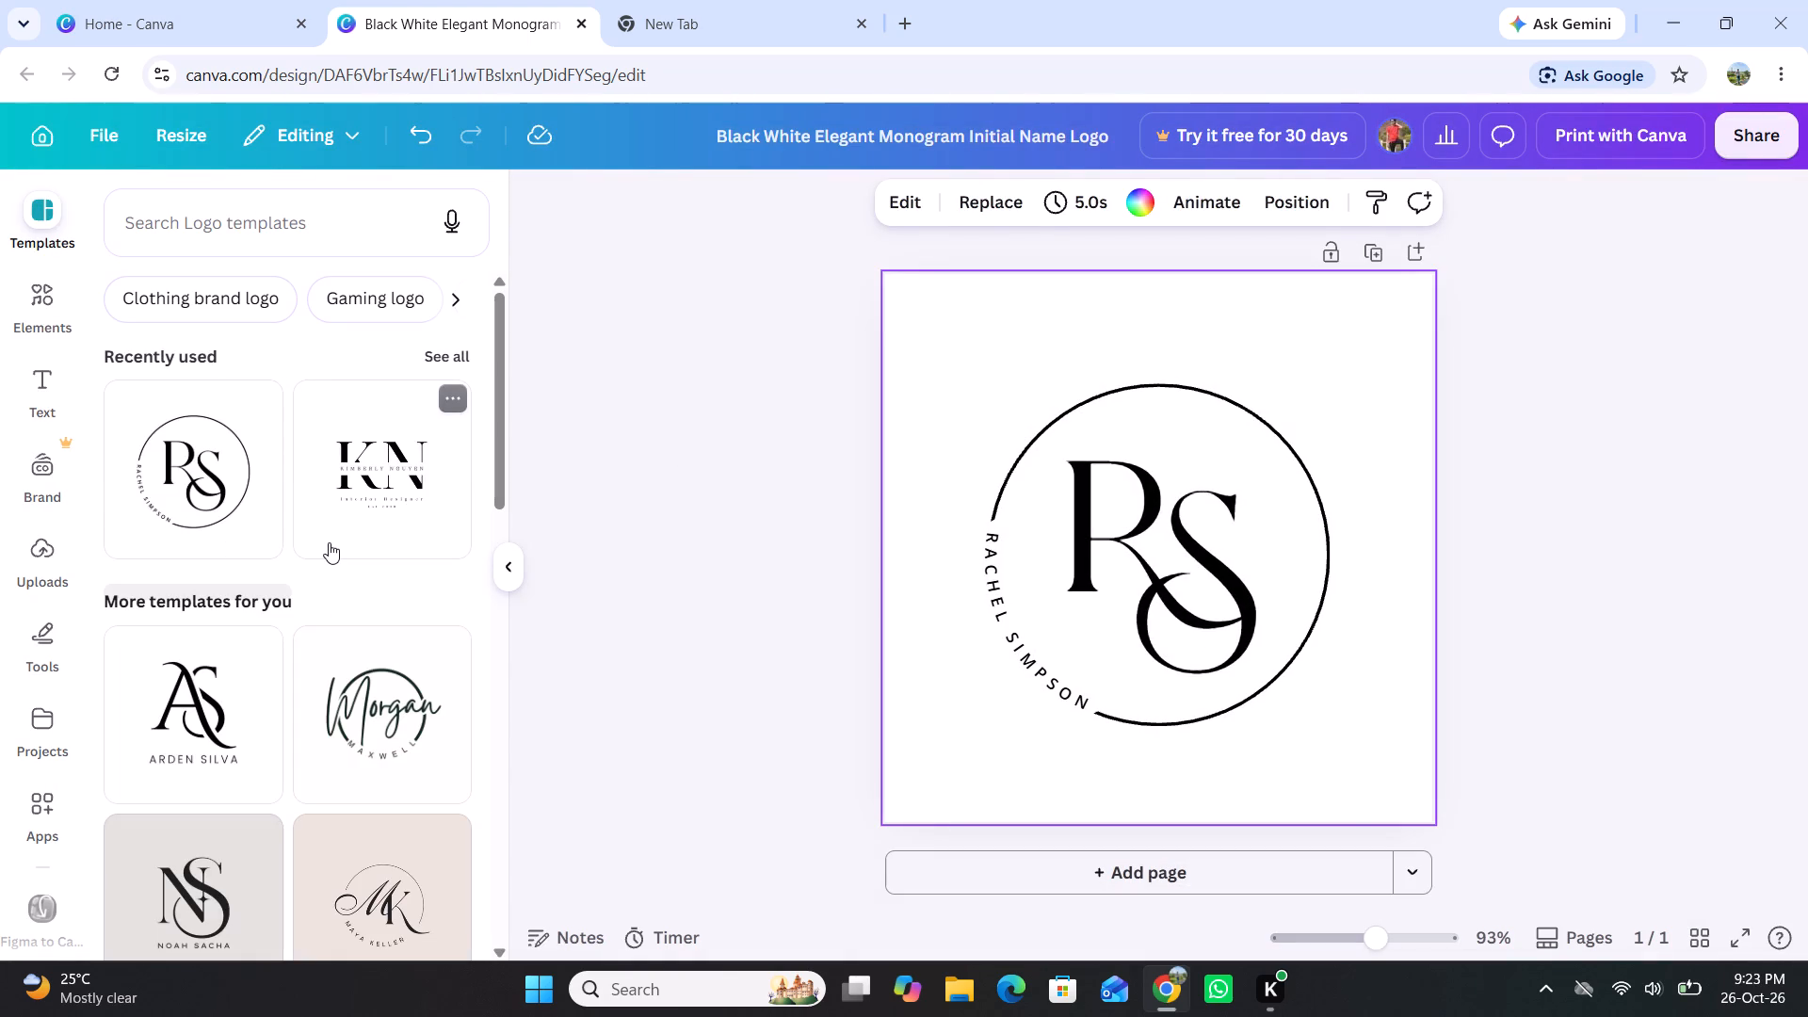
Replace the monogram's first letter with "d" and its second letter with "z".
double_click(1103, 499)
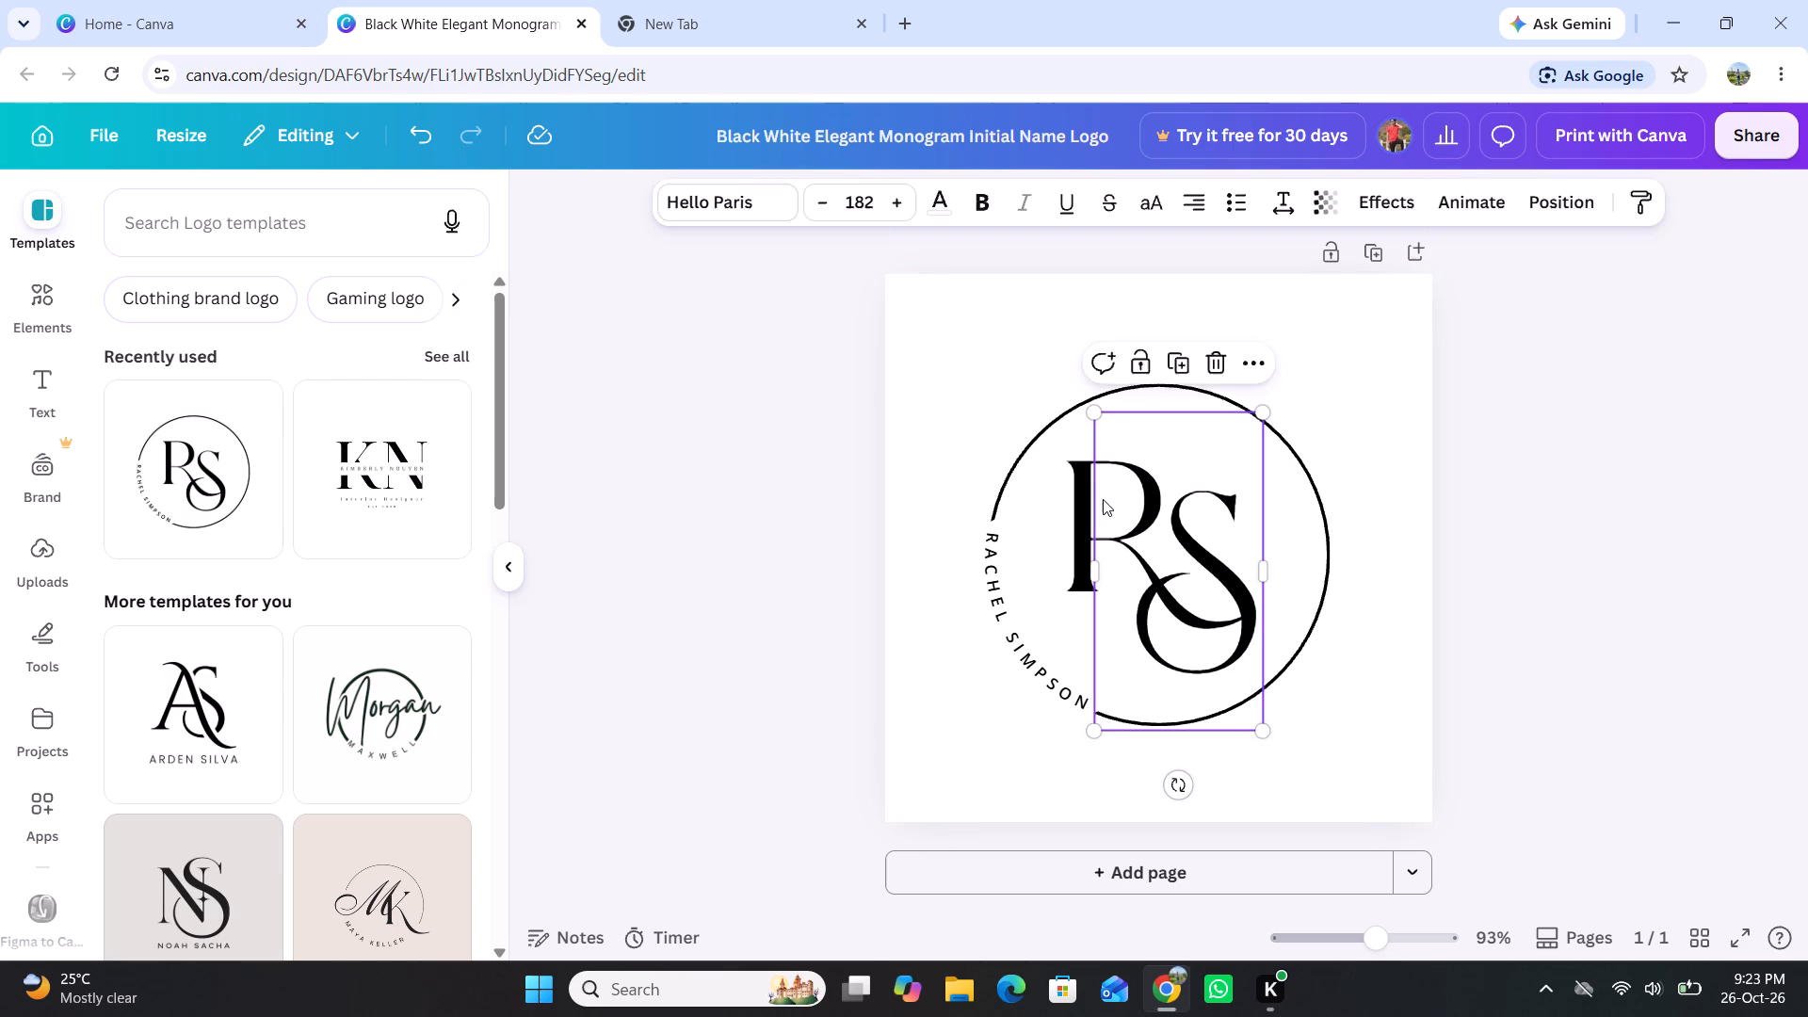
double_click(1075, 499)
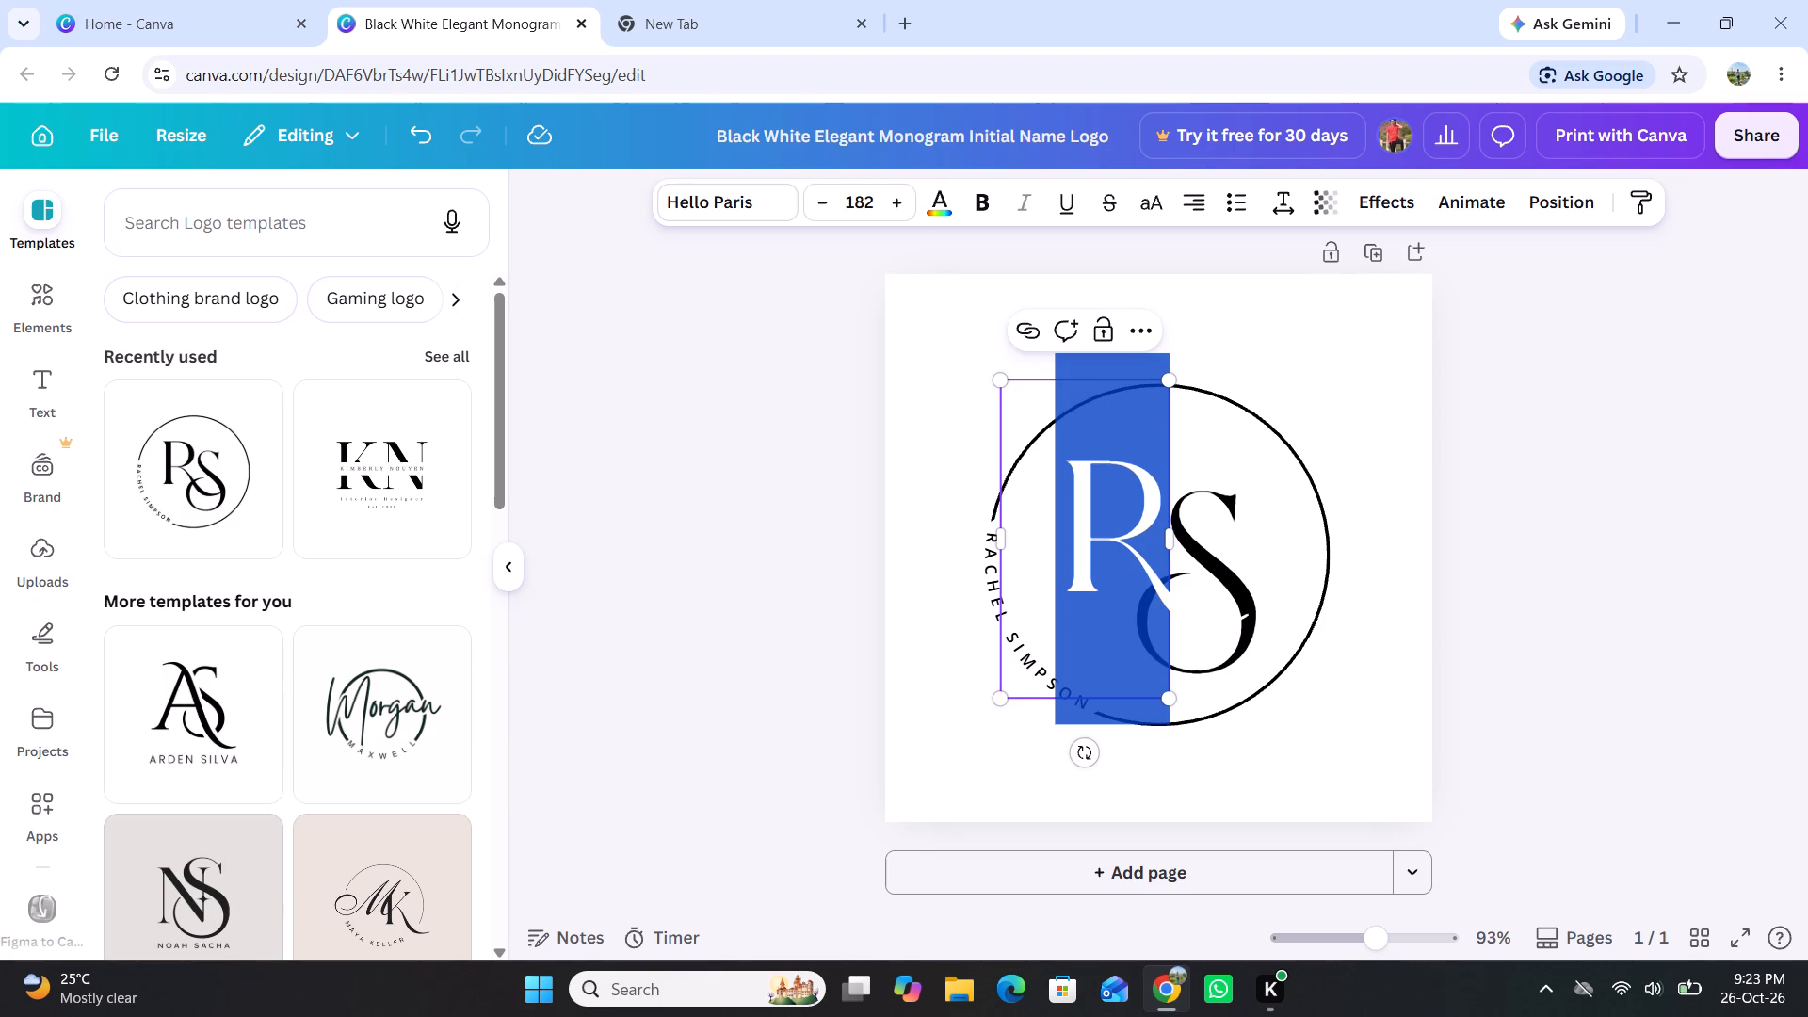
key("d")
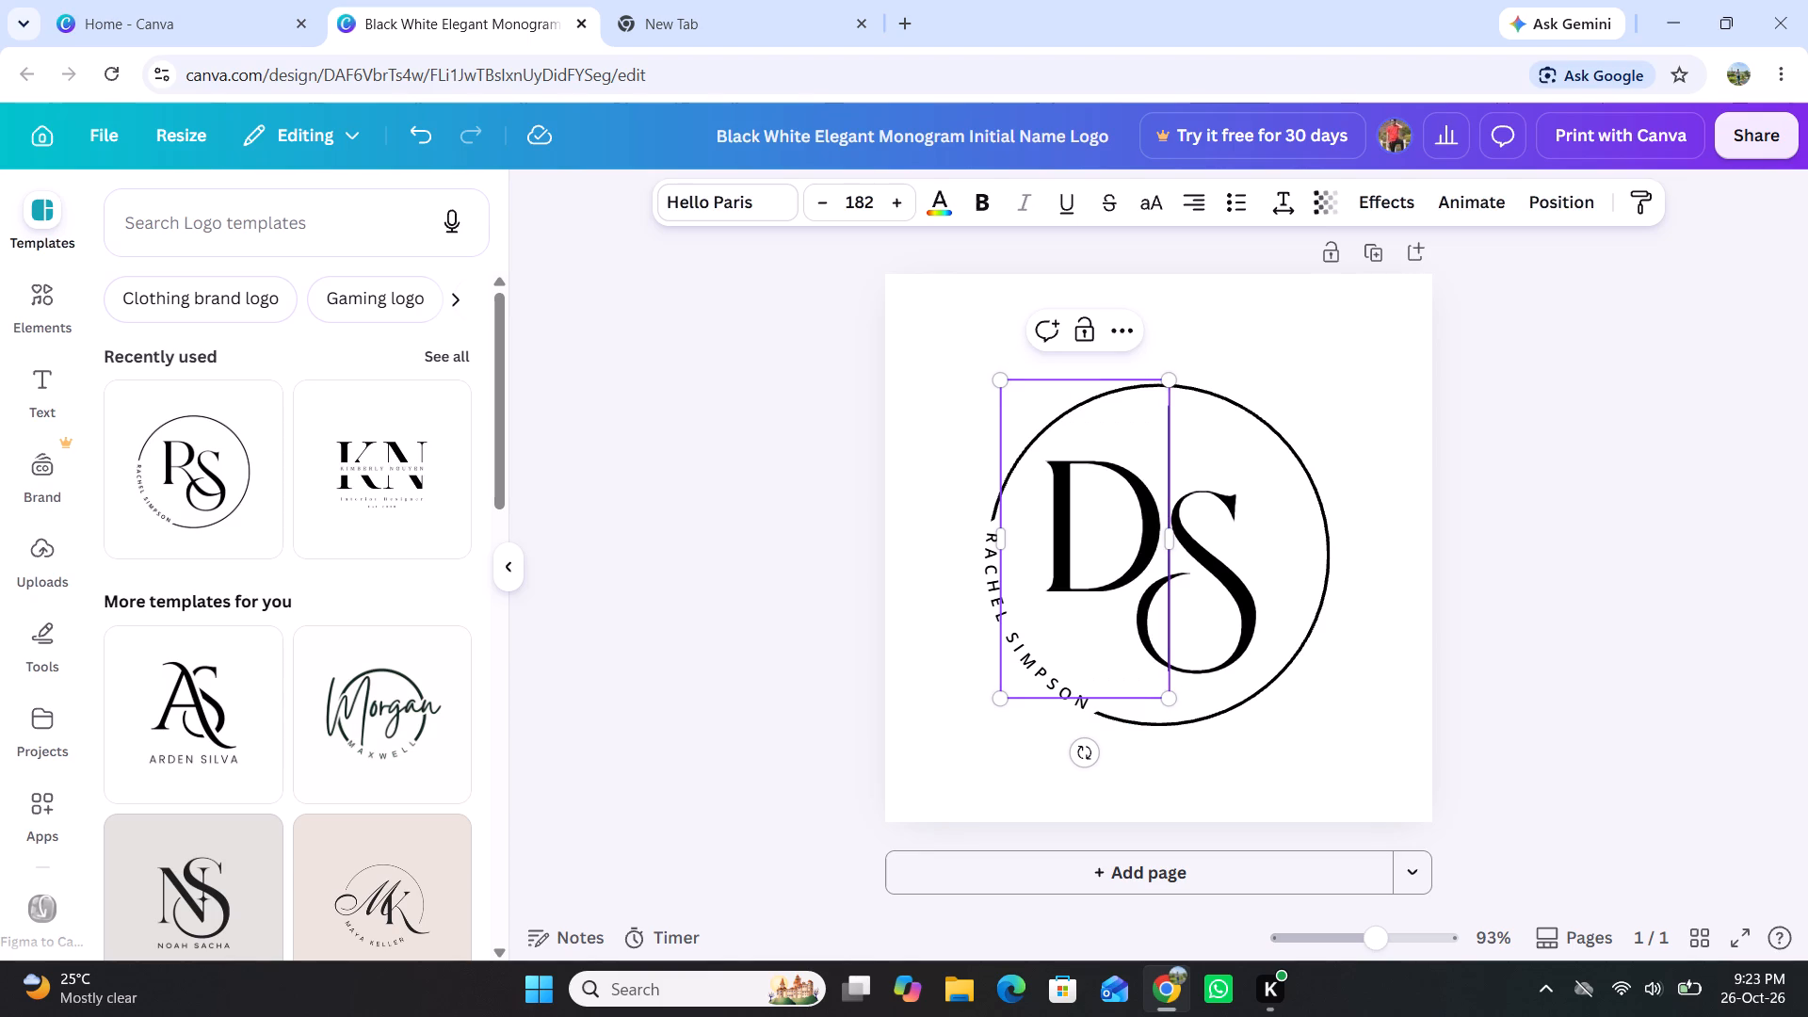
double_click(1205, 552)
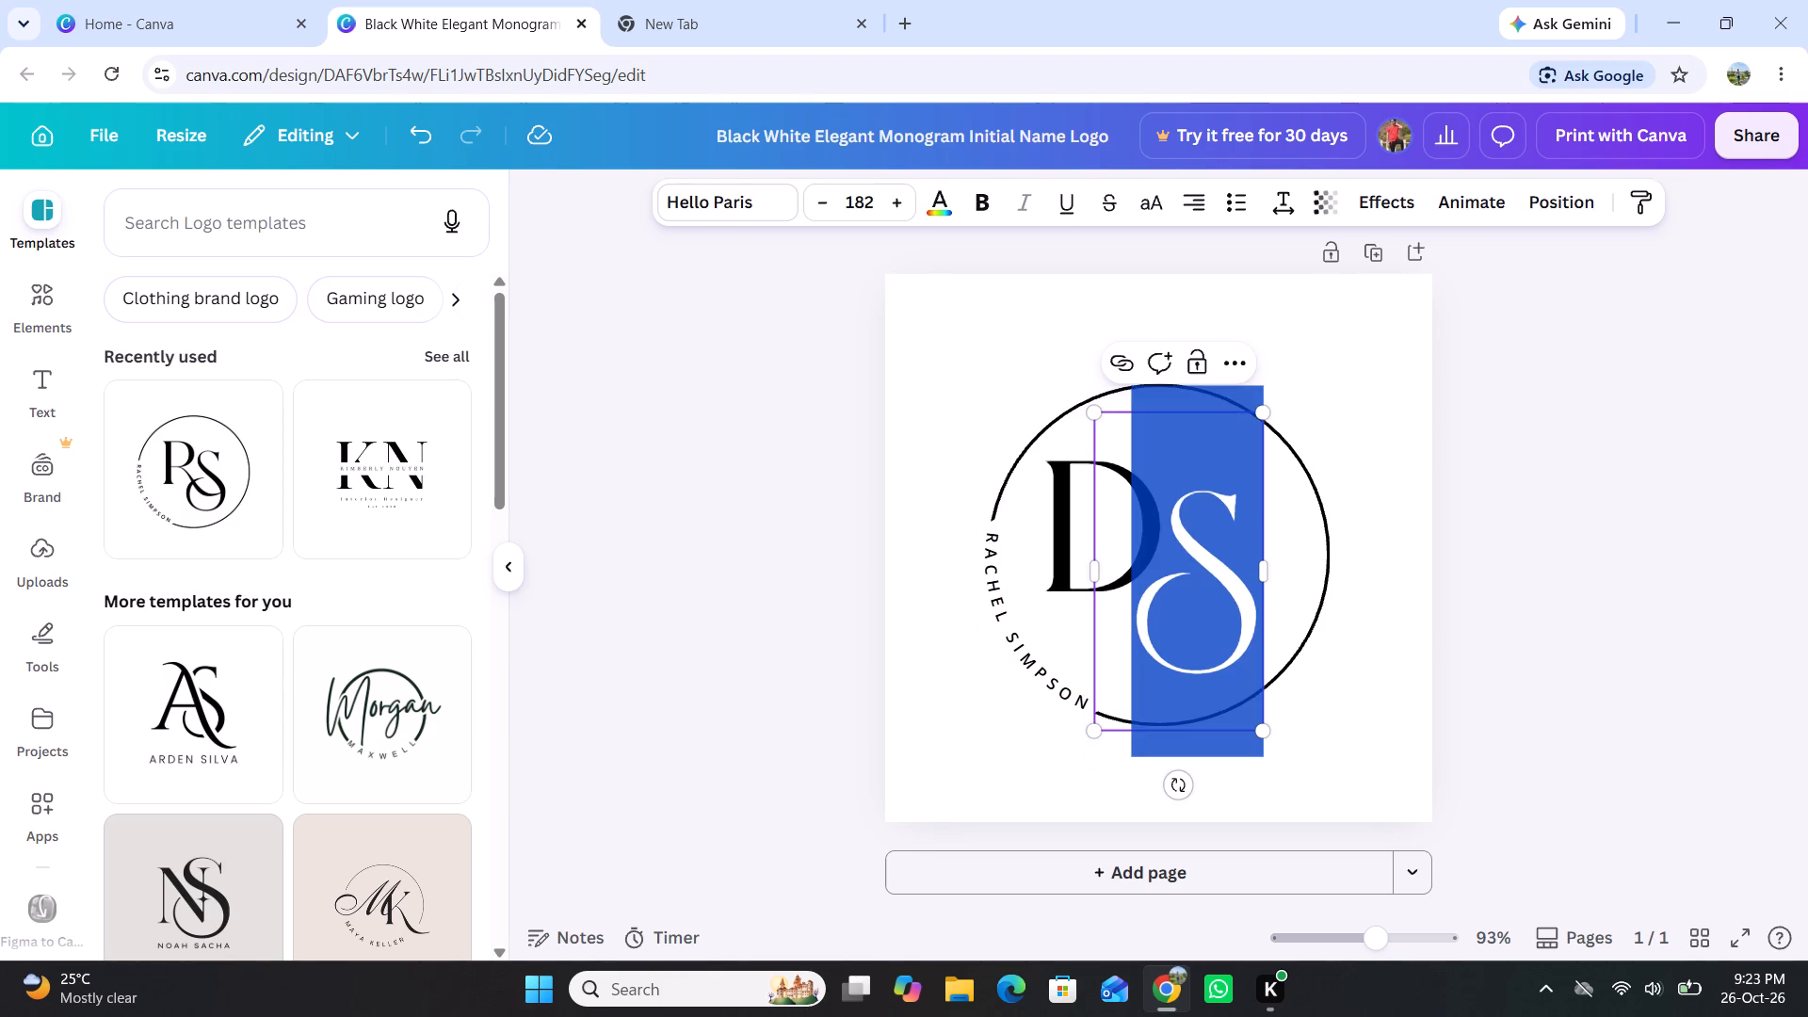
key("z")
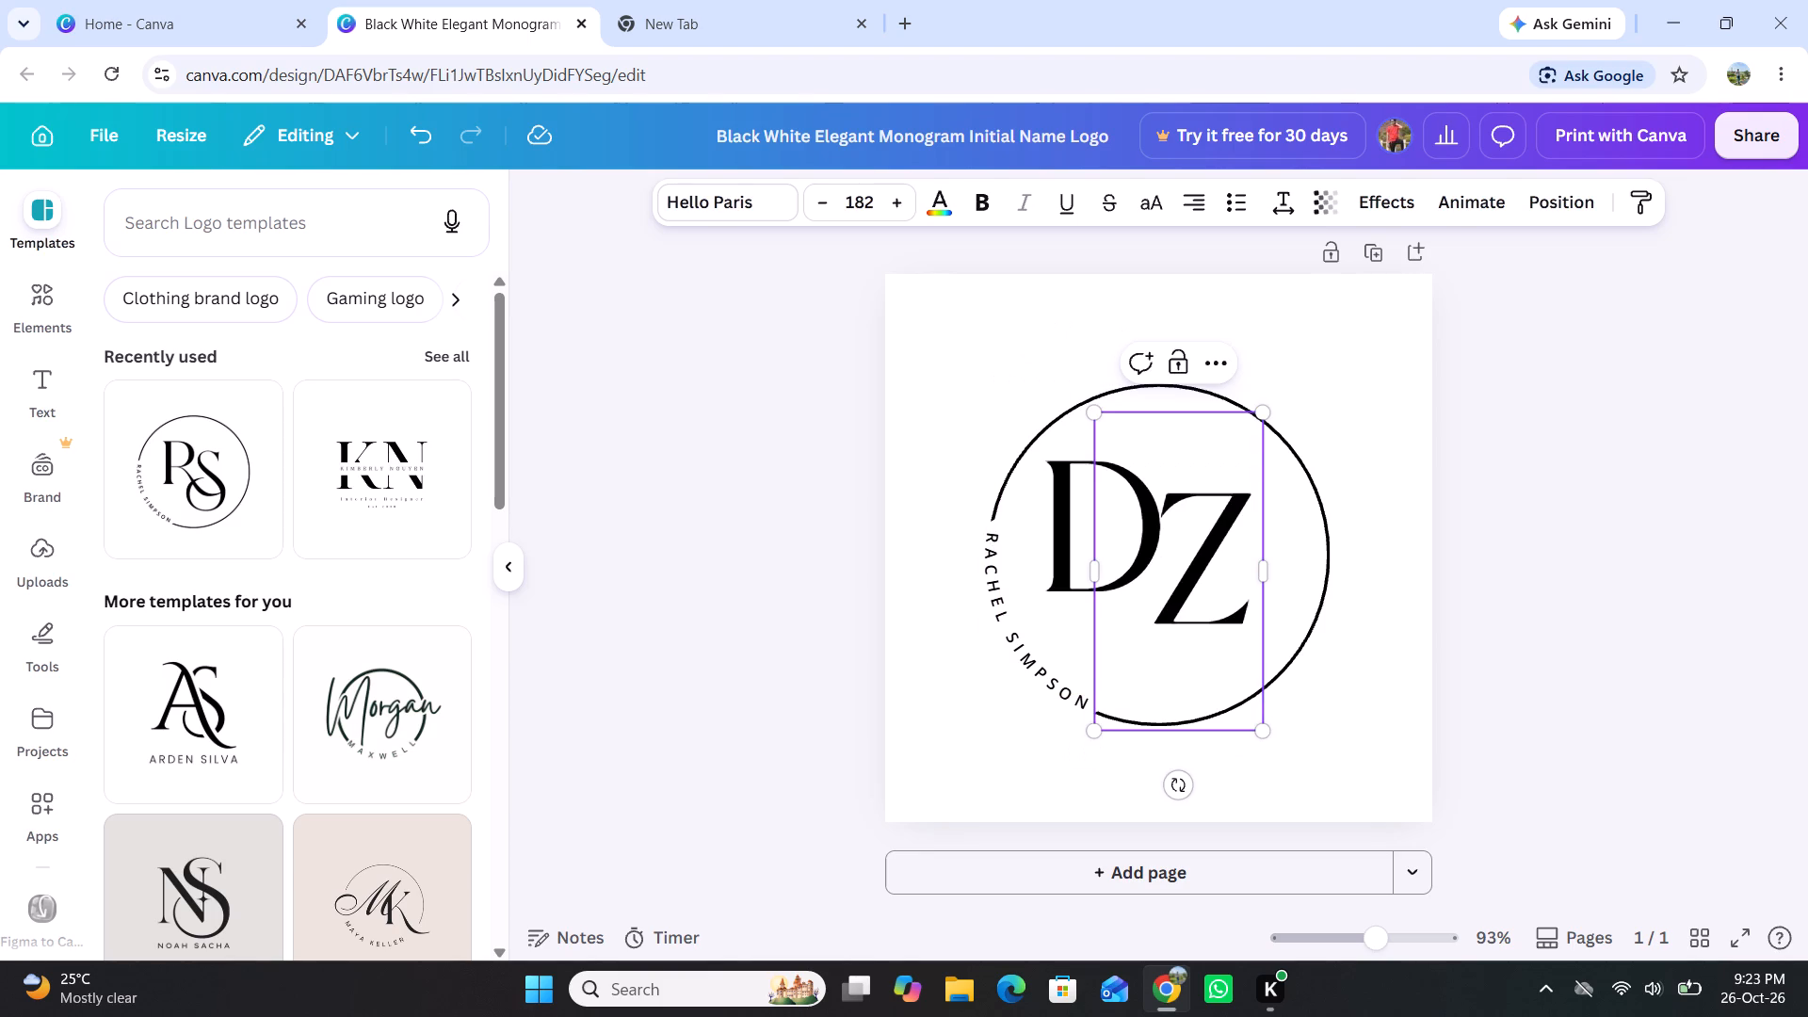
left_click(610, 541)
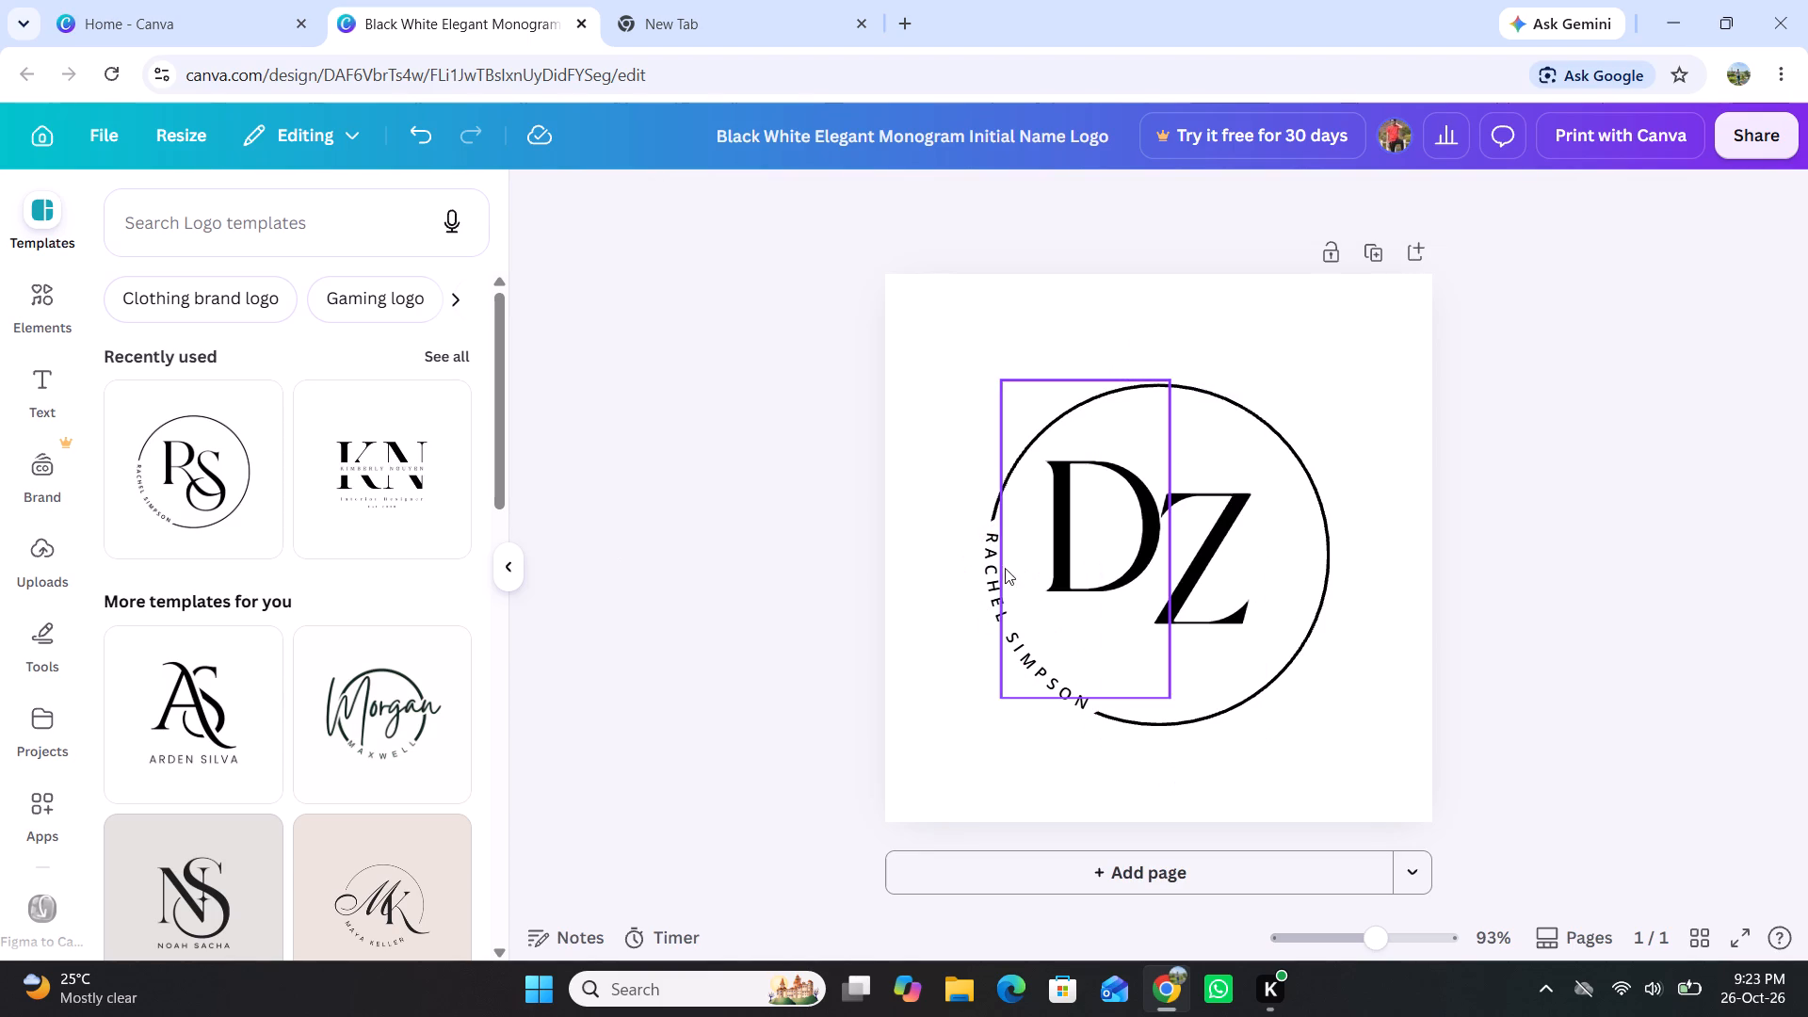
Replace the curved name along the circle with "drrone zone".
double_click(993, 586)
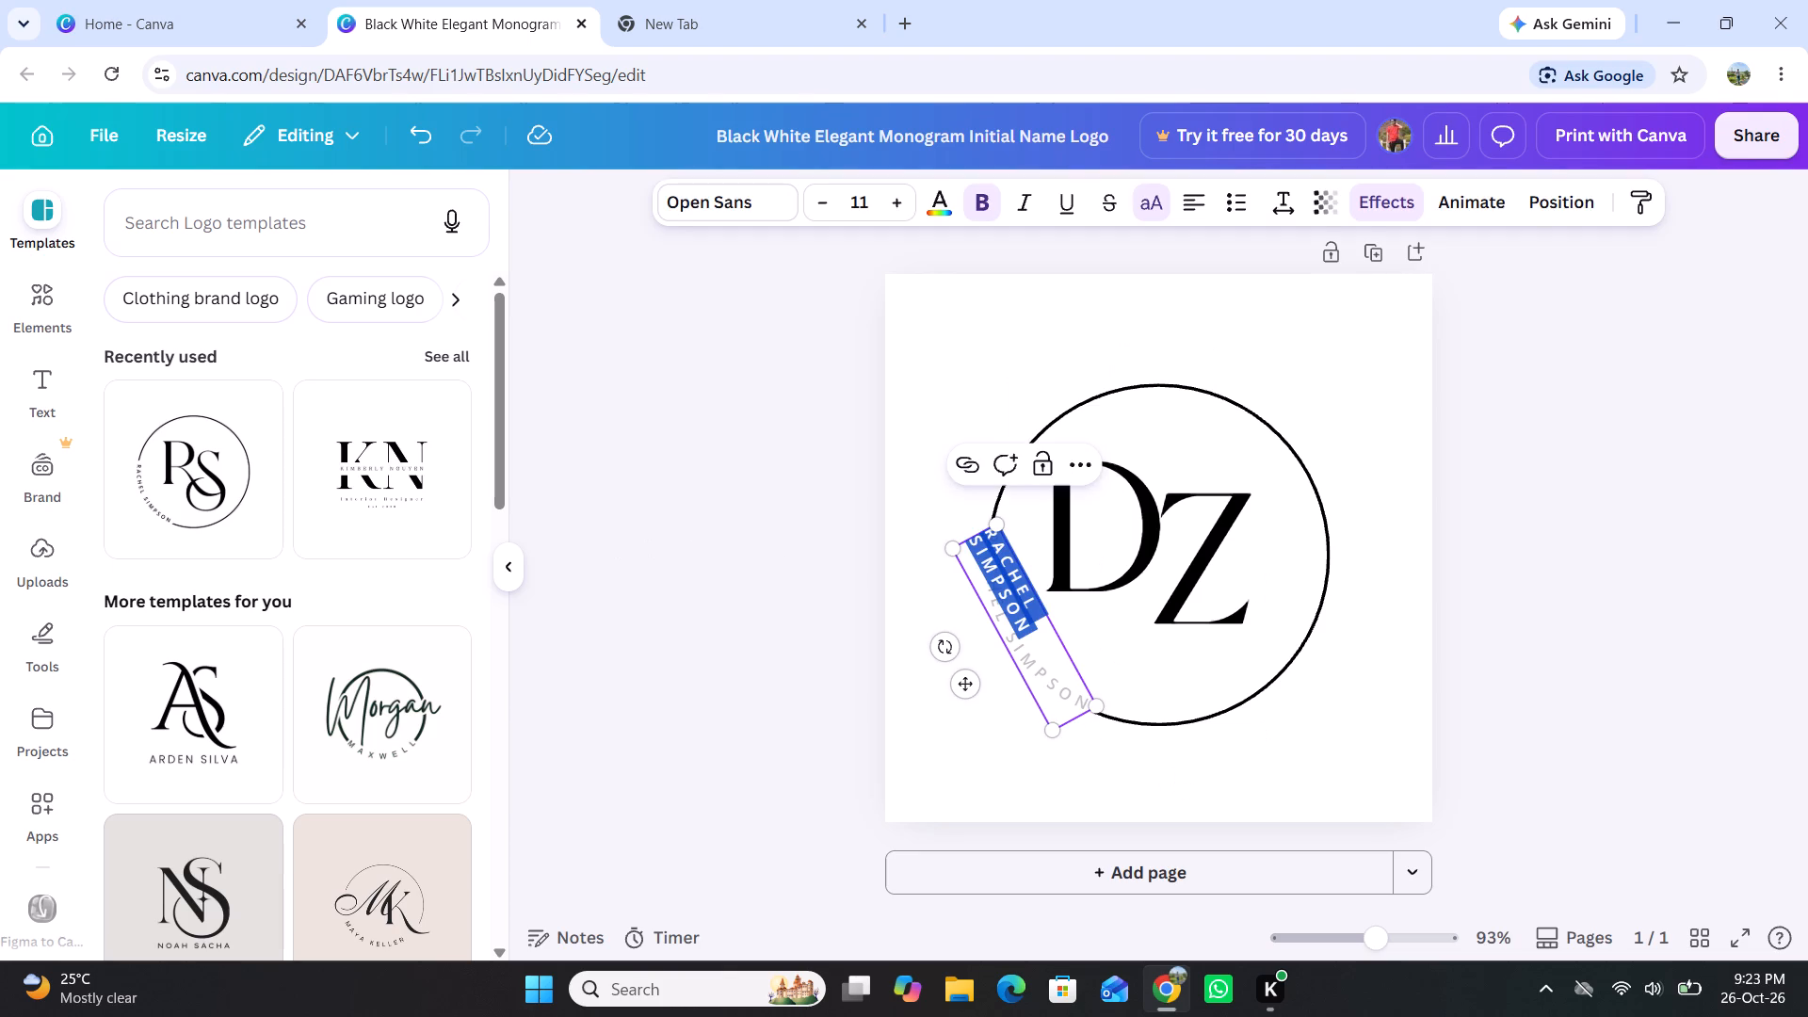
type("dr")
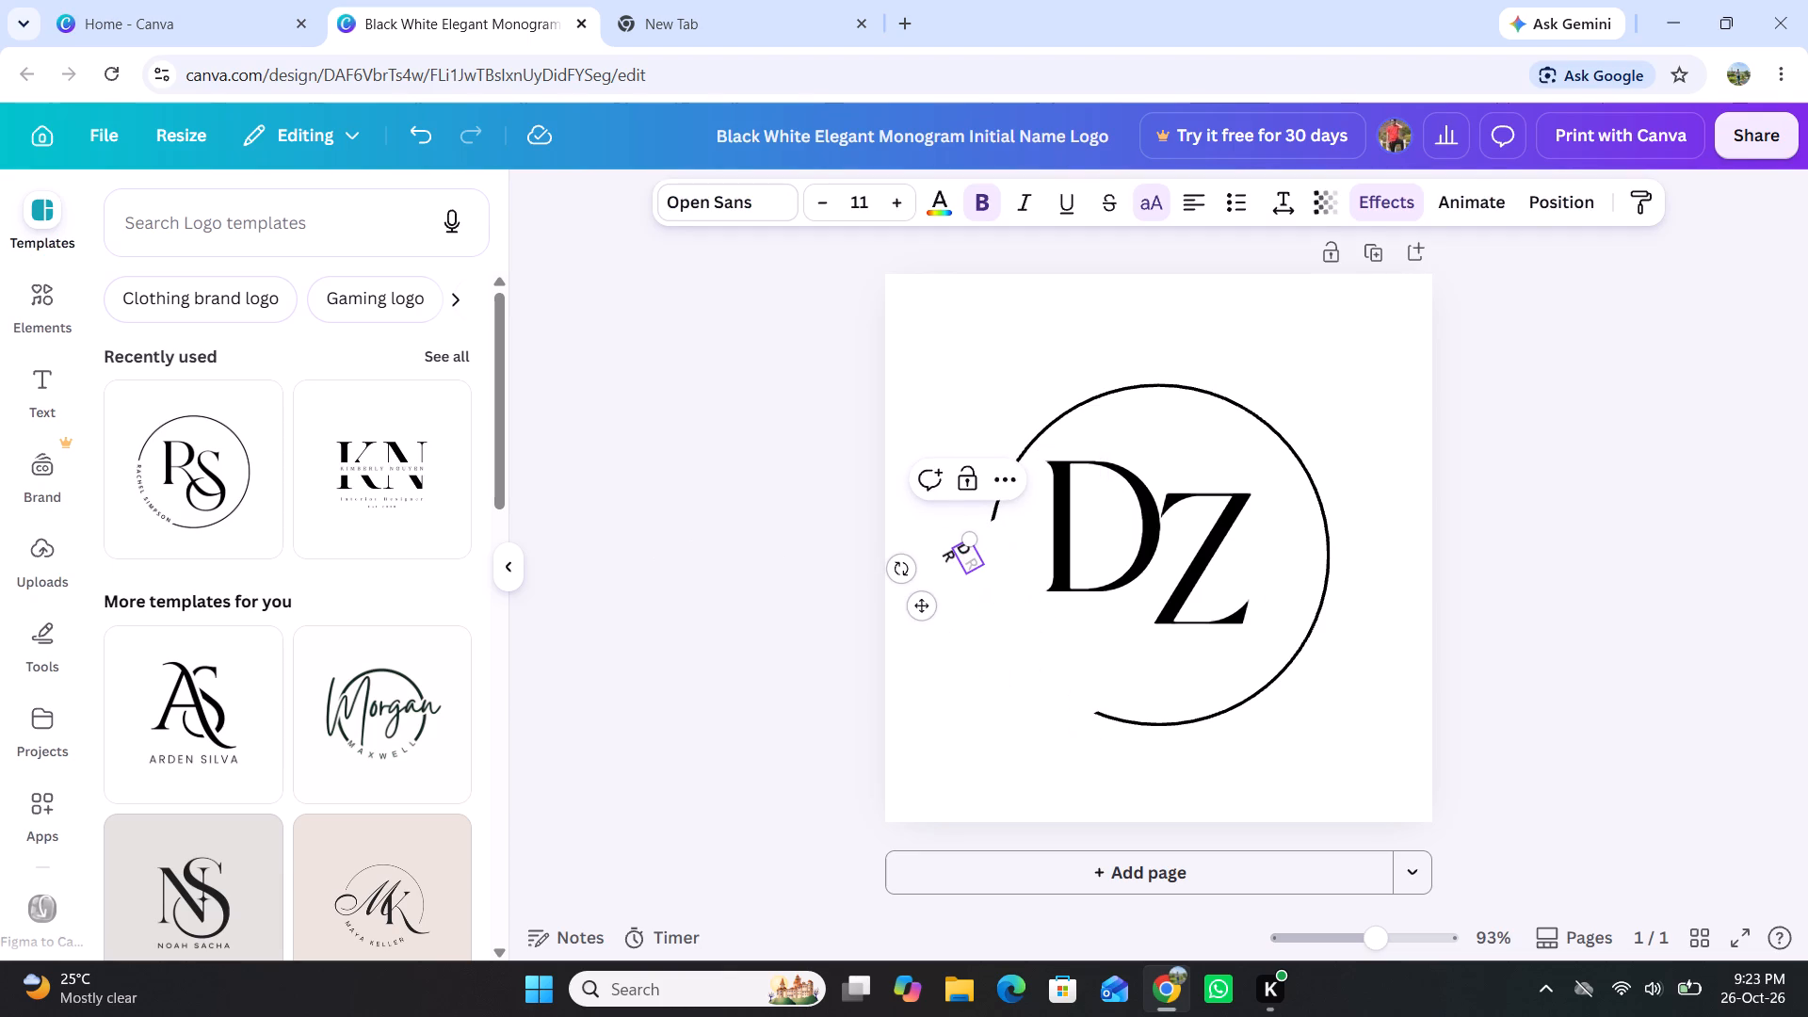
key("r")
type("one")
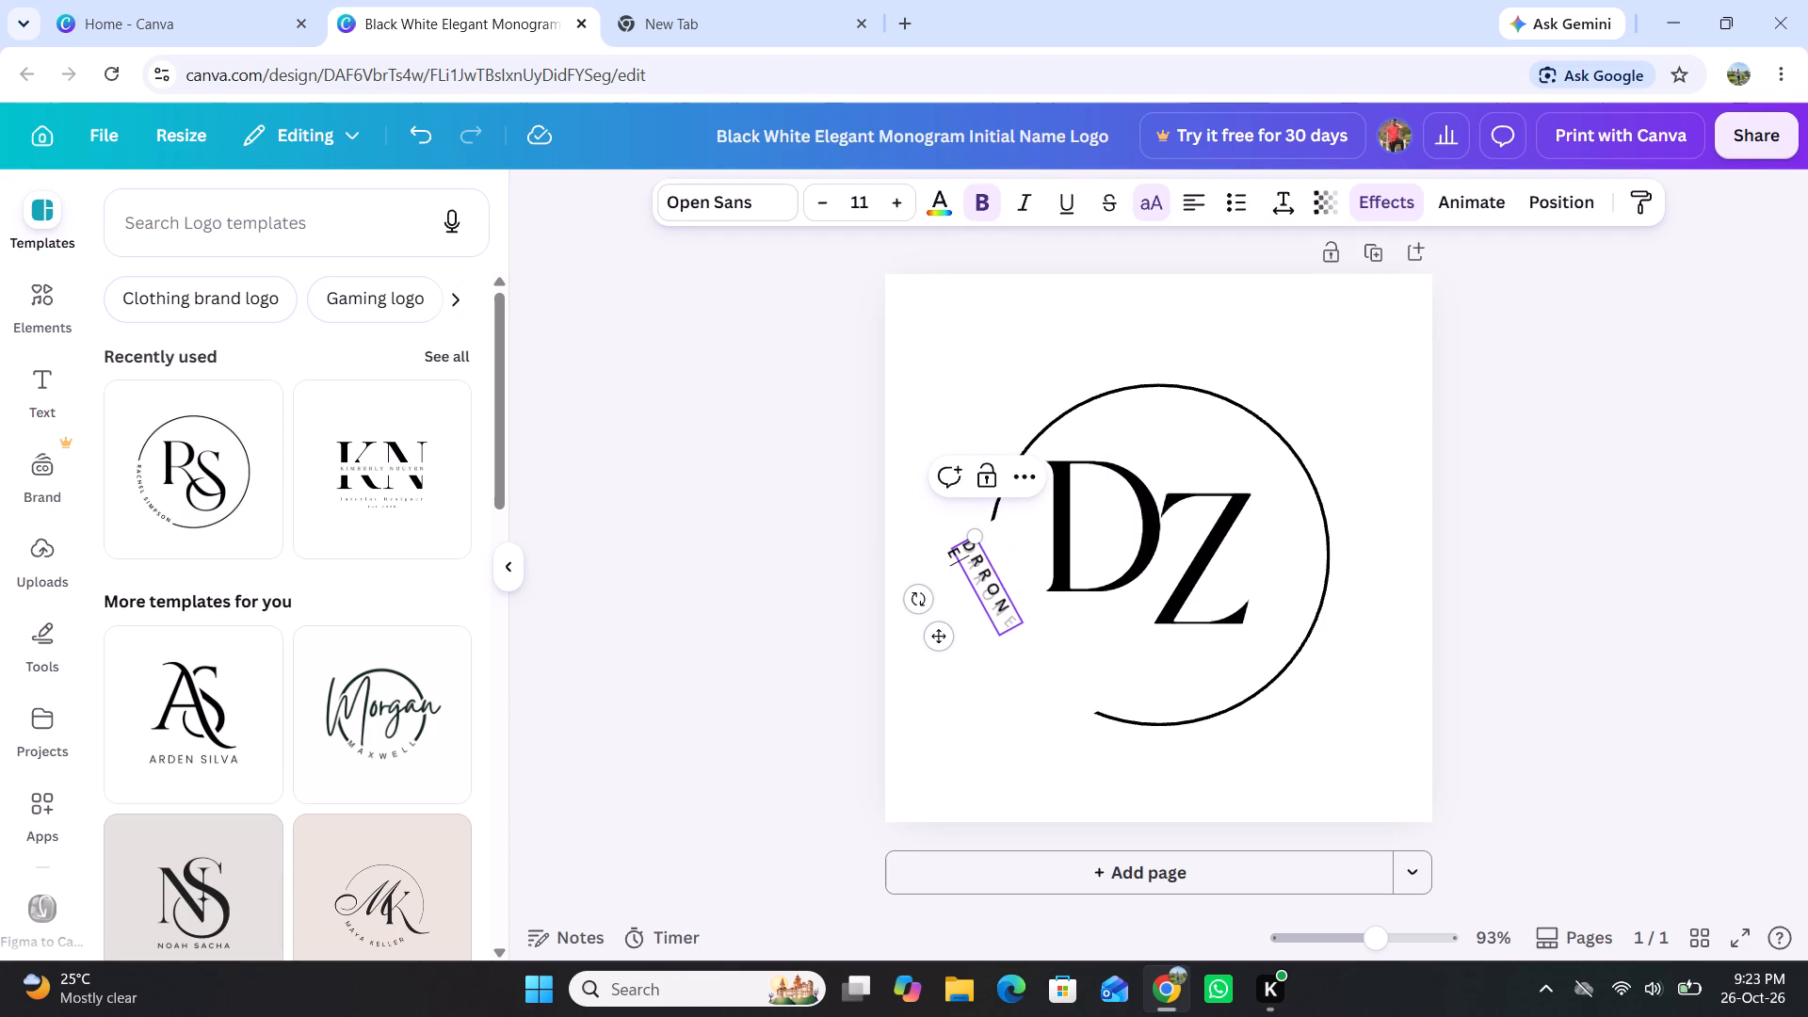
key("space")
type("z")
type("one")
key("Return")
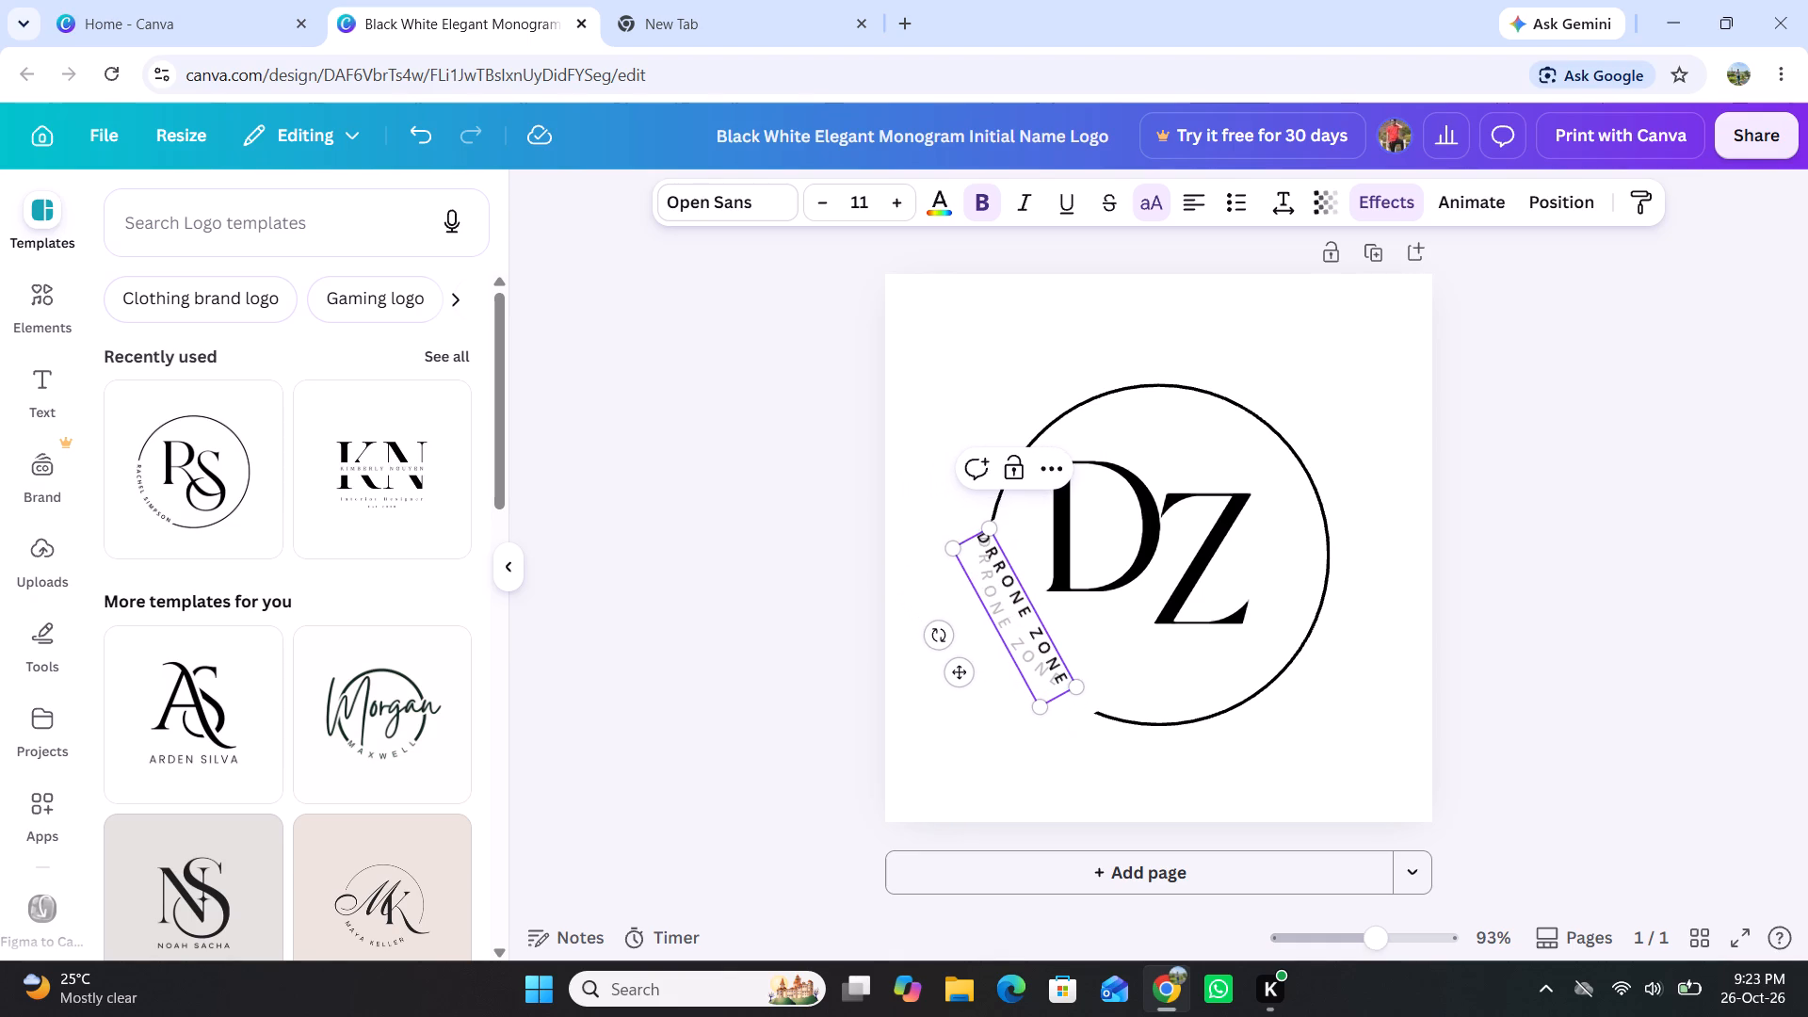
left_click(965, 414)
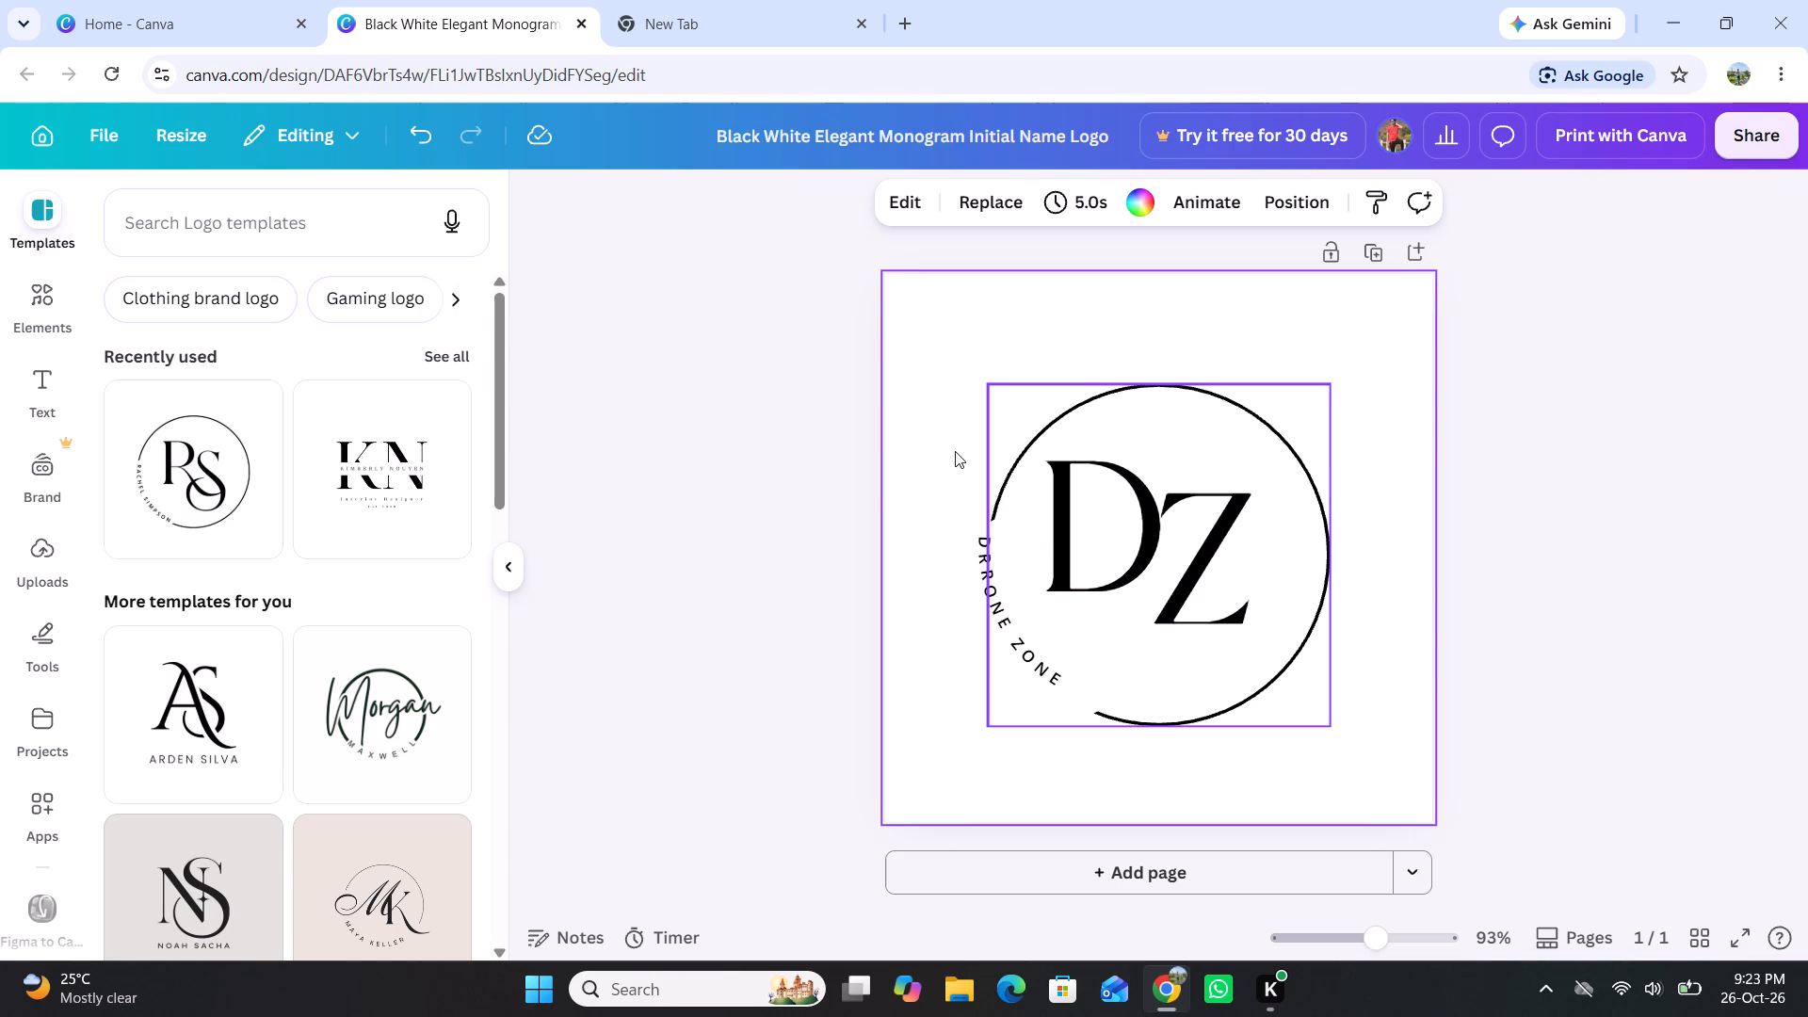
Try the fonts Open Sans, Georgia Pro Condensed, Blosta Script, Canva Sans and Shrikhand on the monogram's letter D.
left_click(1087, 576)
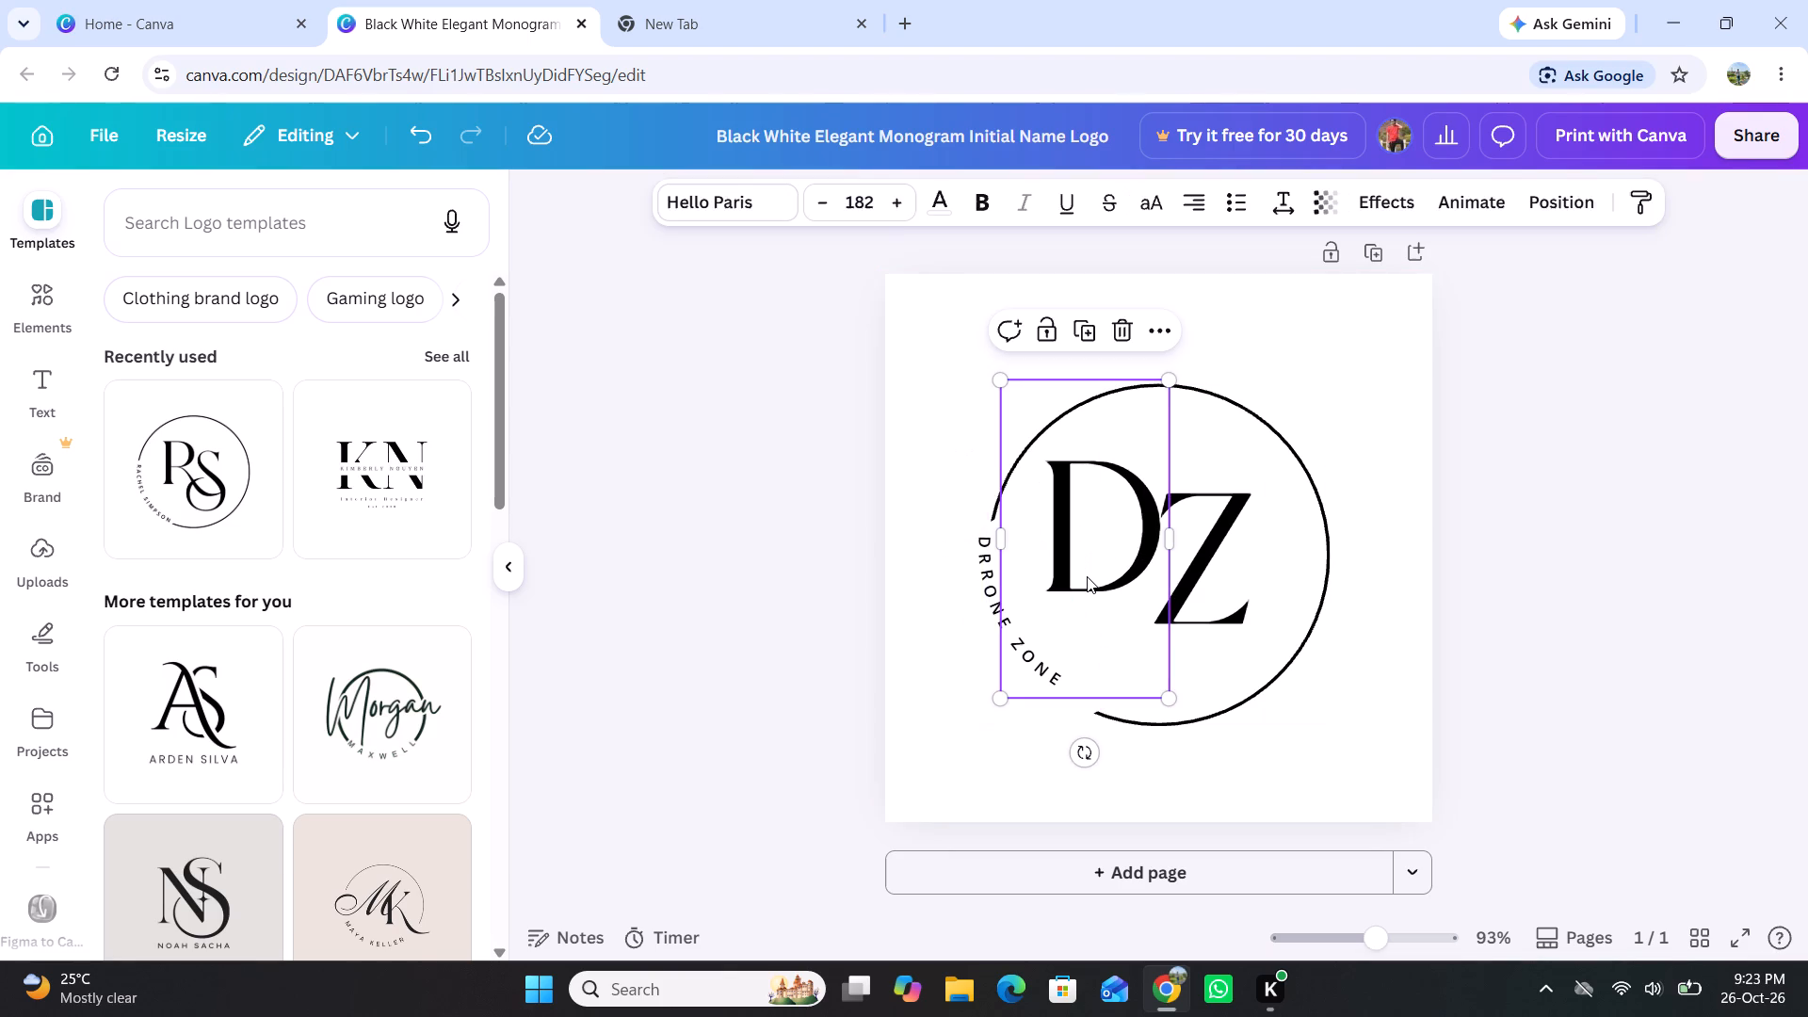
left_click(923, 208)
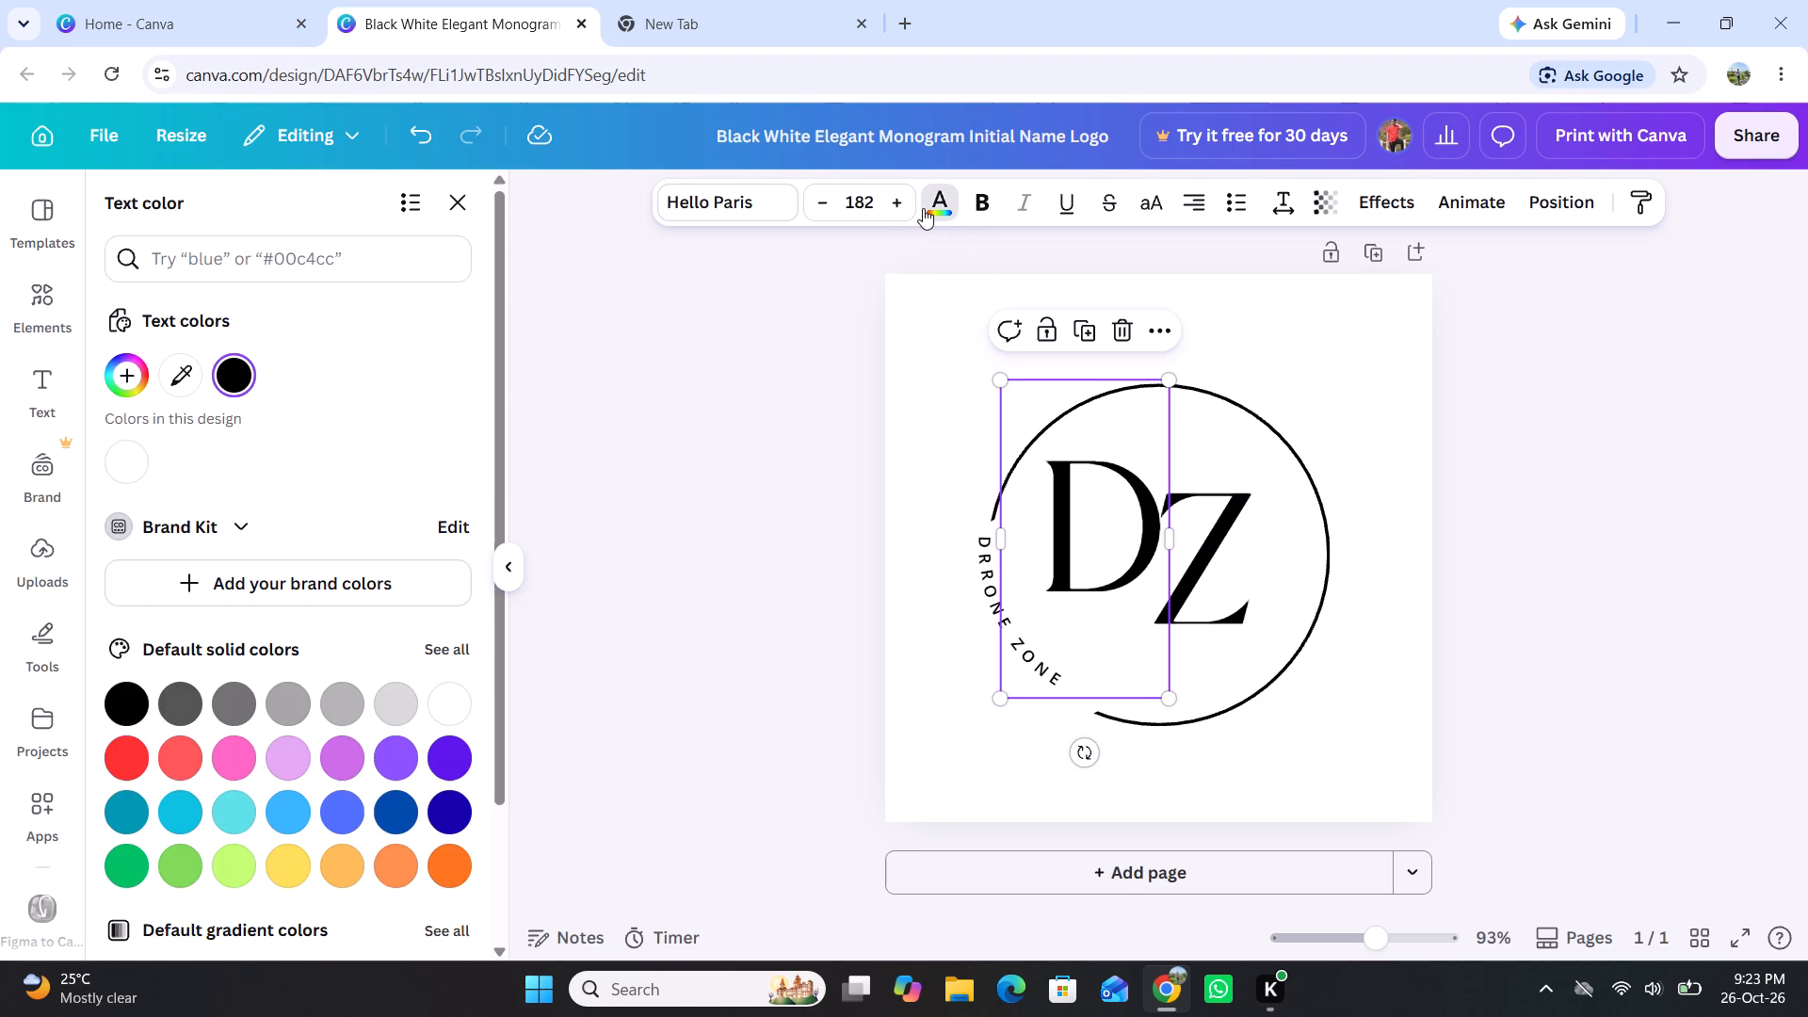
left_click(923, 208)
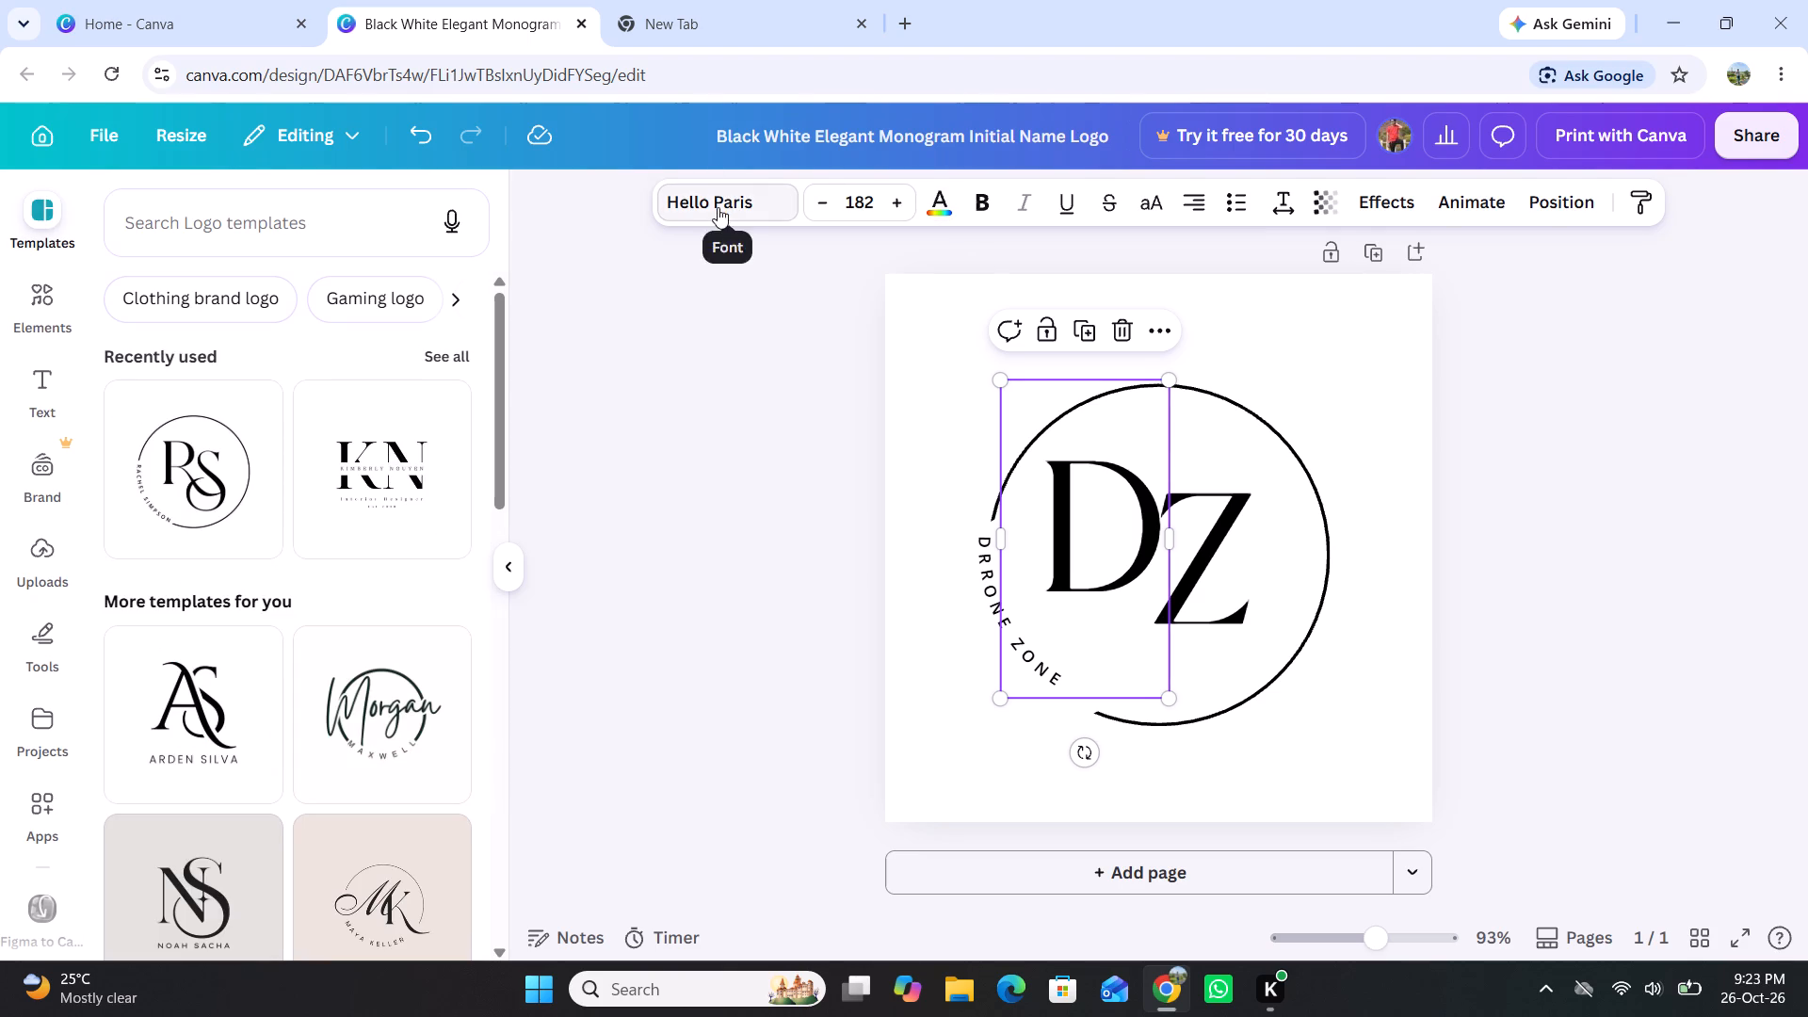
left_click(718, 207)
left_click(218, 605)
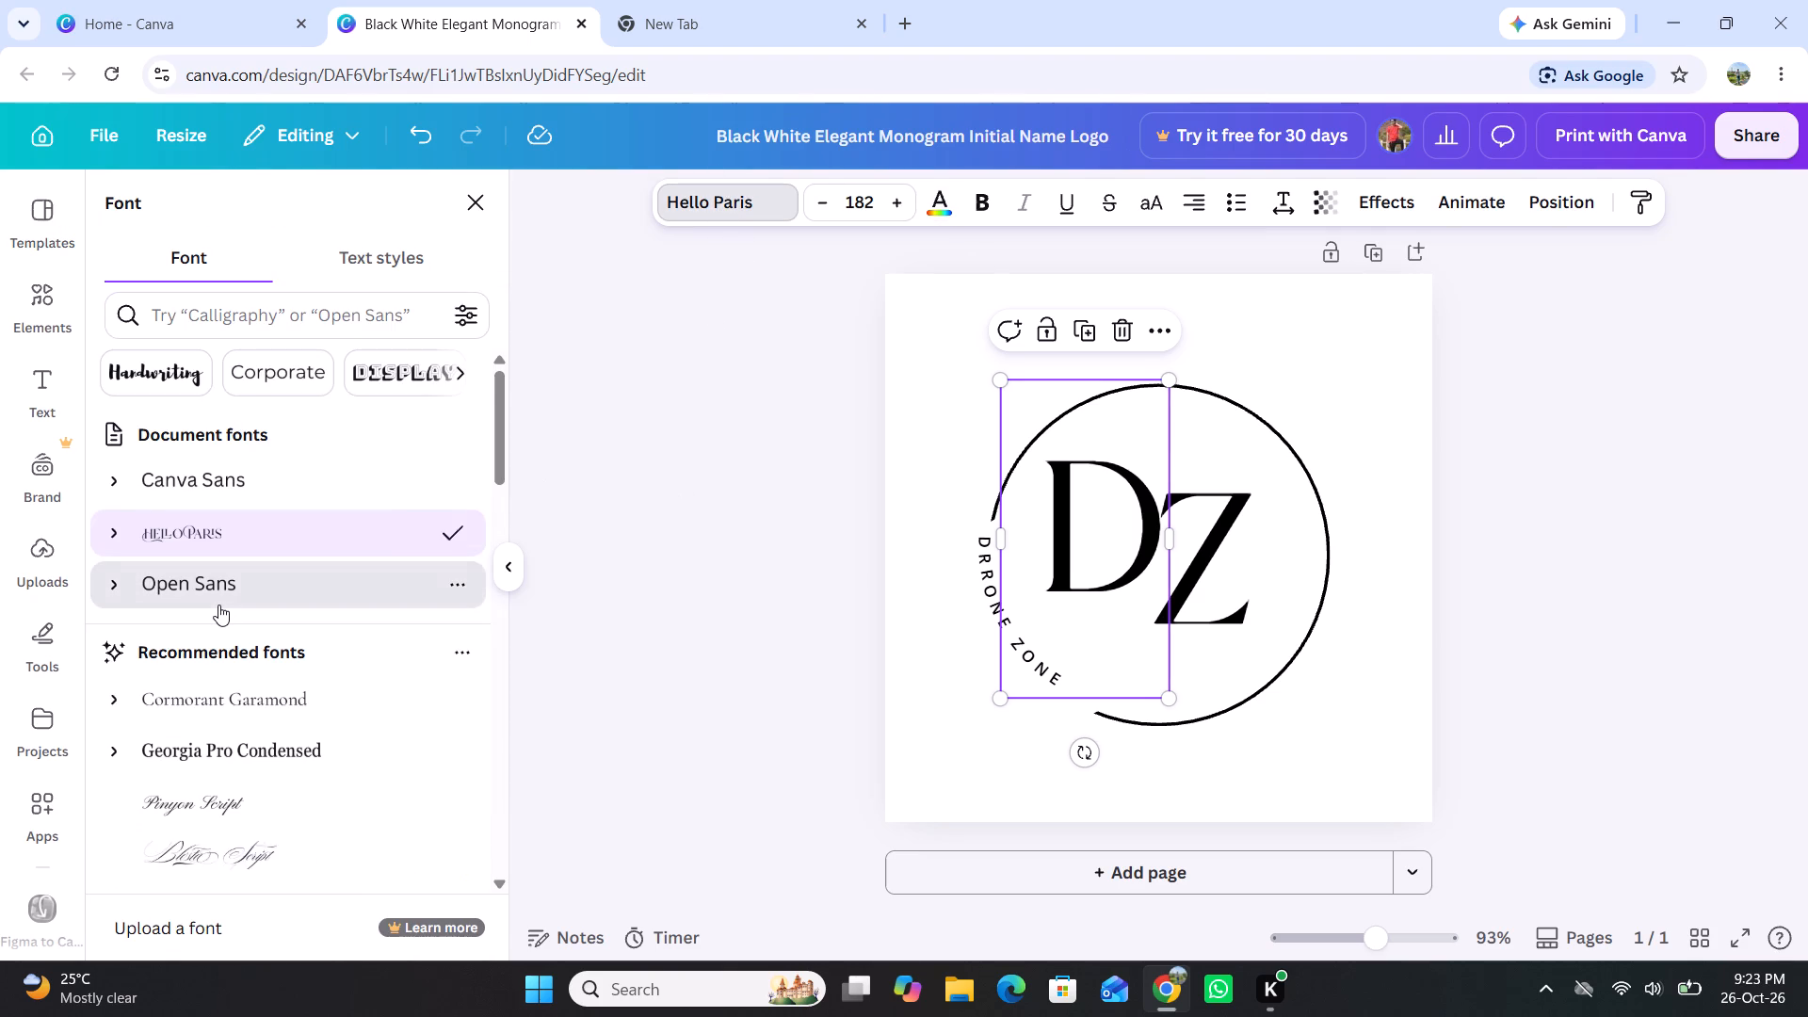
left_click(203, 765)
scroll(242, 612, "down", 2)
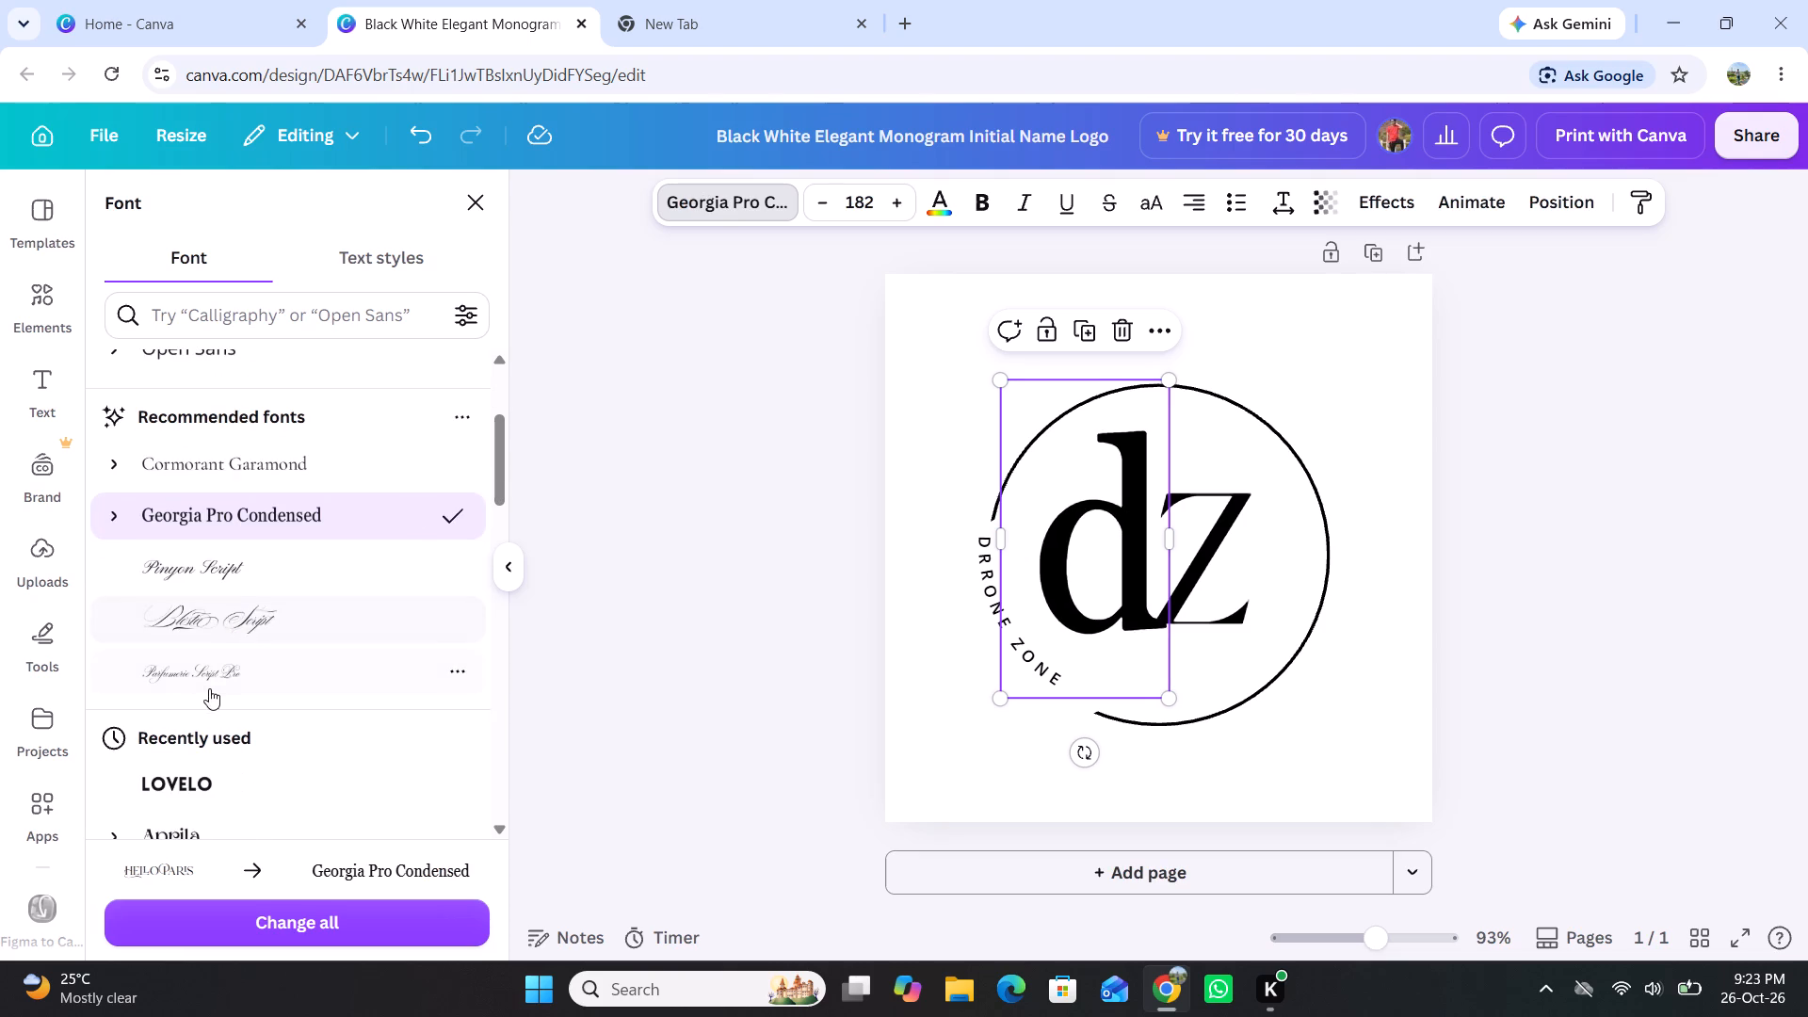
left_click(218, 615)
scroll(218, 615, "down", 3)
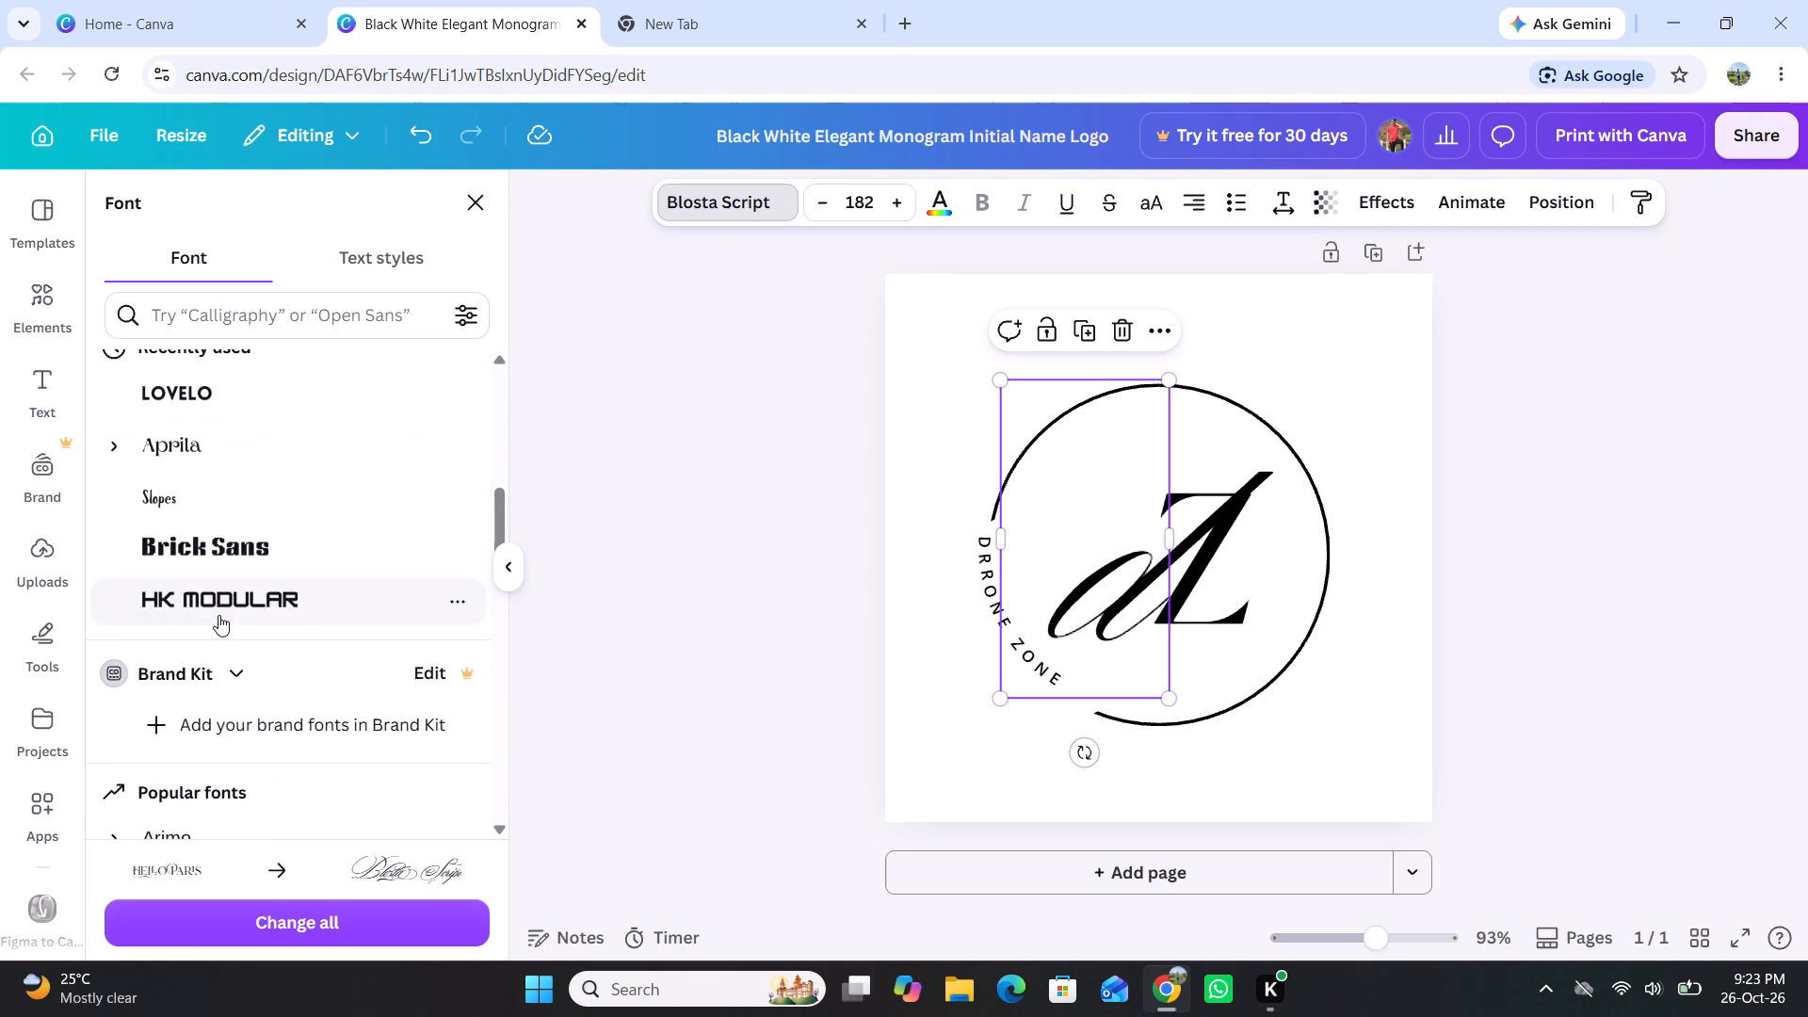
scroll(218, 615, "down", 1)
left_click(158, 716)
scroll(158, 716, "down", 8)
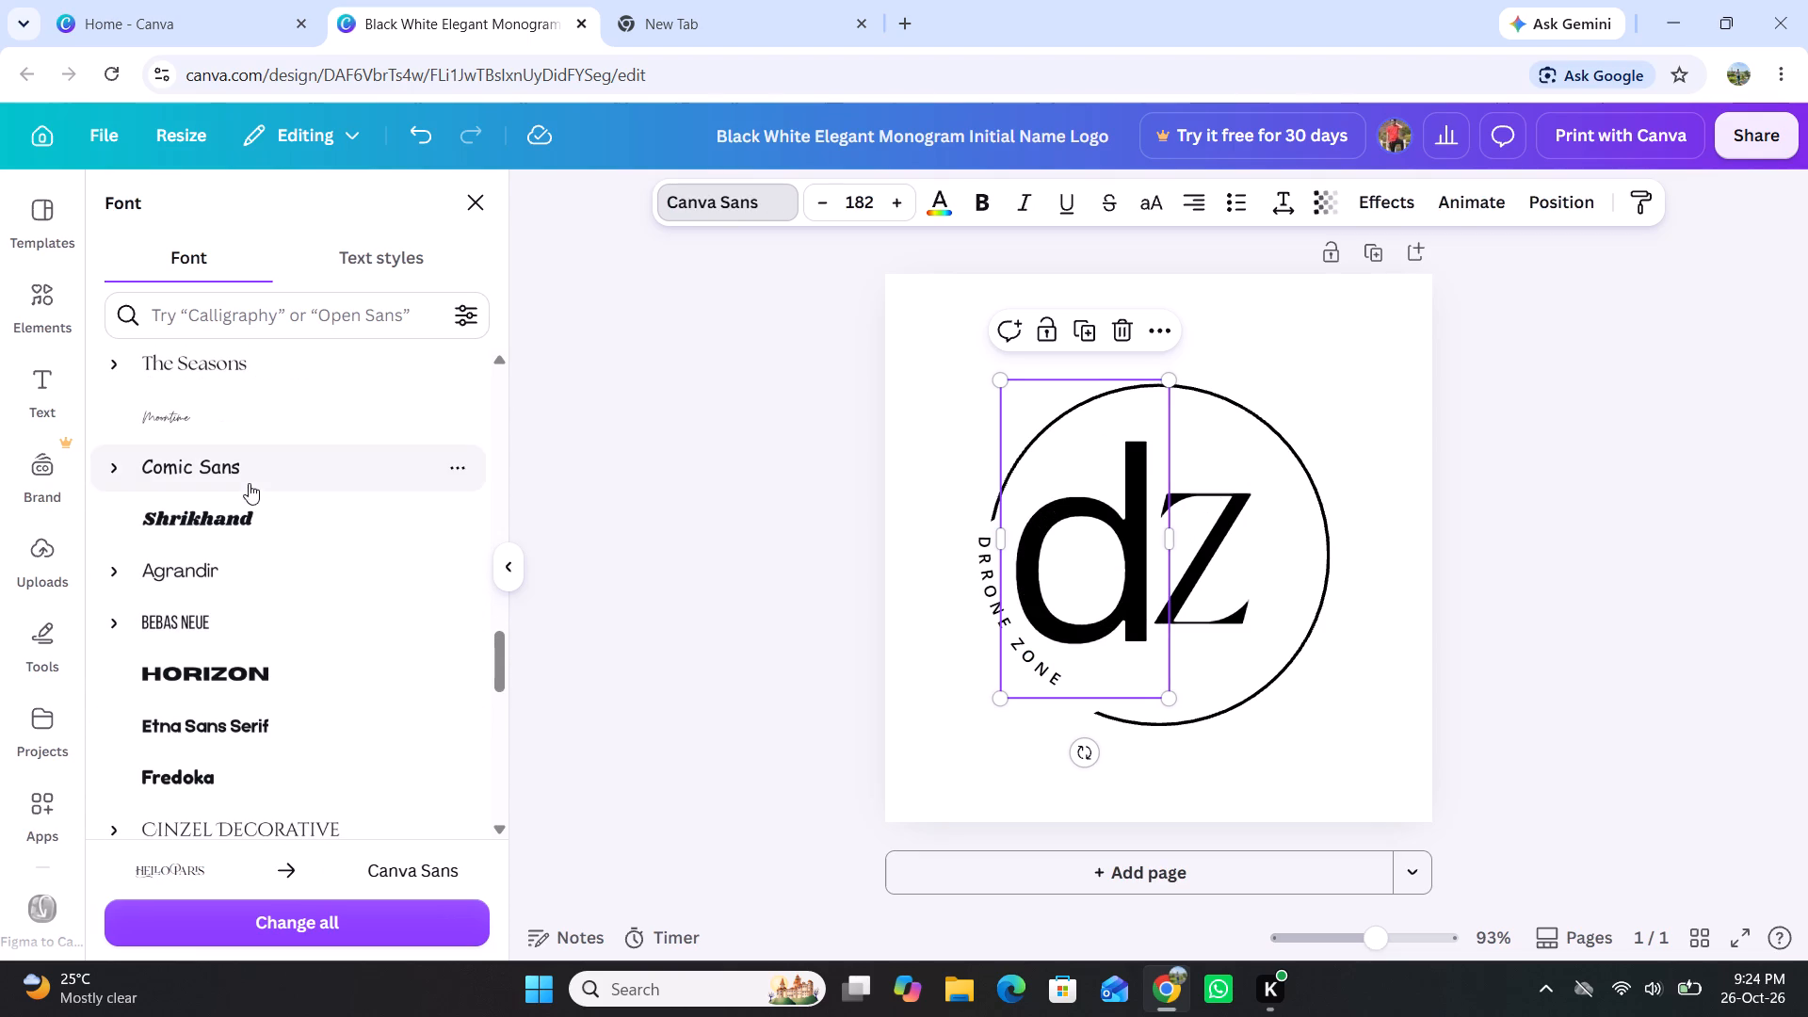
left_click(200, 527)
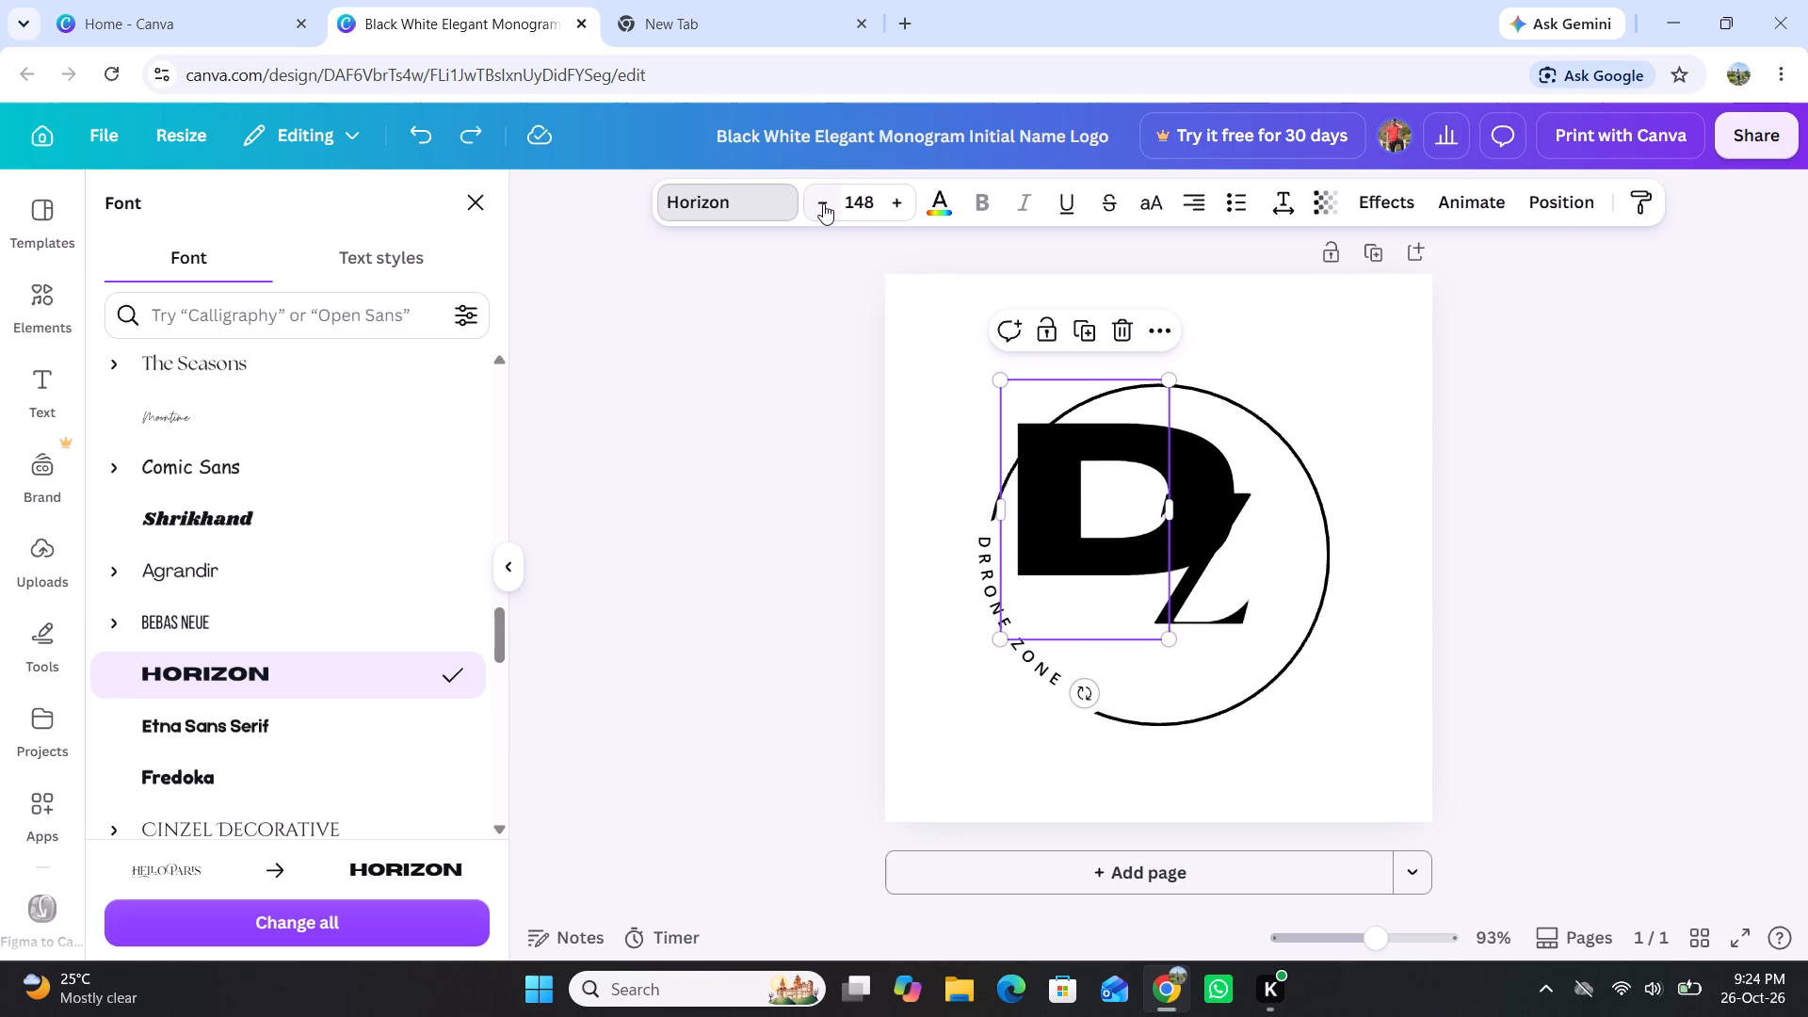
Undo all the font trials and size reductions made to the monogram's letter D, then deselect the letter.
key("ctrl+z")
left_click(823, 203, "ctrl")
key("ctrl+z")
key("ctrl+z")
type("zz")
key("z")
key("z")
key("z")
type("zzzzz")
key("ctrl+z")
key("ctrl+z")
key("ctrl+z")
key("ctrl+z")
key("ctrl+z")
key("ctrl+z")
key("ctrl+z")
key("ctrl+z")
key("ctrl+z")
key("ctrl+z")
key("ctrl+z")
key("ctrl+z")
key("ctrl+z")
key("ctrl+z")
key("ctrl+z")
key("ctrl+z")
key("ctrl+z")
key("ctrl+z")
key("ctrl+z")
key("ctrl+z")
key("ctrl+z")
key("ctrl+z")
key("ctrl+z")
key("ctrl+z")
key("ctrl+z")
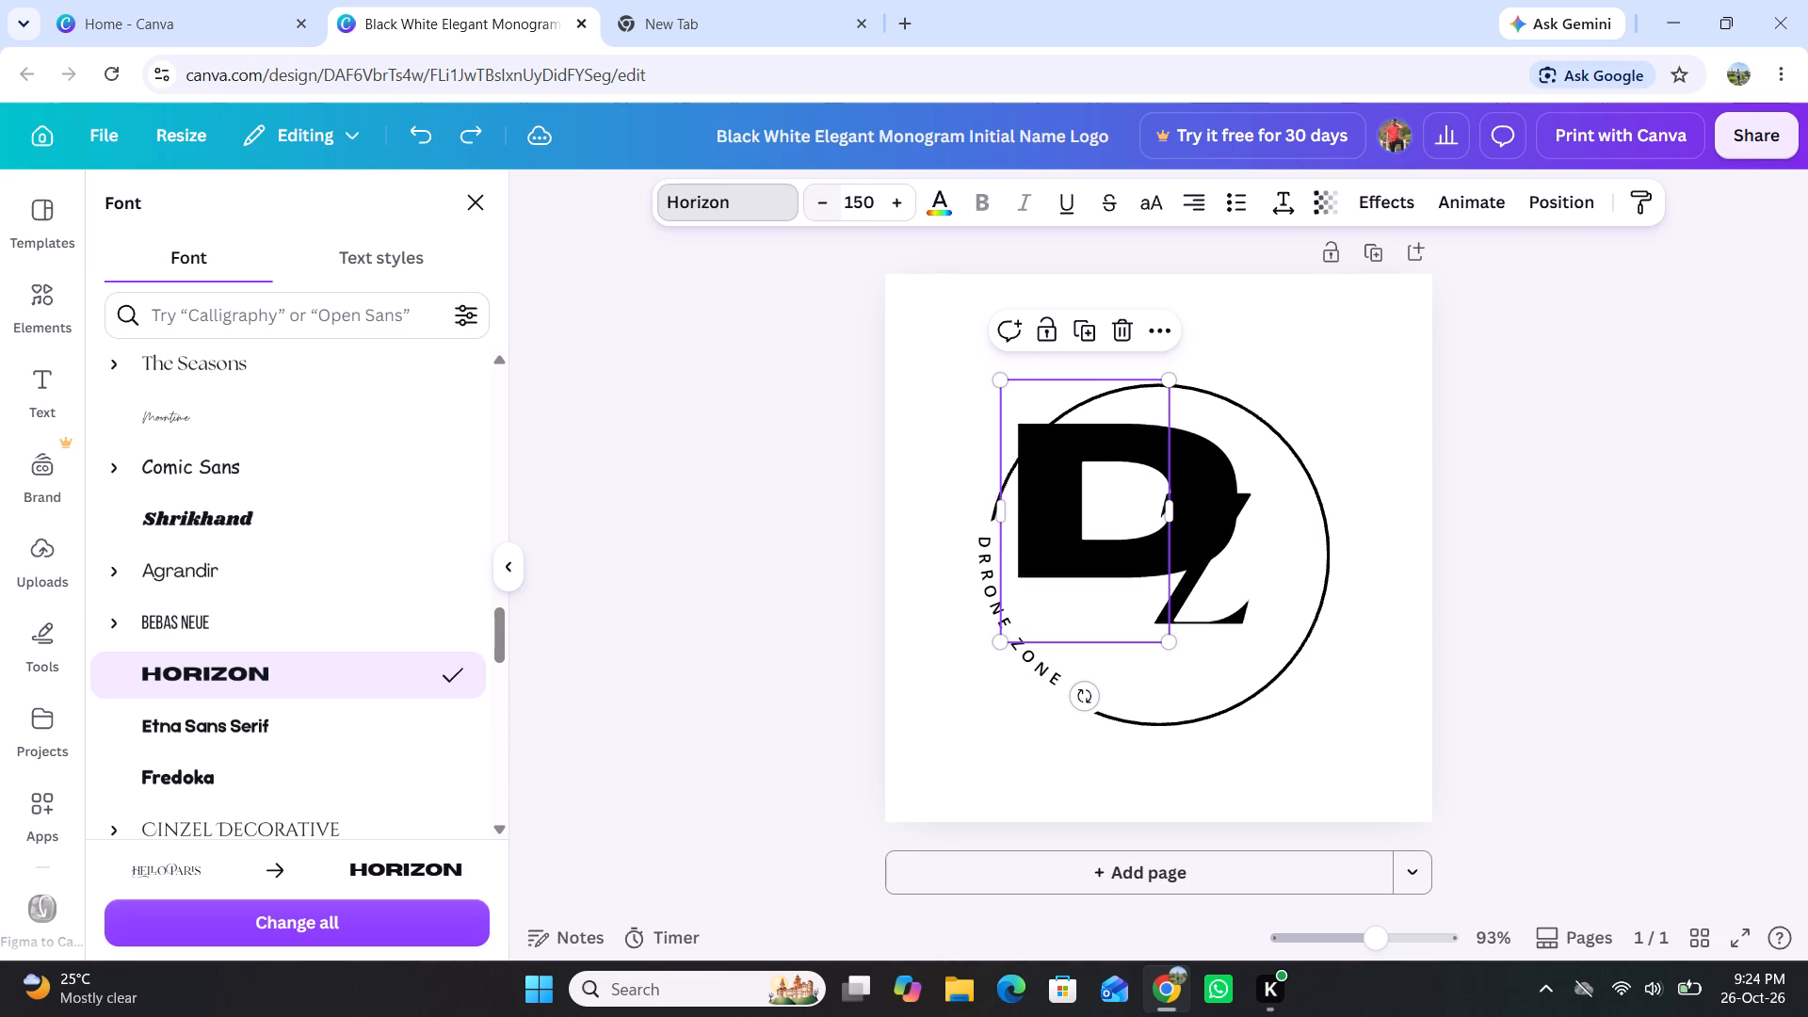
key("ctrl+z")
key("ctrl+z")
key("ctrl+z")
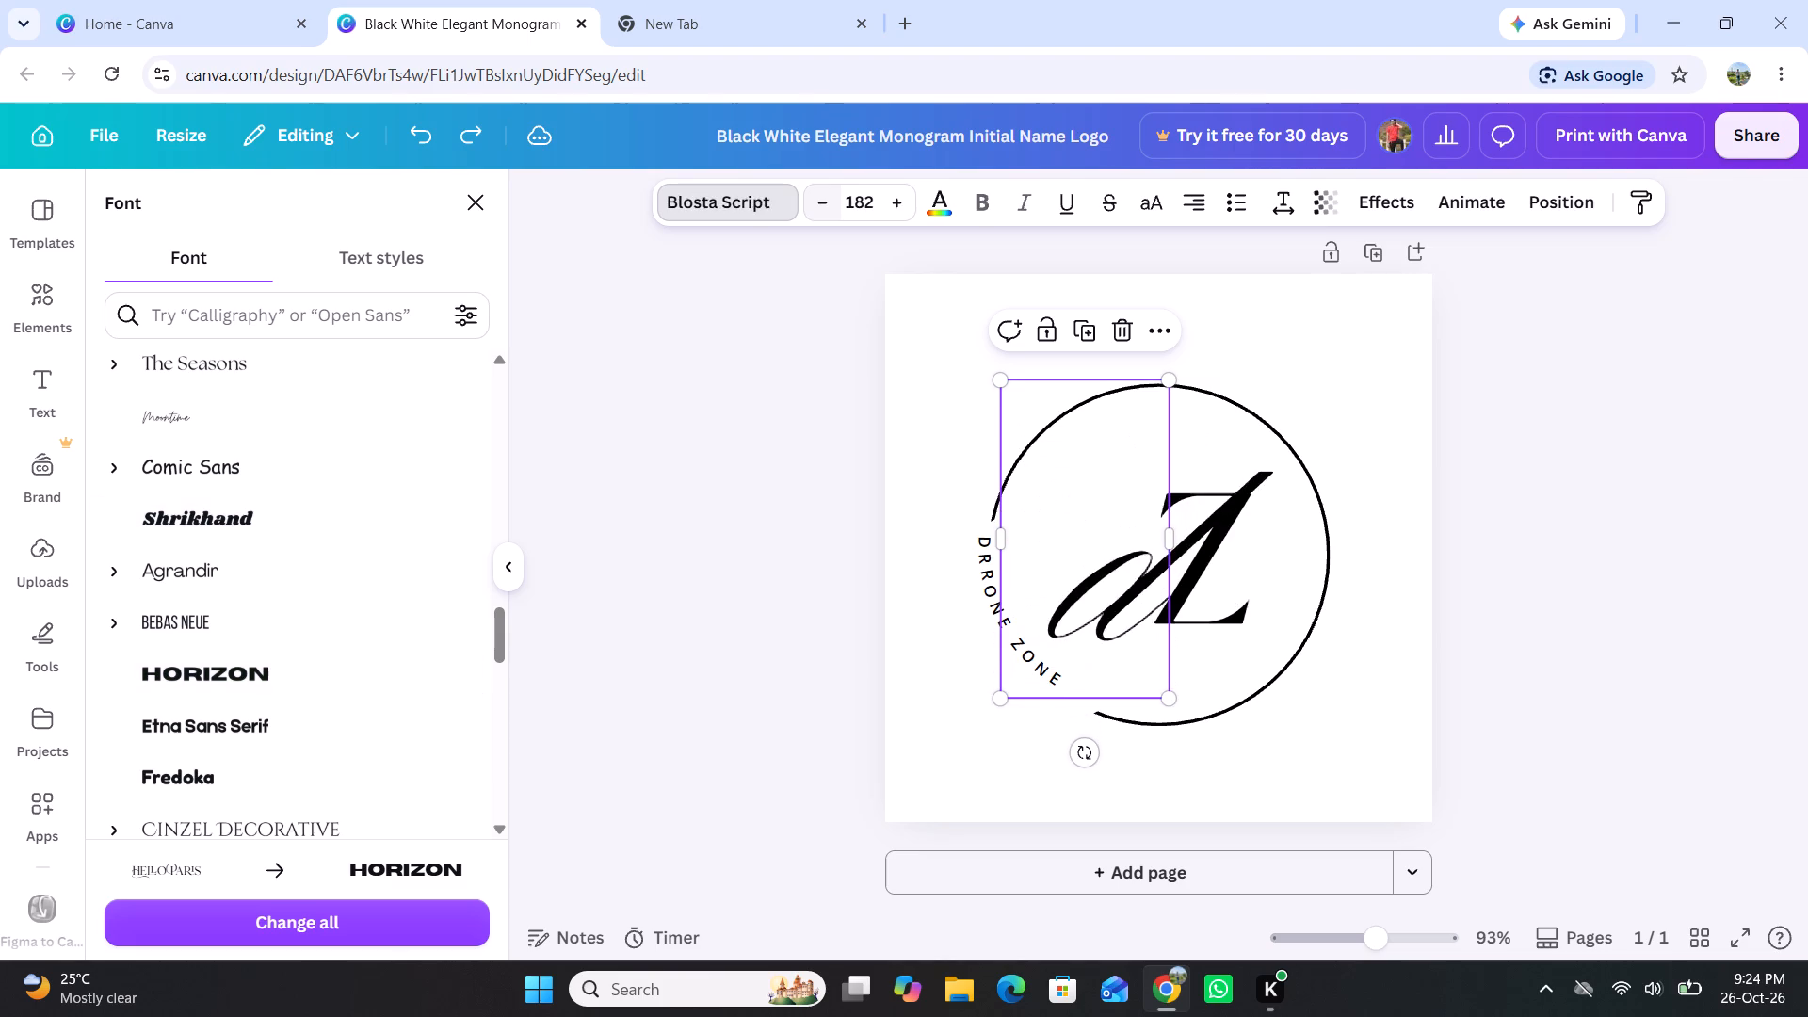
key("ctrl+z")
key("ctrl+z")
key("ctrl+z")
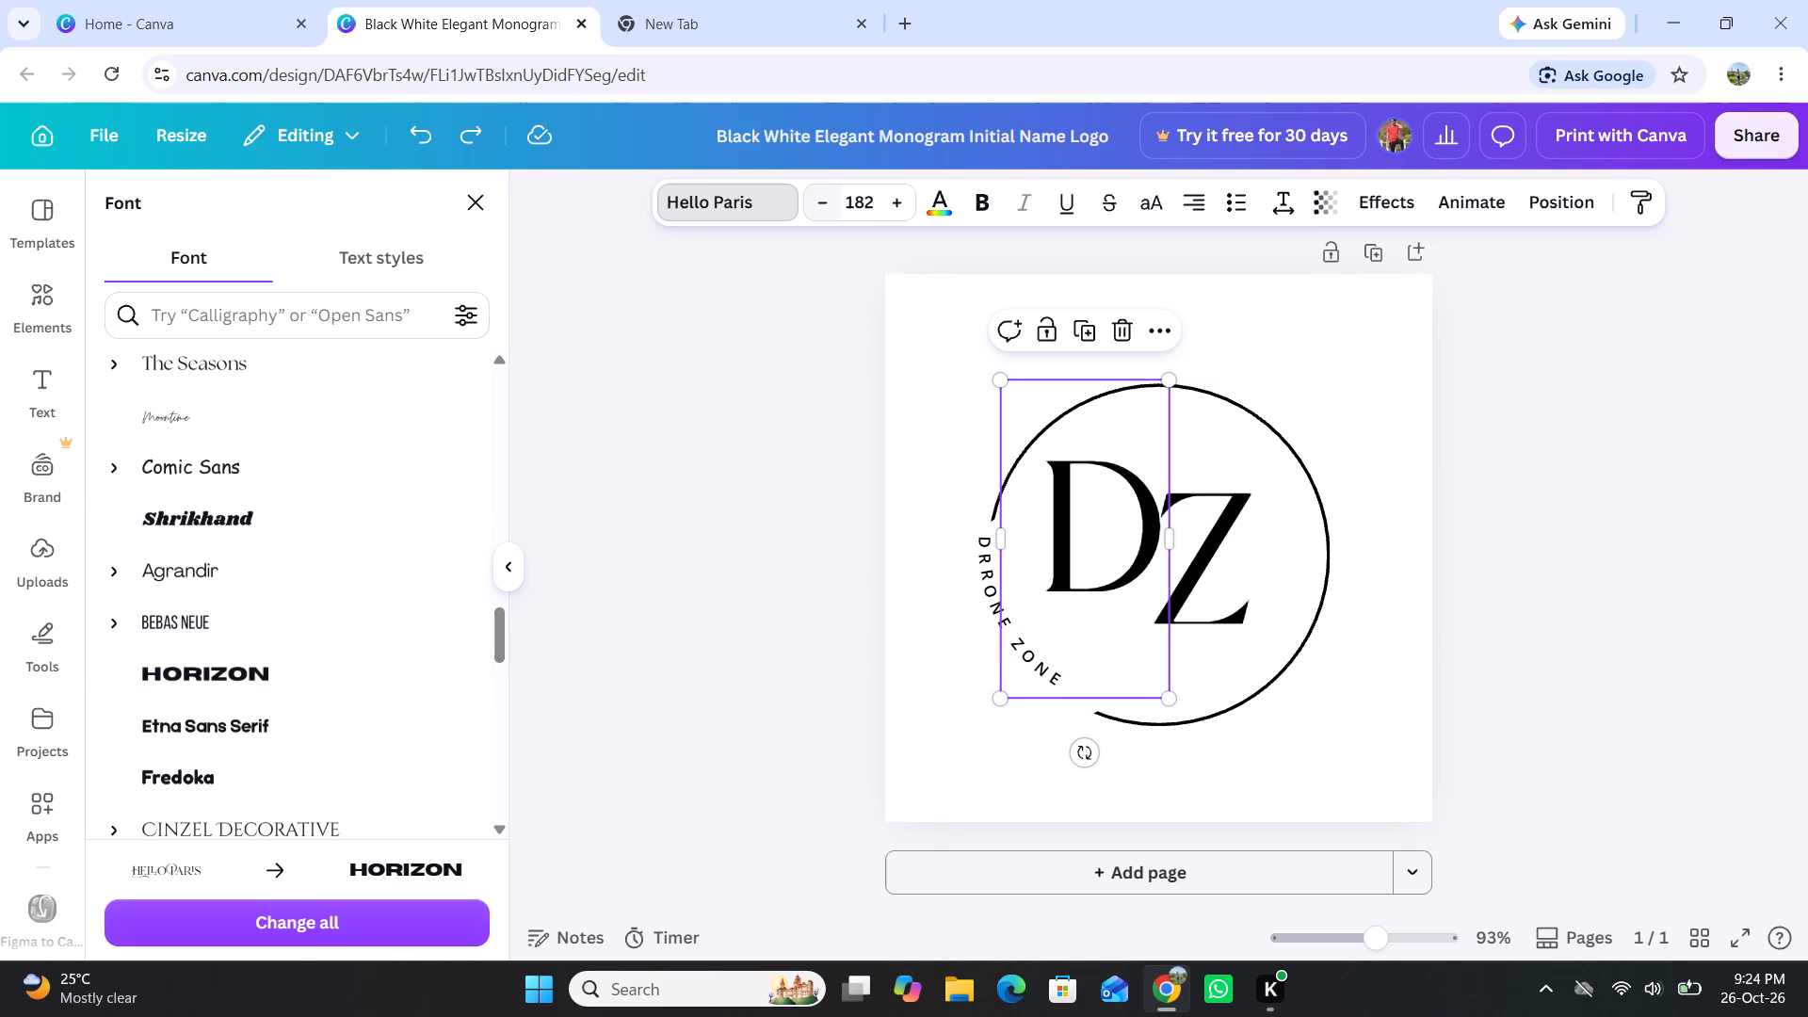
left_click(656, 389)
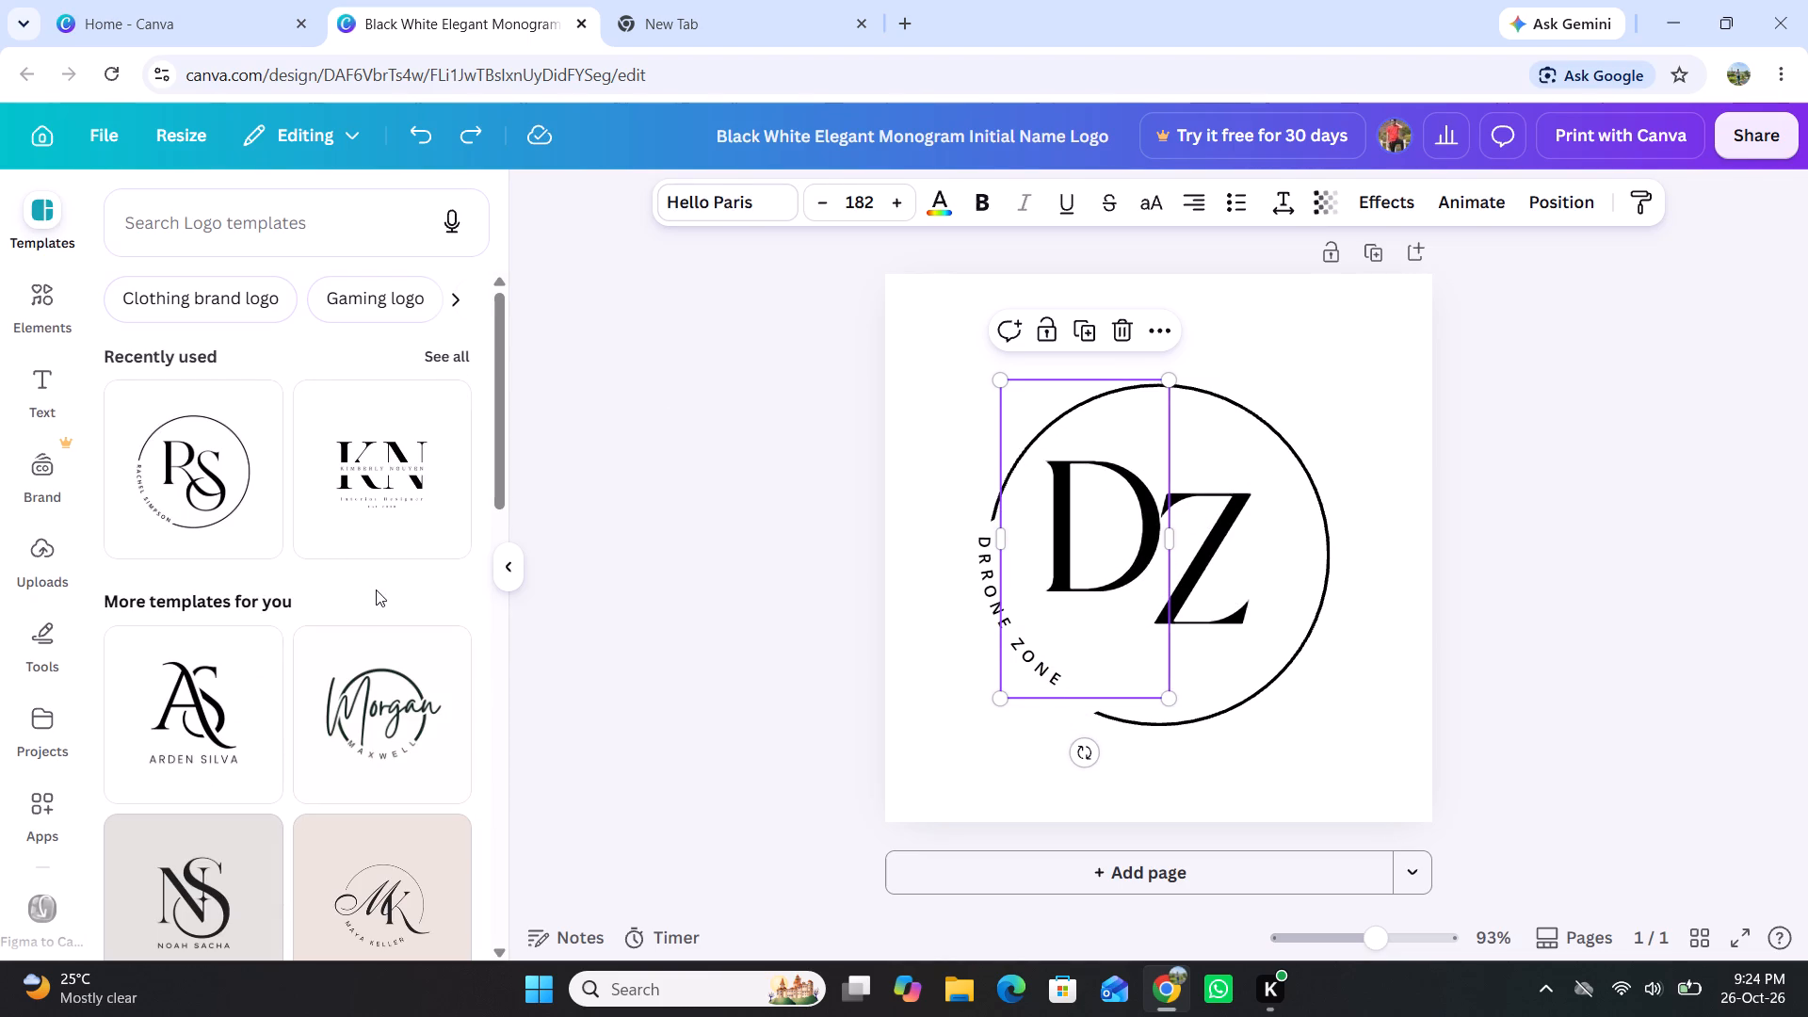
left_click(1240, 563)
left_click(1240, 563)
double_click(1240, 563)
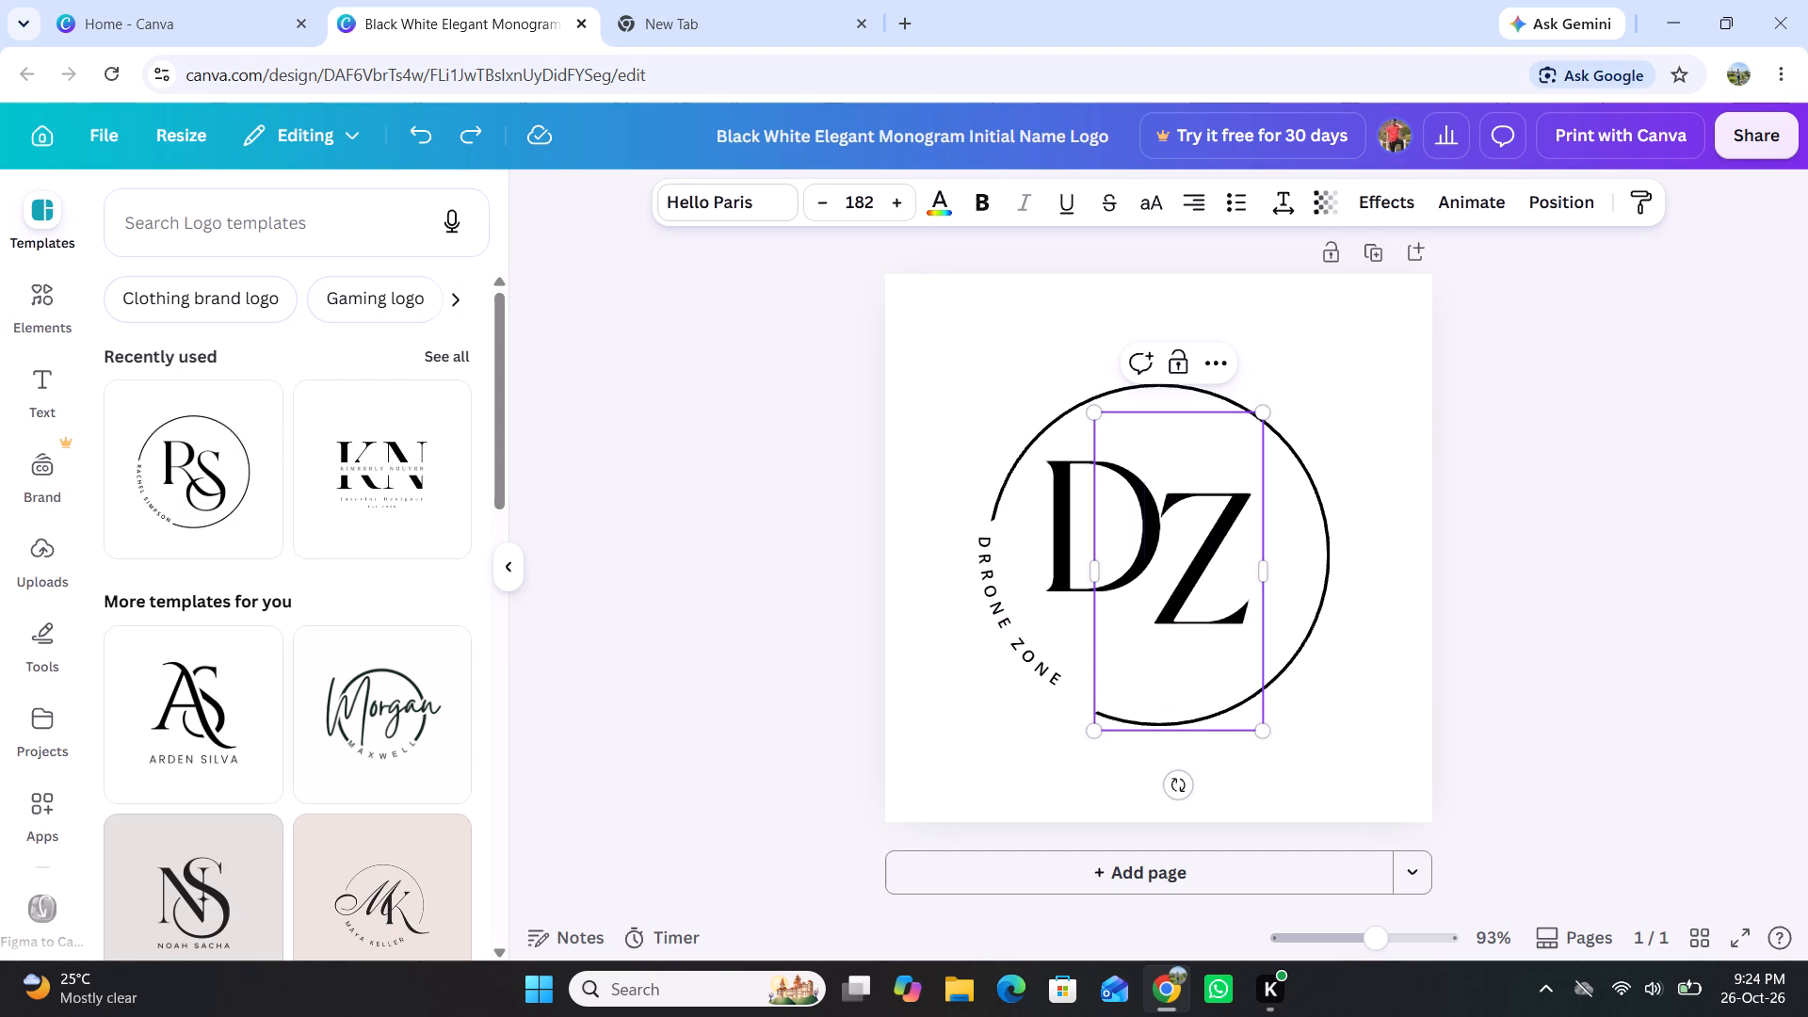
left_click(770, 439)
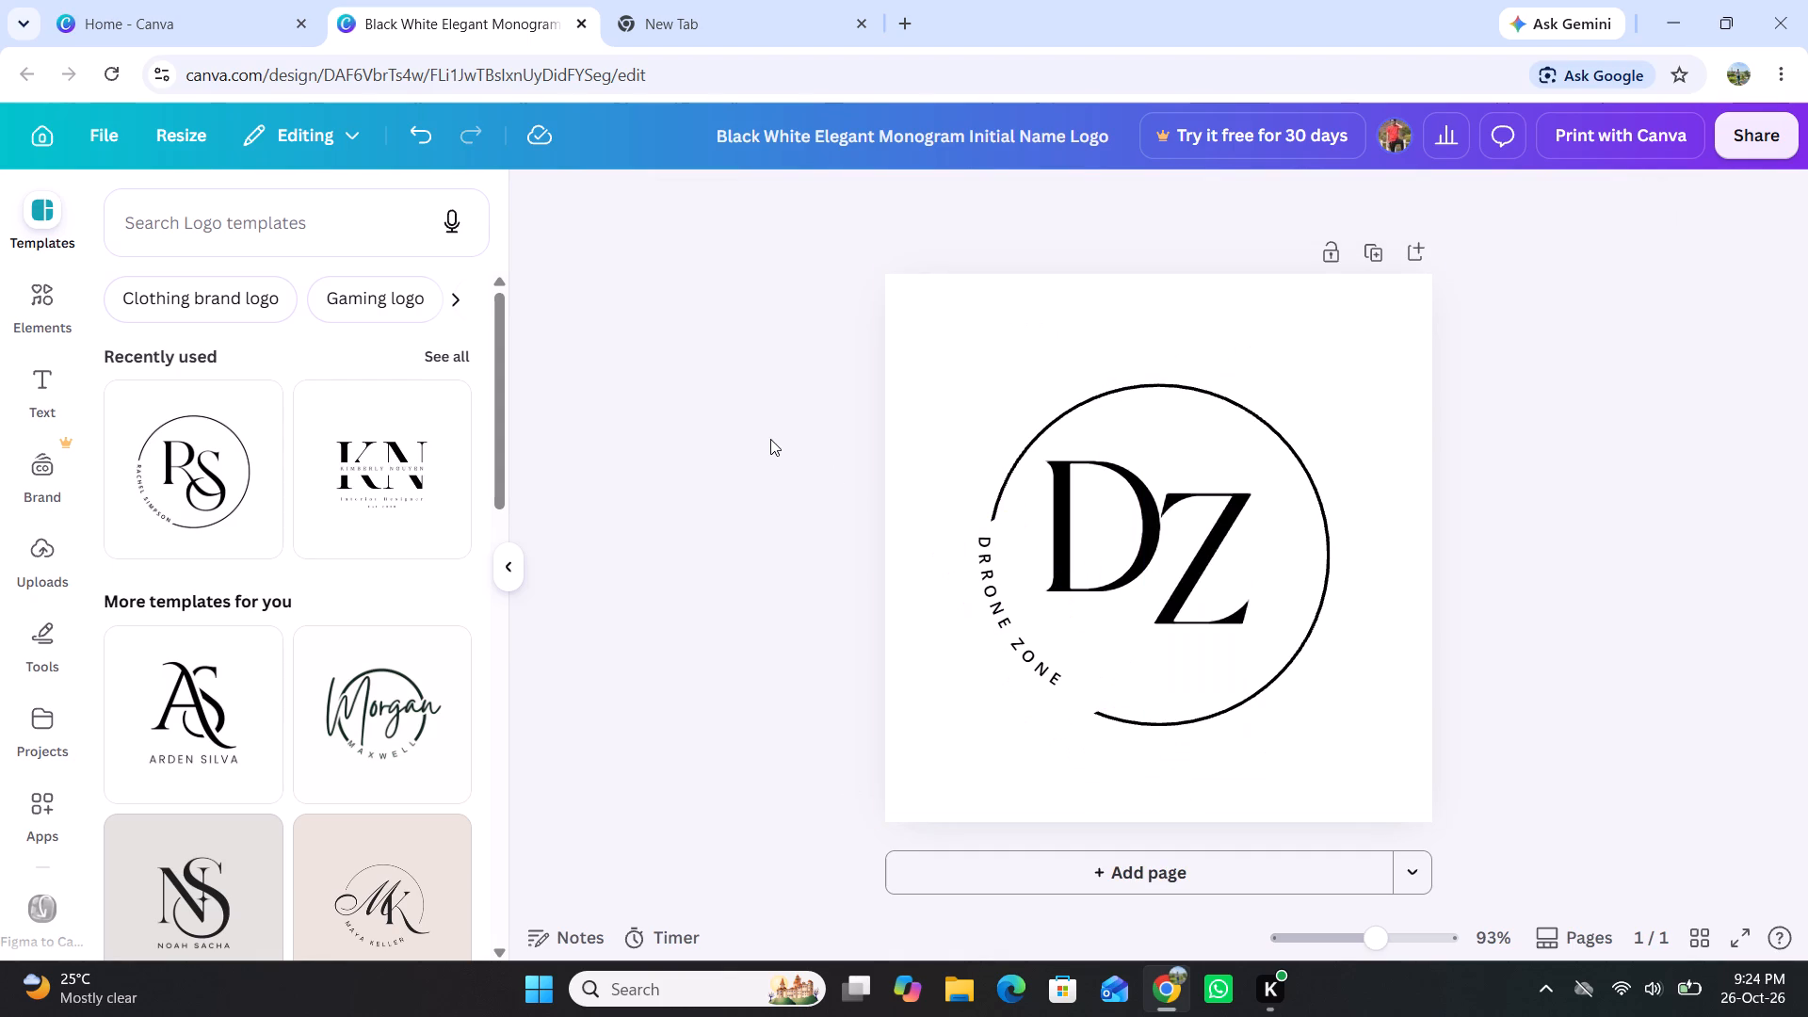
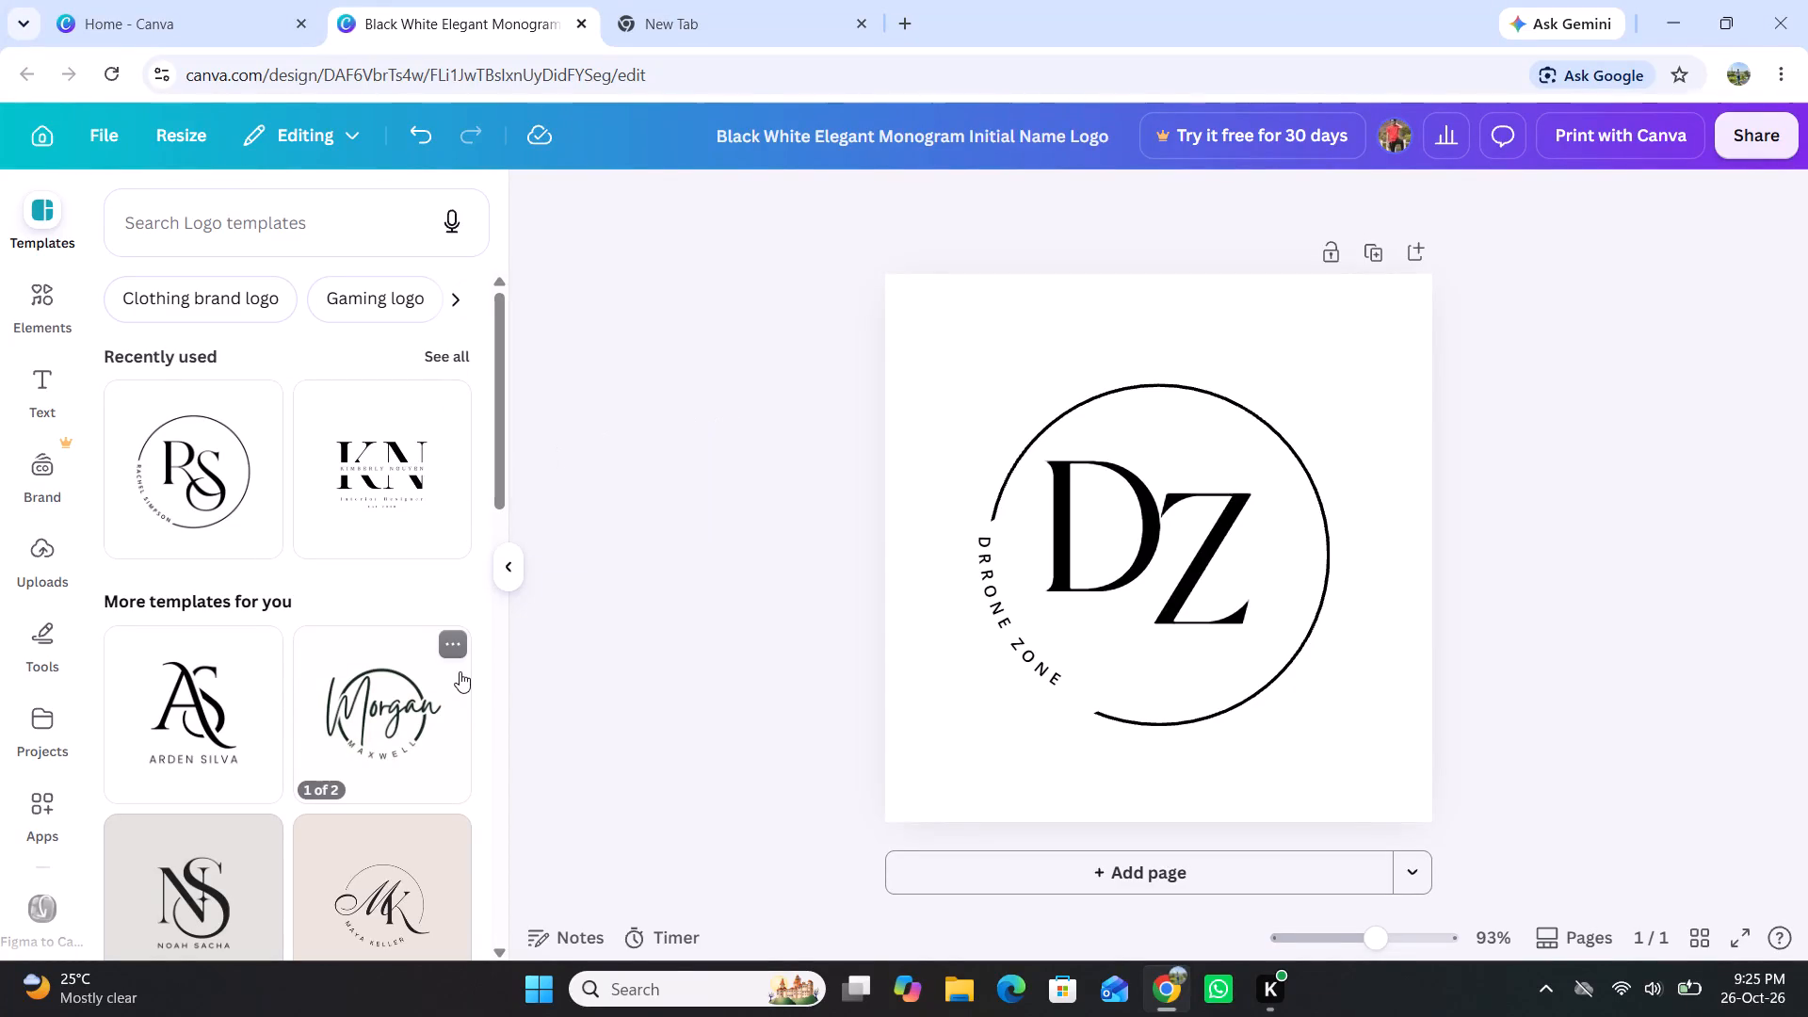
Browse the suggested logo templates for an alternative monogram design.
scroll(299, 652, "down", 4)
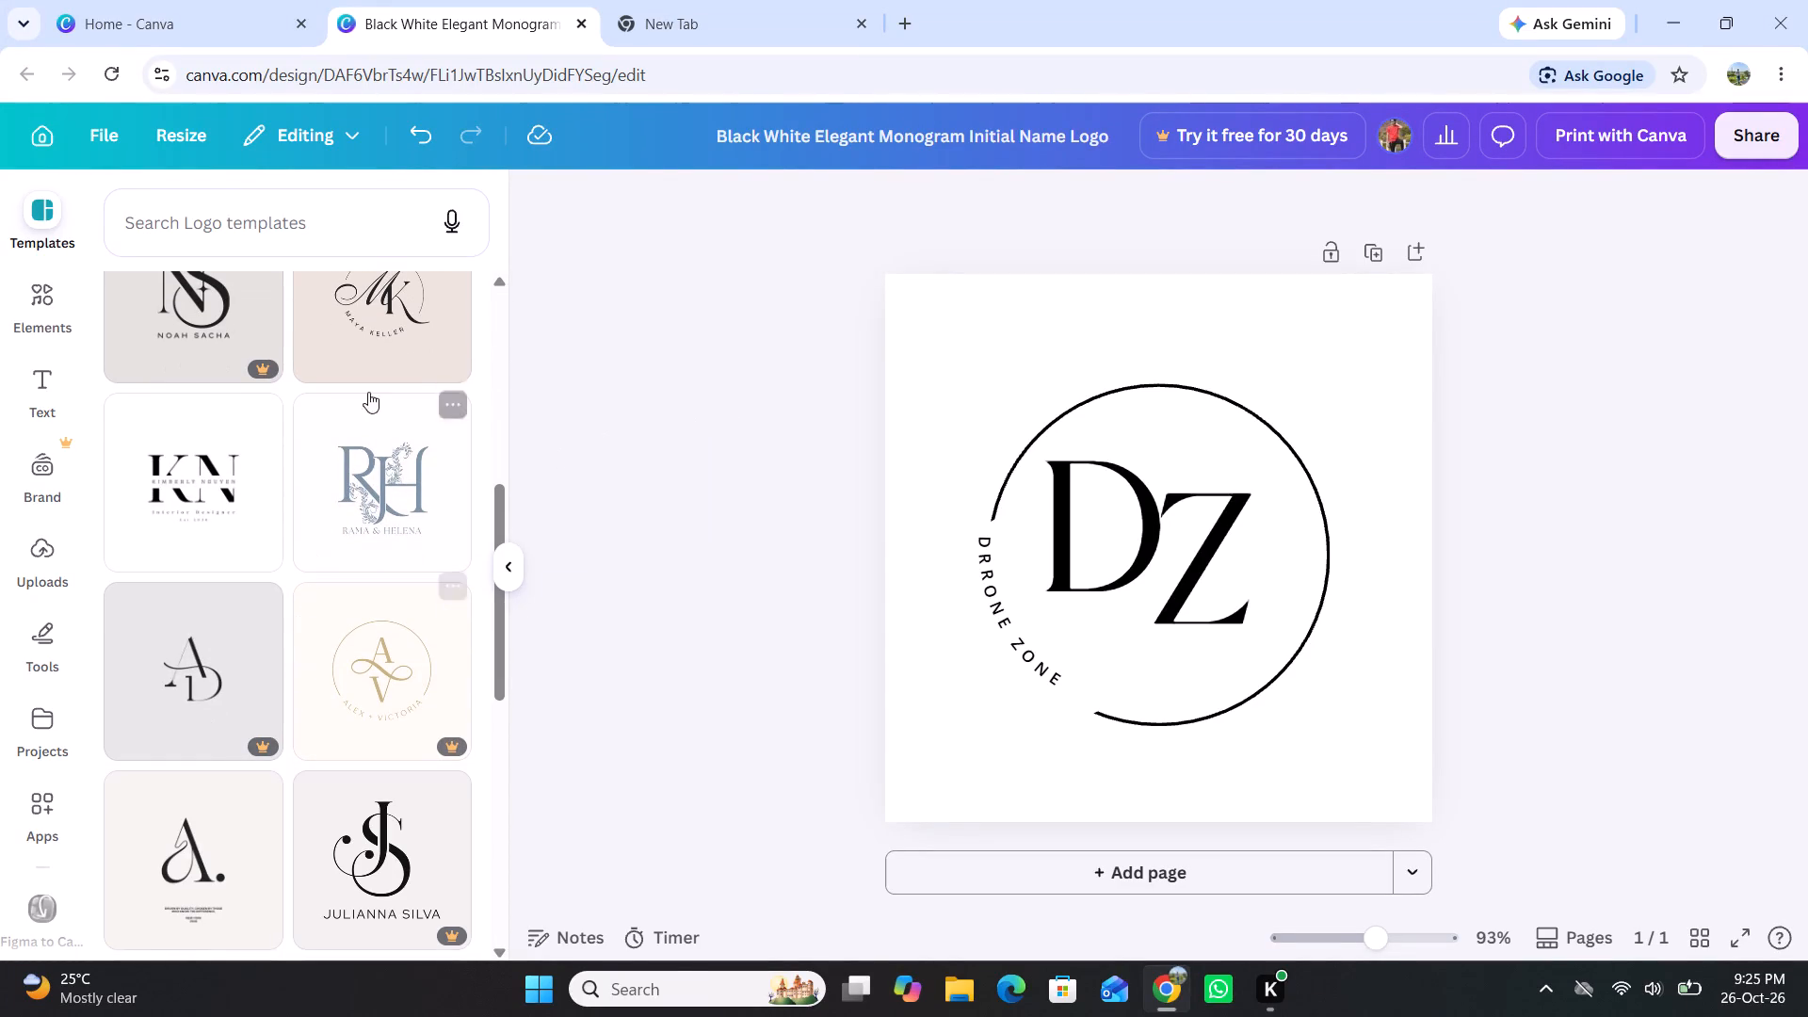
scroll(575, 471, "down", 2)
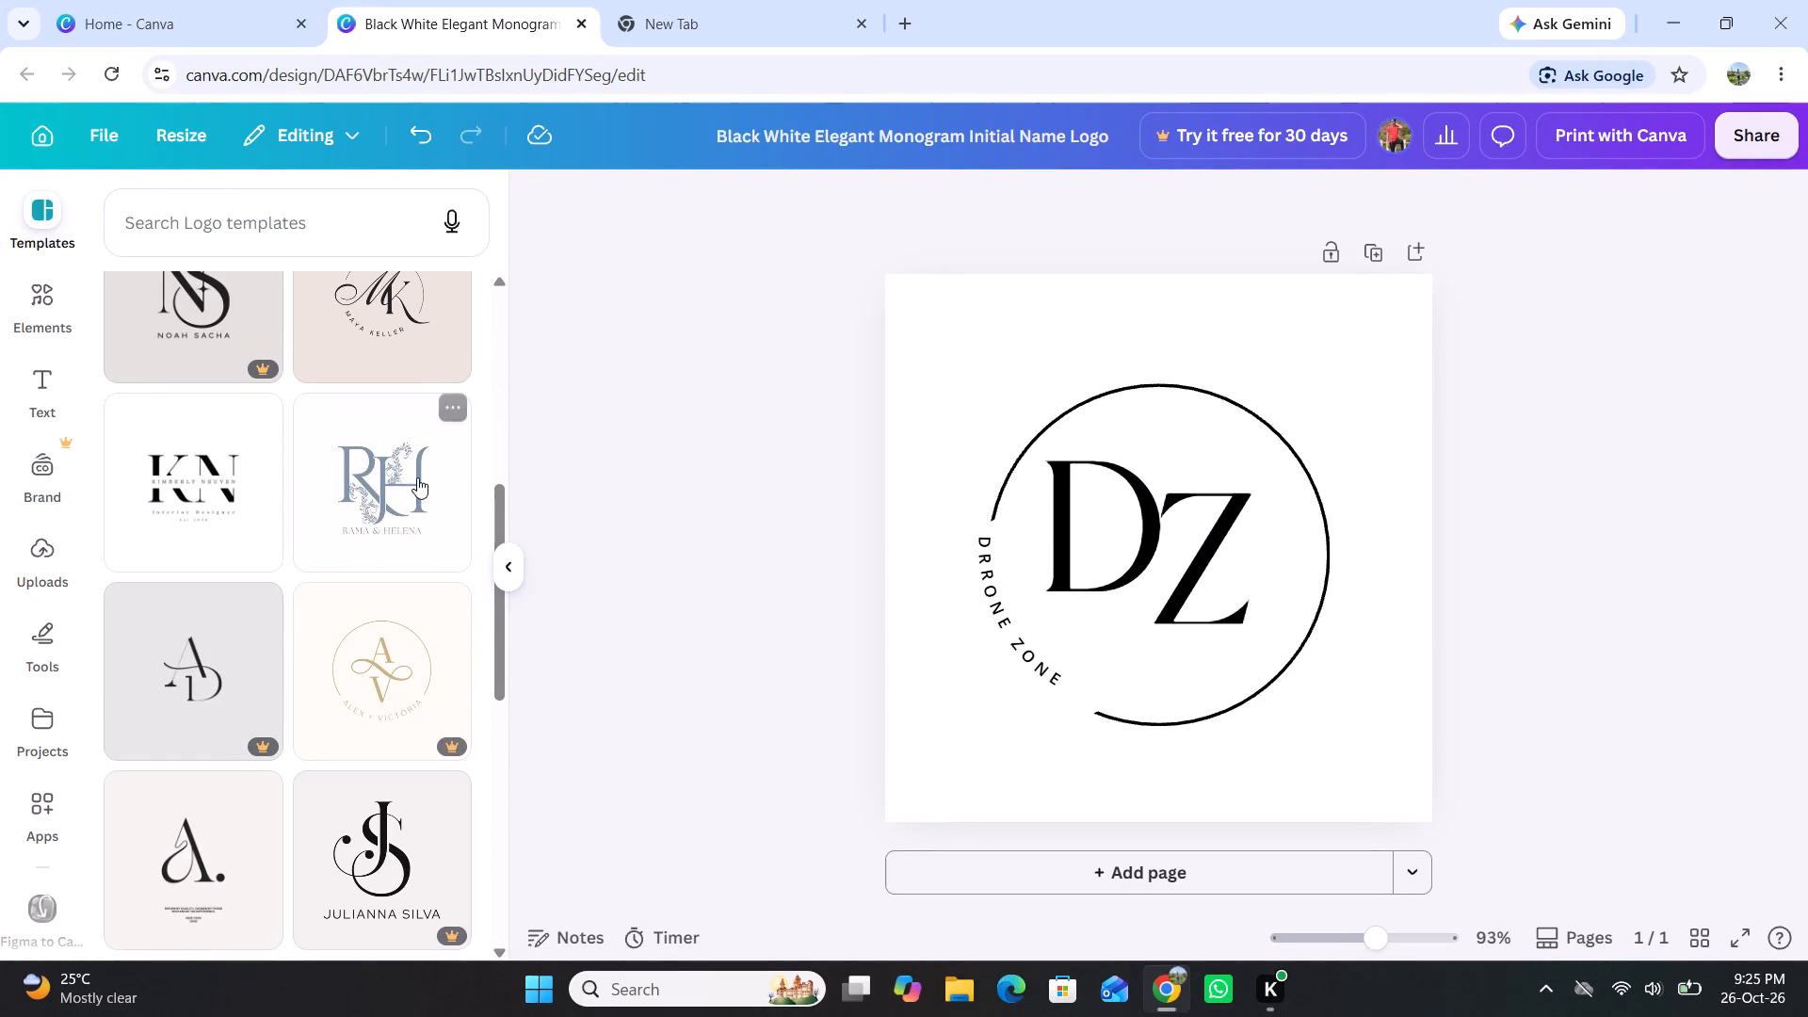
scroll(417, 477, "down", 4)
scroll(417, 477, "up", 5)
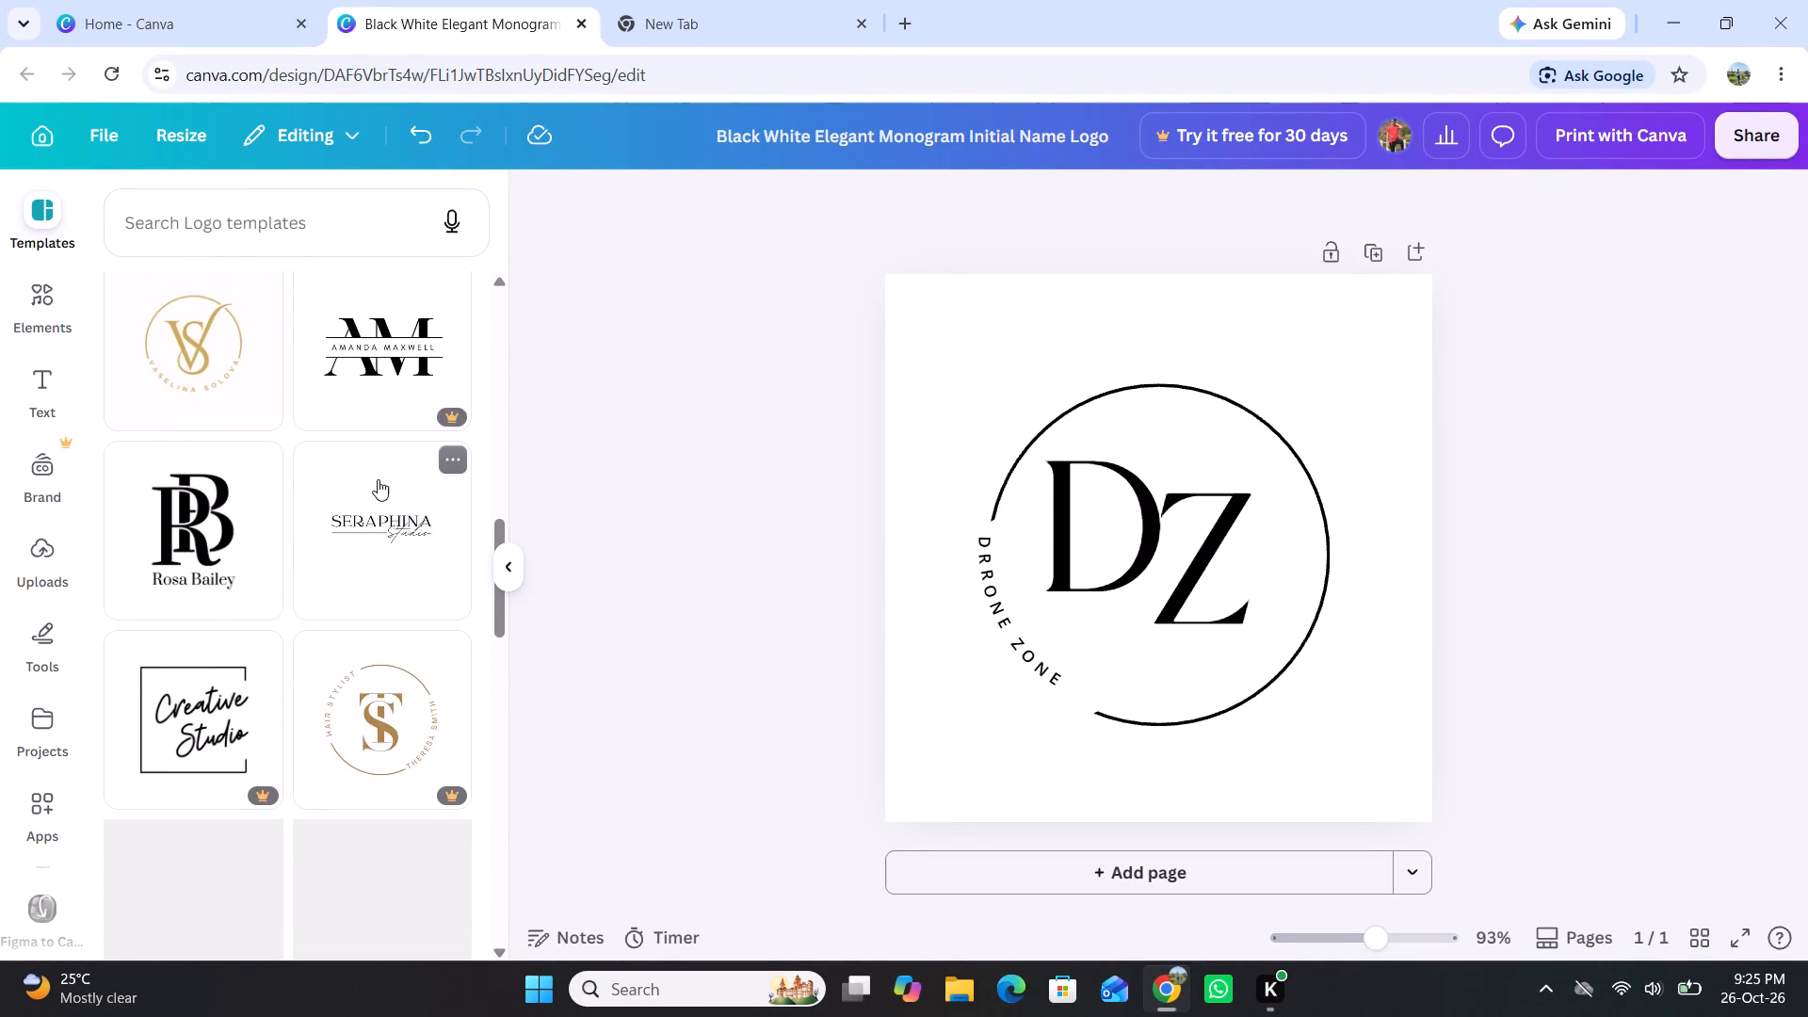
scroll(378, 479, "up", 1)
scroll(264, 403, "up", 2)
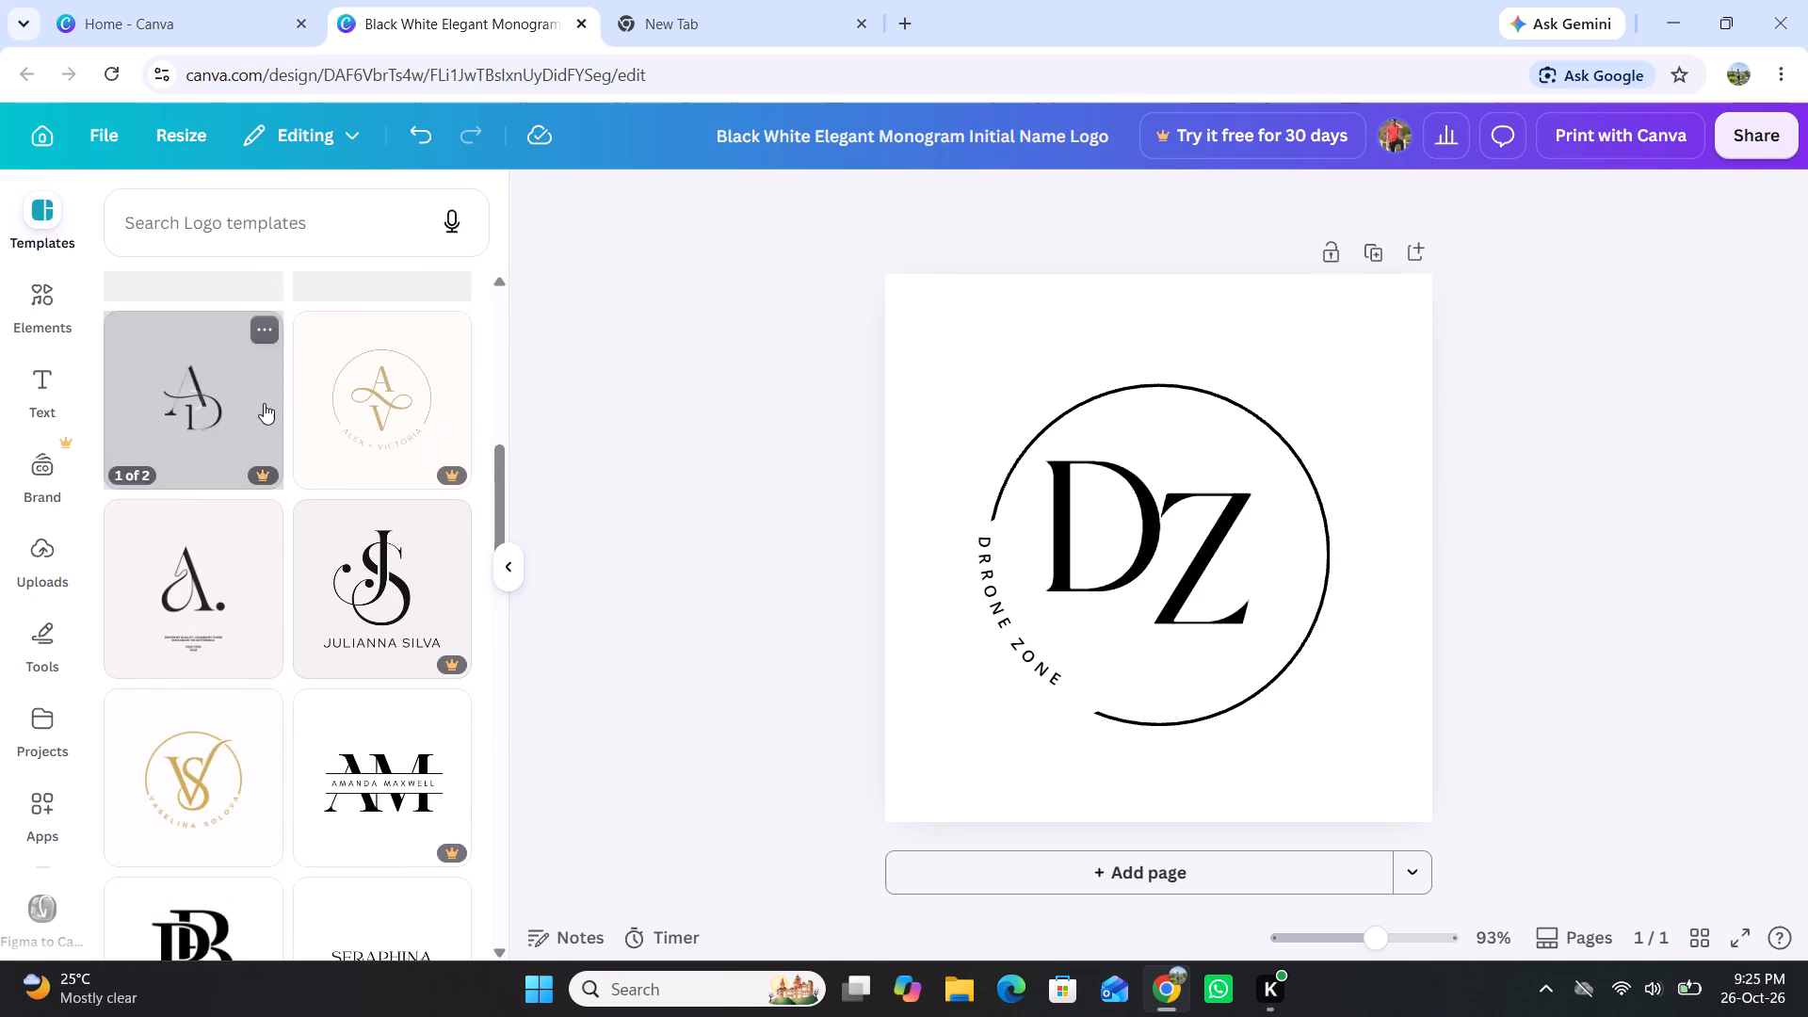
scroll(264, 403, "up", 1)
scroll(264, 403, "down", 3)
scroll(264, 403, "up", 4)
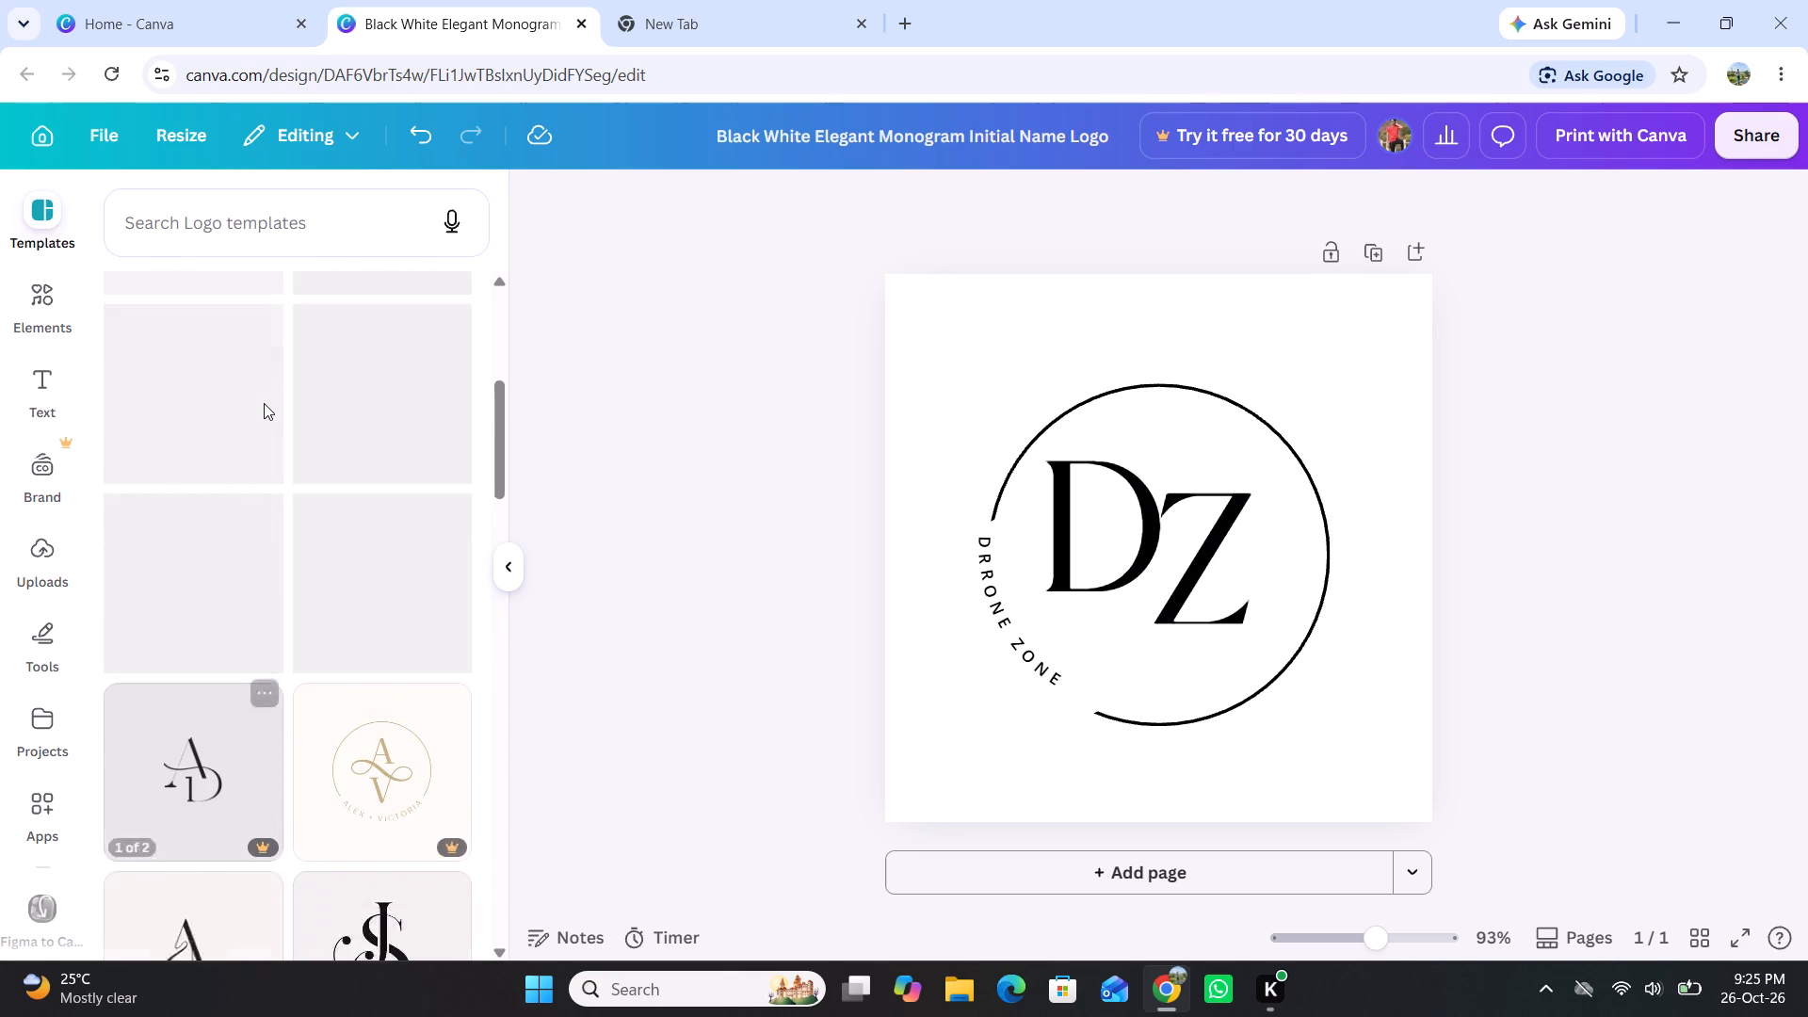
scroll(264, 403, "up", 1)
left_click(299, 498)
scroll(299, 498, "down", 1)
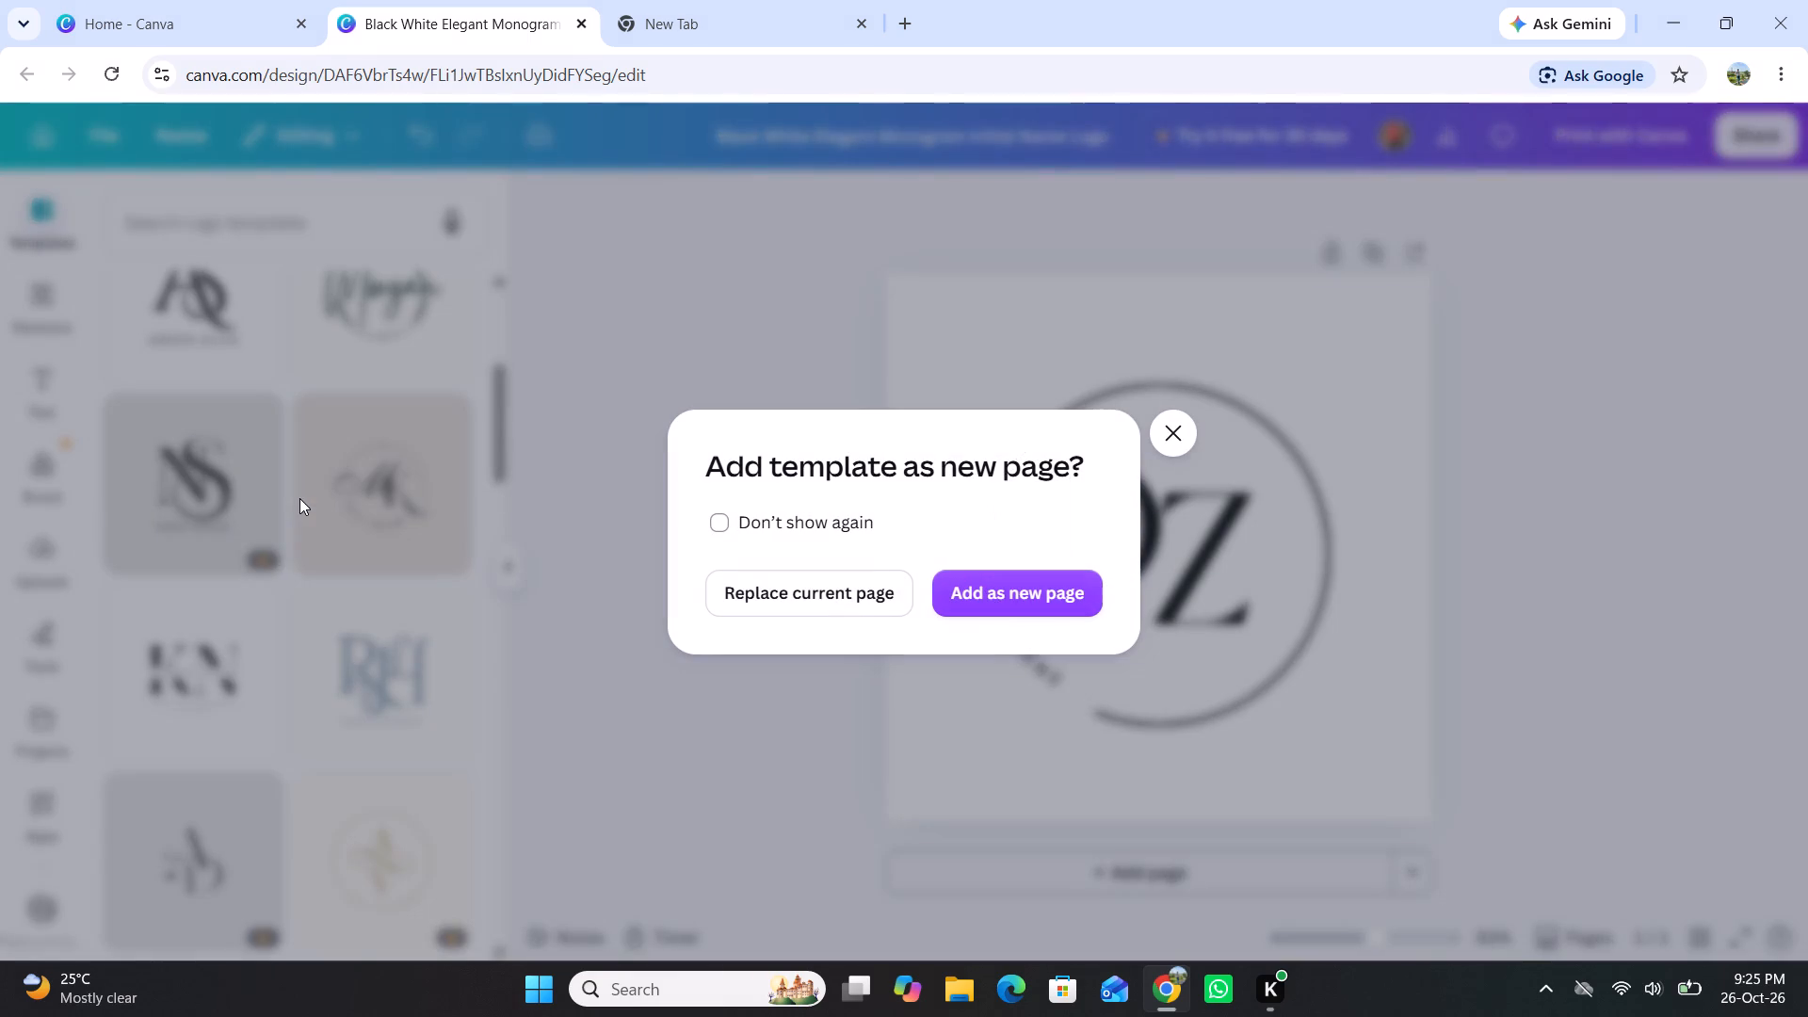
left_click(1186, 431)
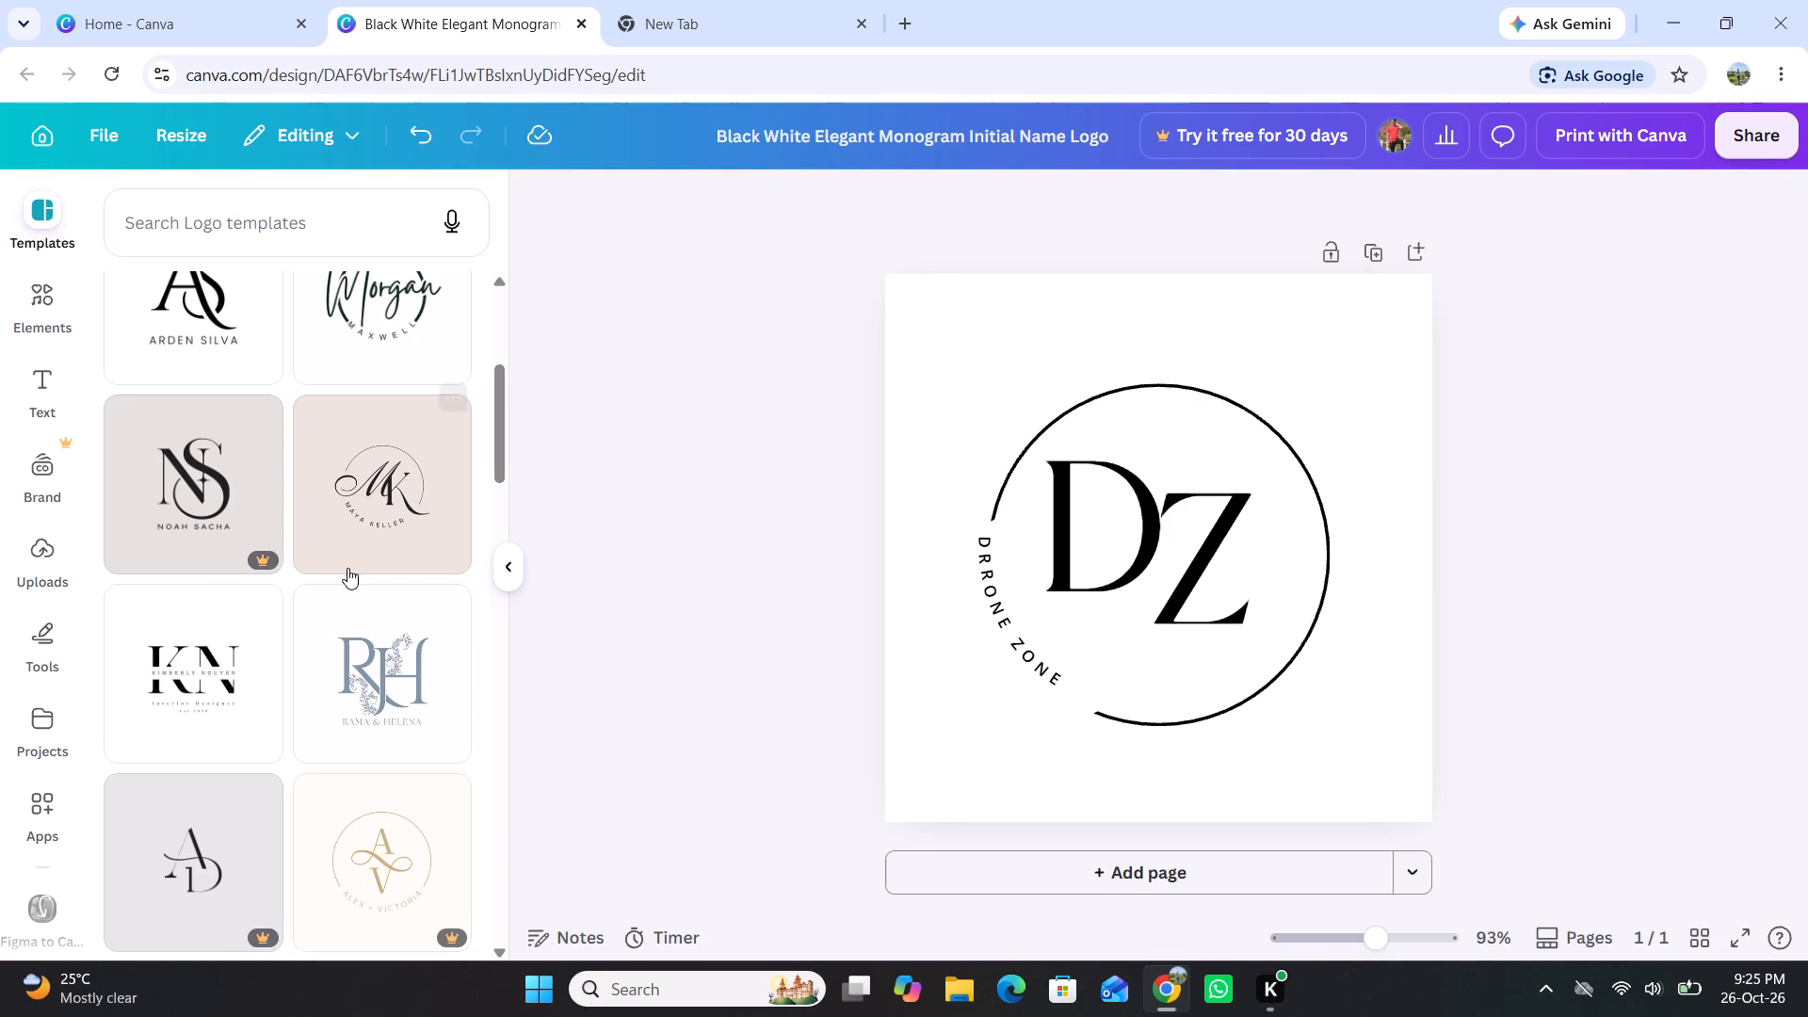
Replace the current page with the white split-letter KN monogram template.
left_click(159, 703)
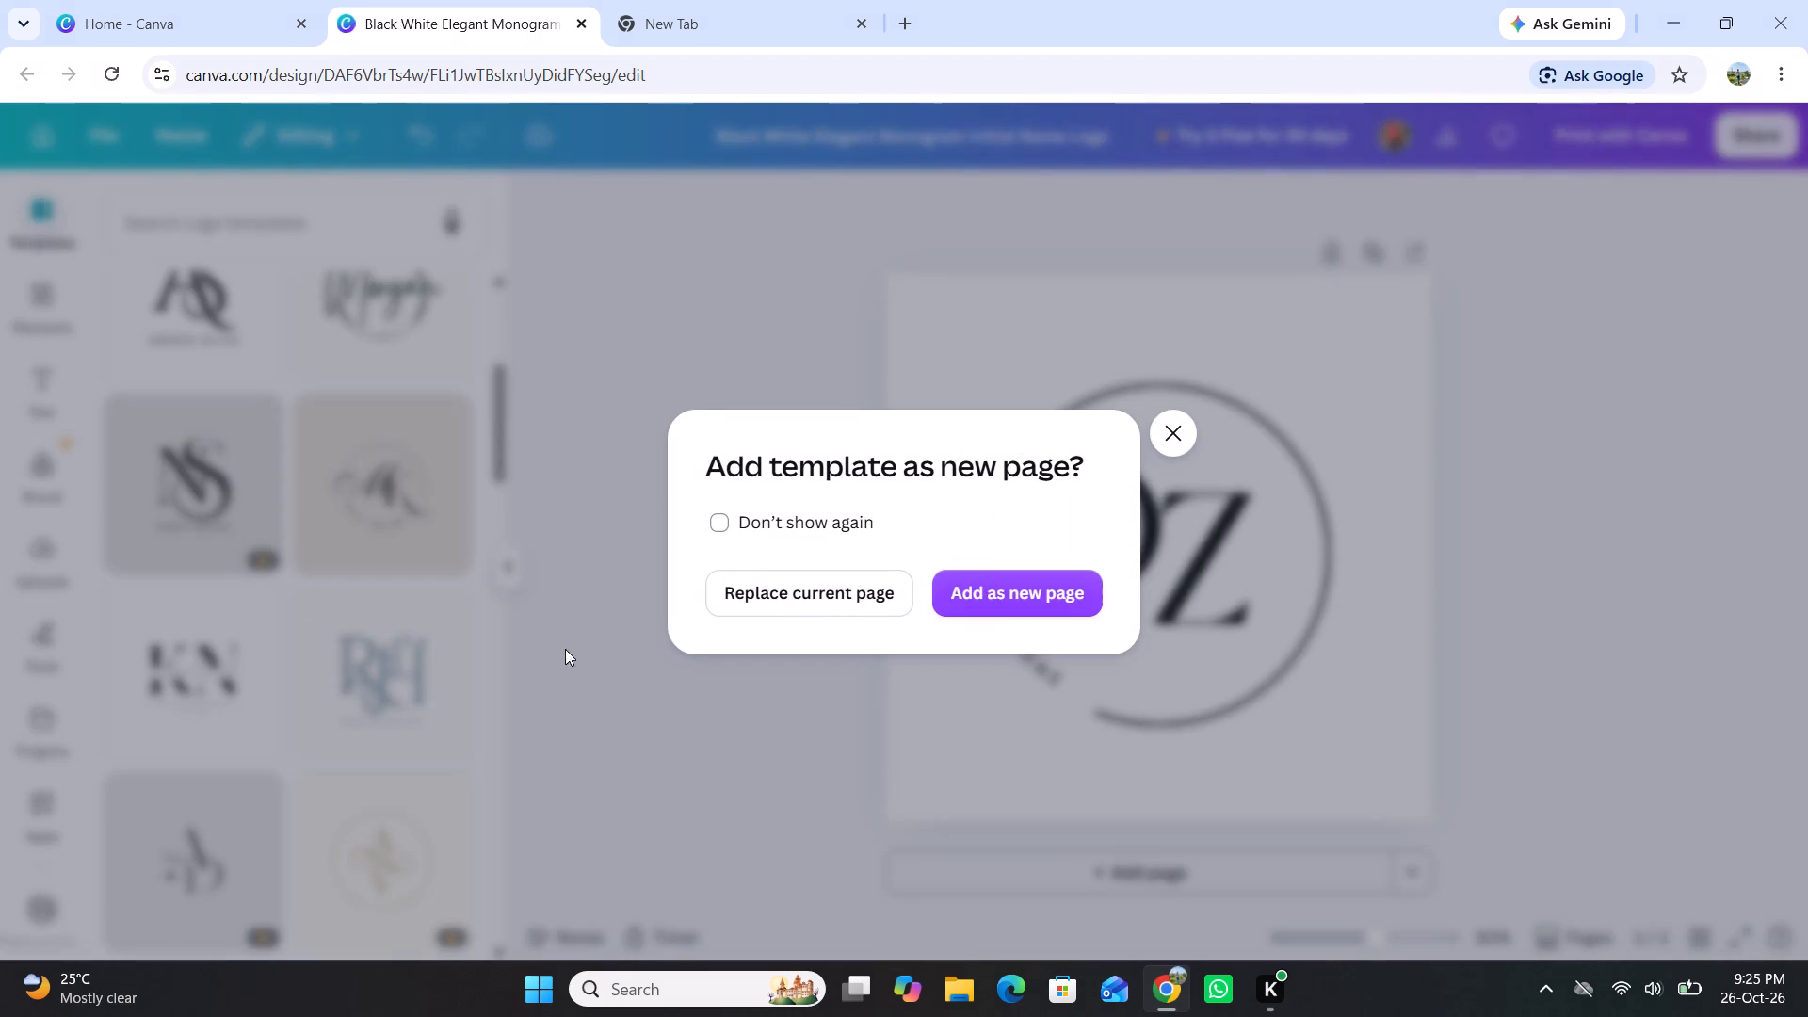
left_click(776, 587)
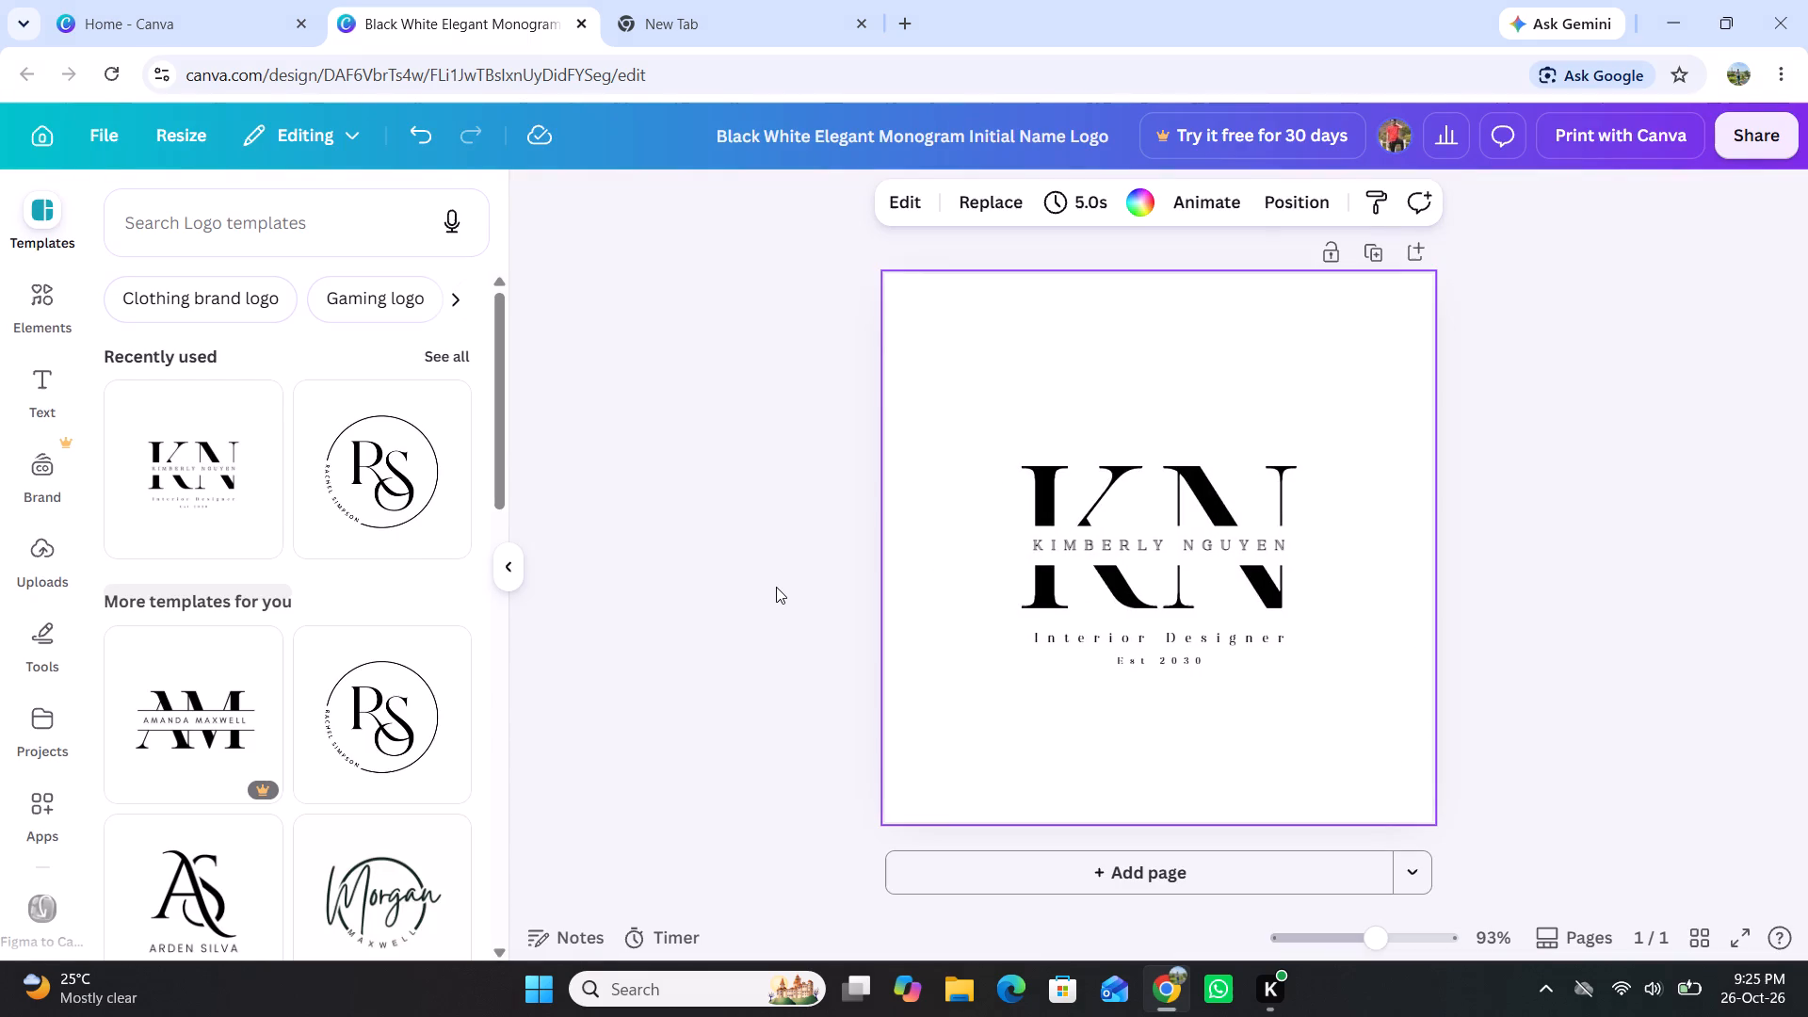
Find the dark RS monogram template with the thin swirl among the suggested logos and apply it to the page.
scroll(486, 555, "down", 6)
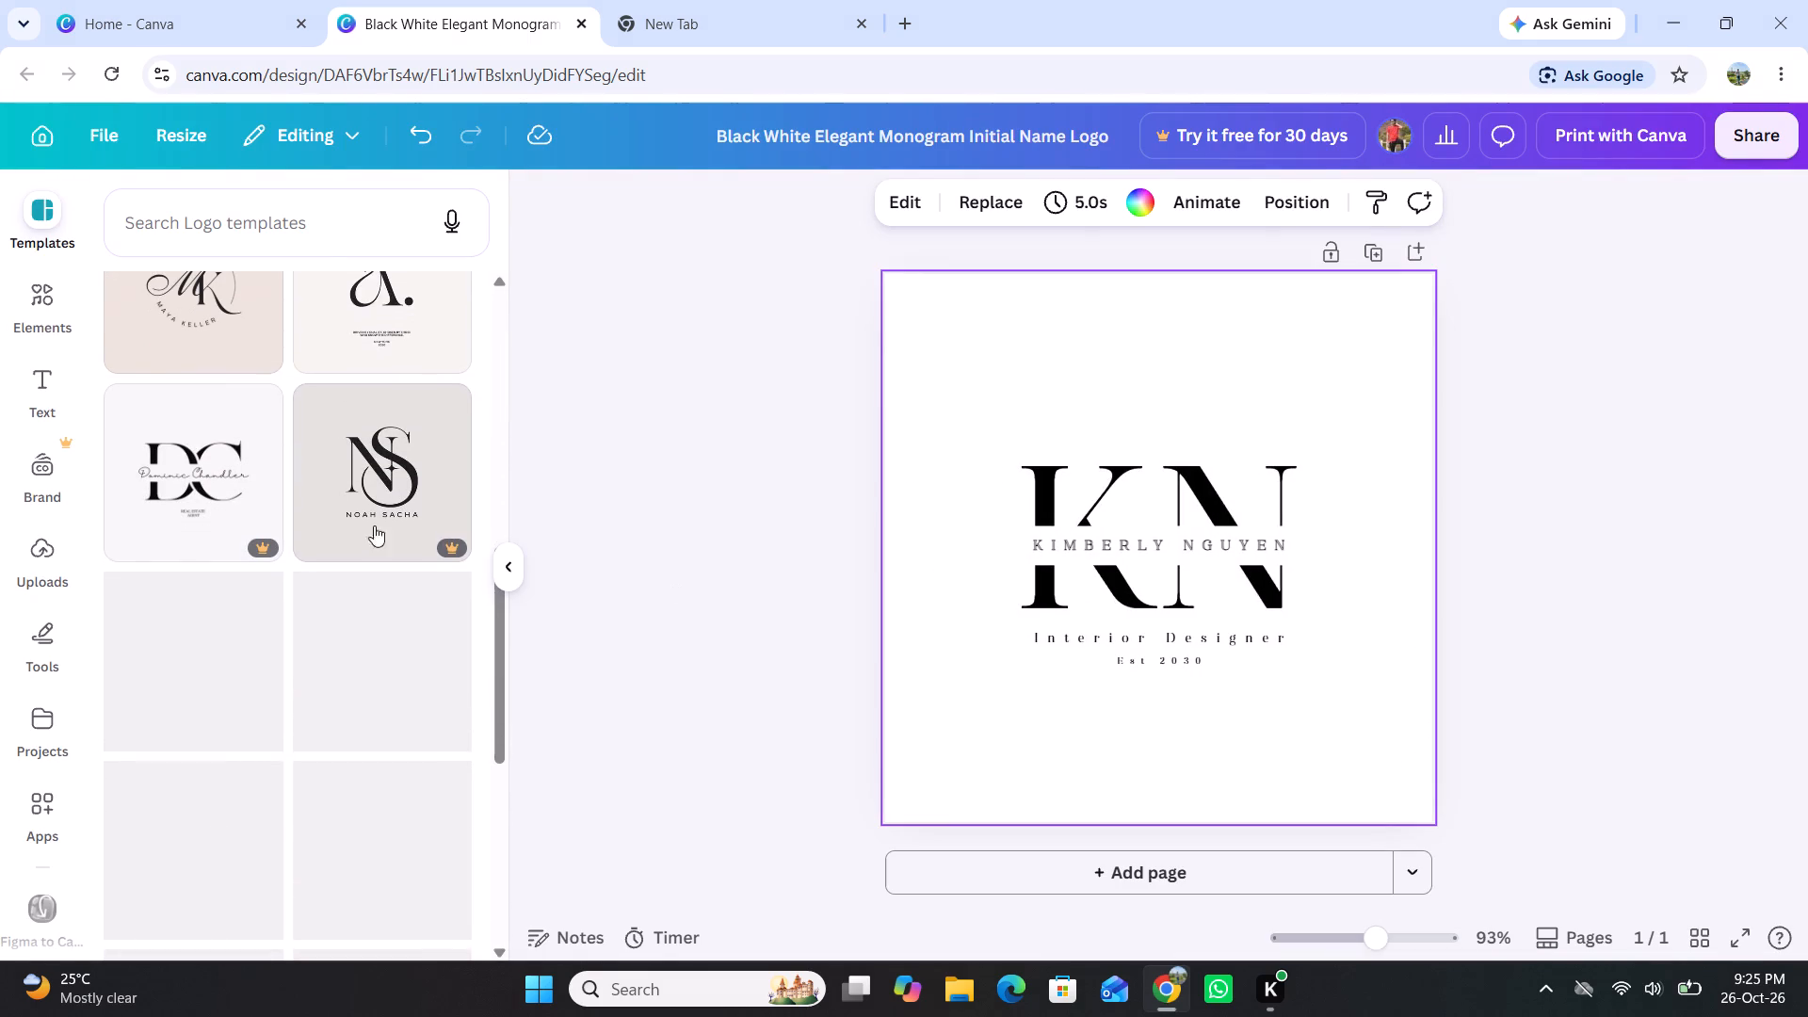
scroll(352, 518, "down", 4)
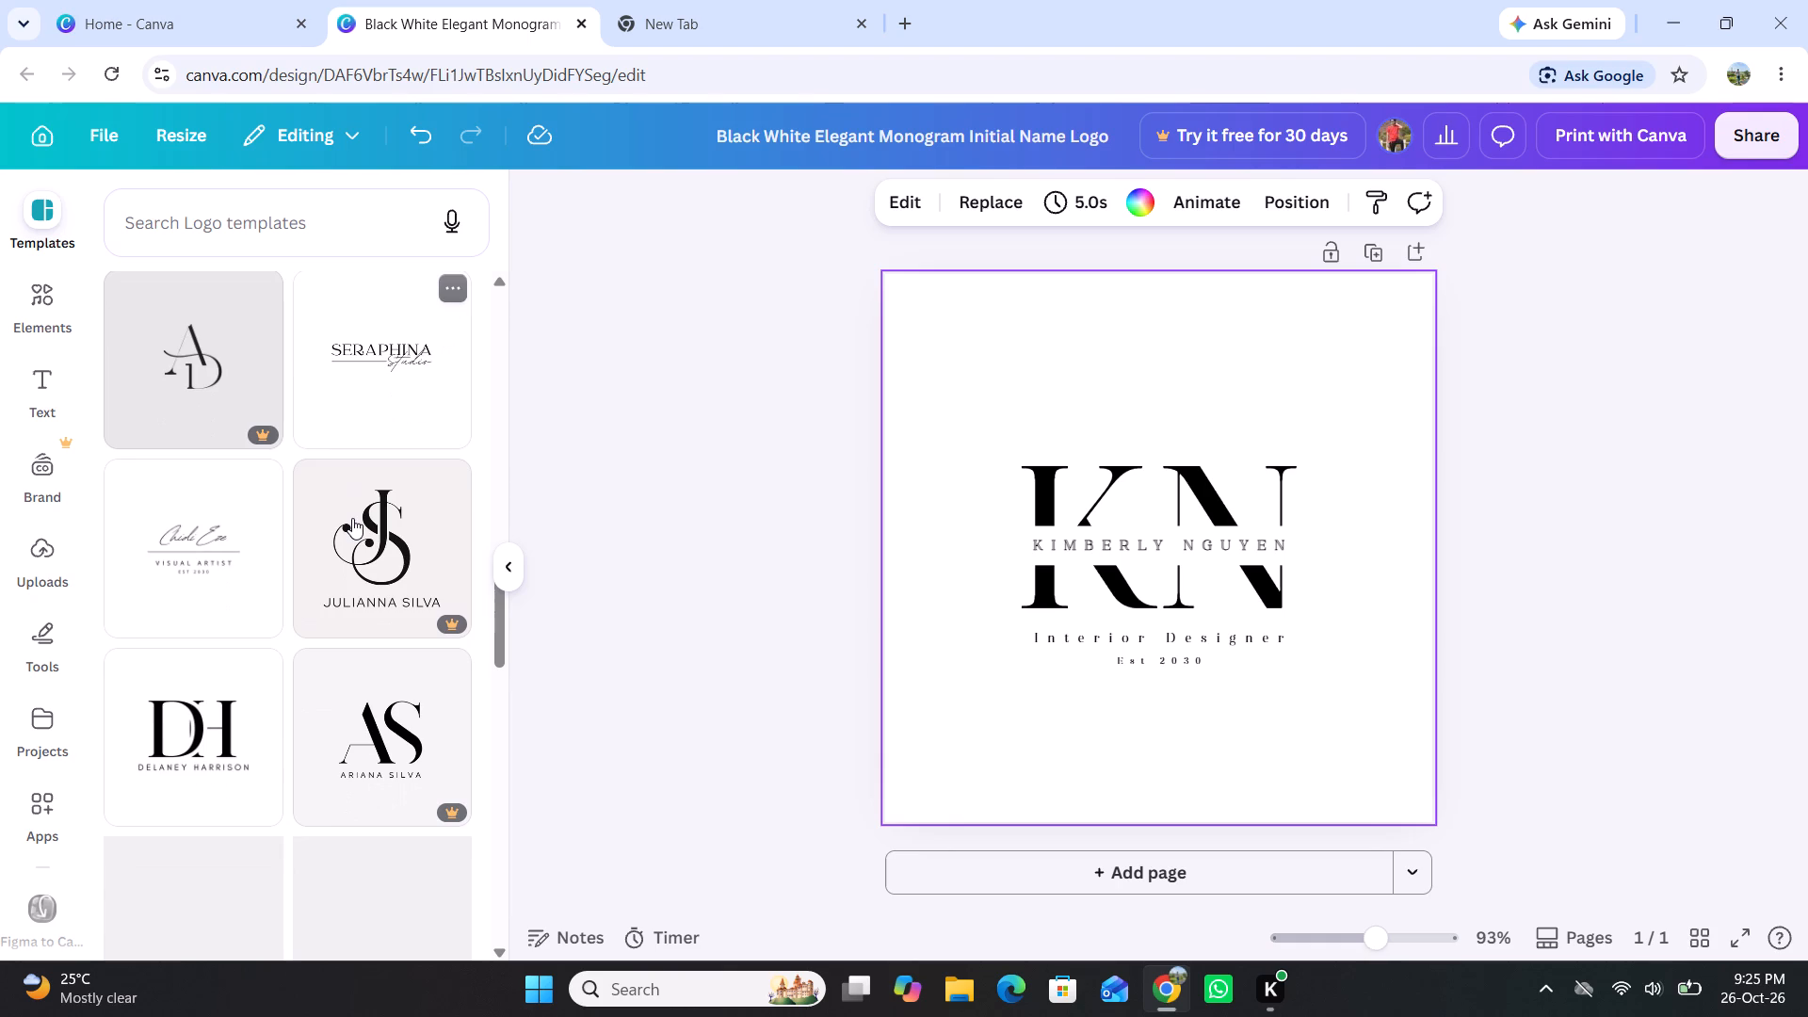
scroll(352, 518, "down", 4)
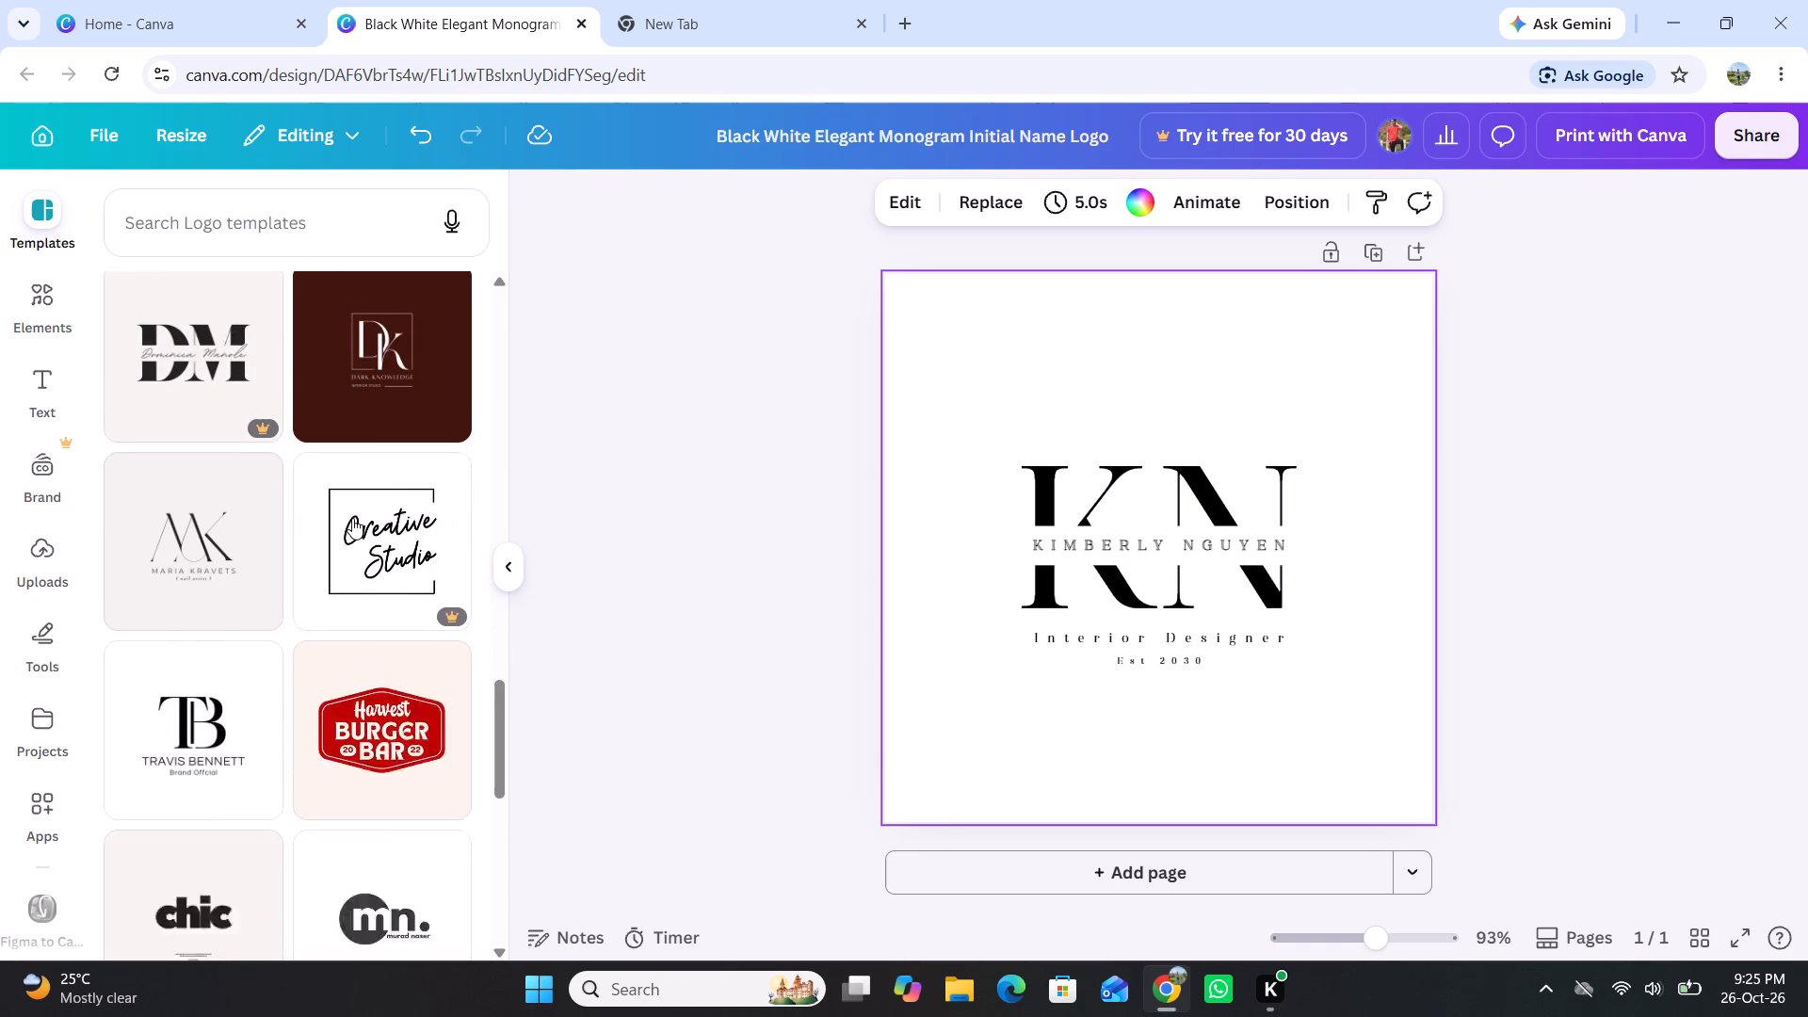
scroll(352, 518, "down", 3)
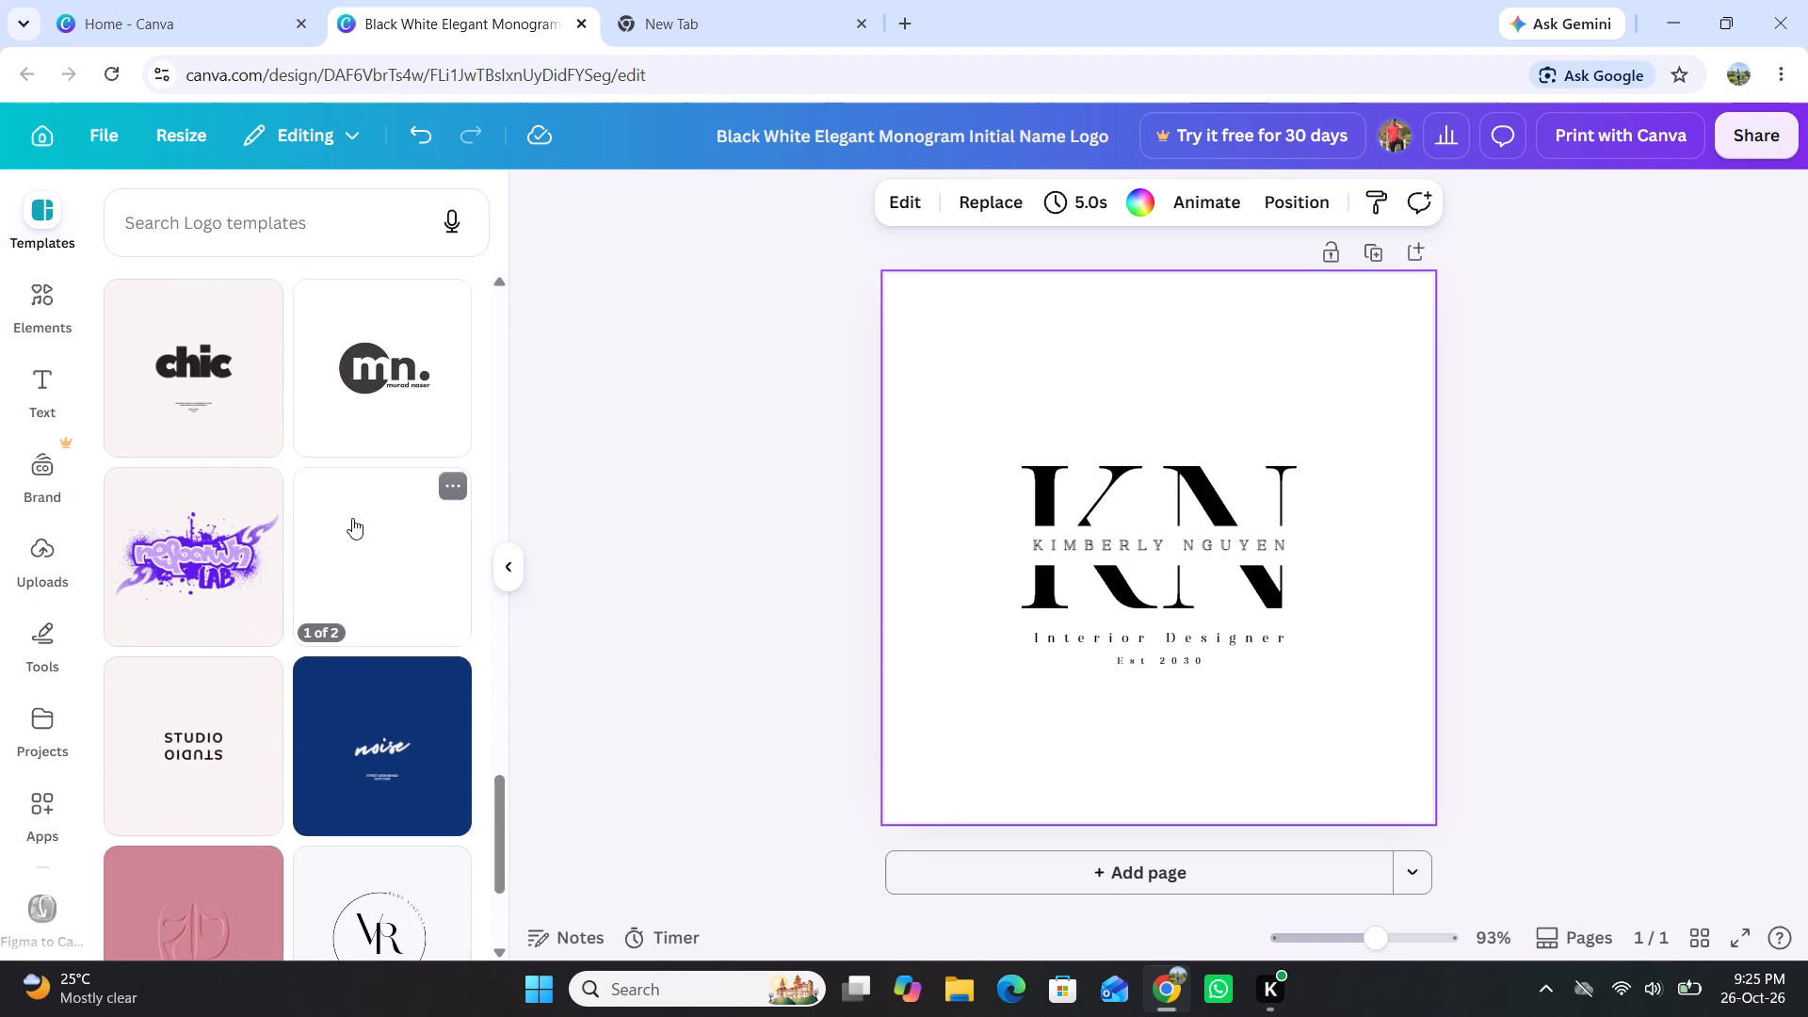
scroll(352, 518, "down", 3)
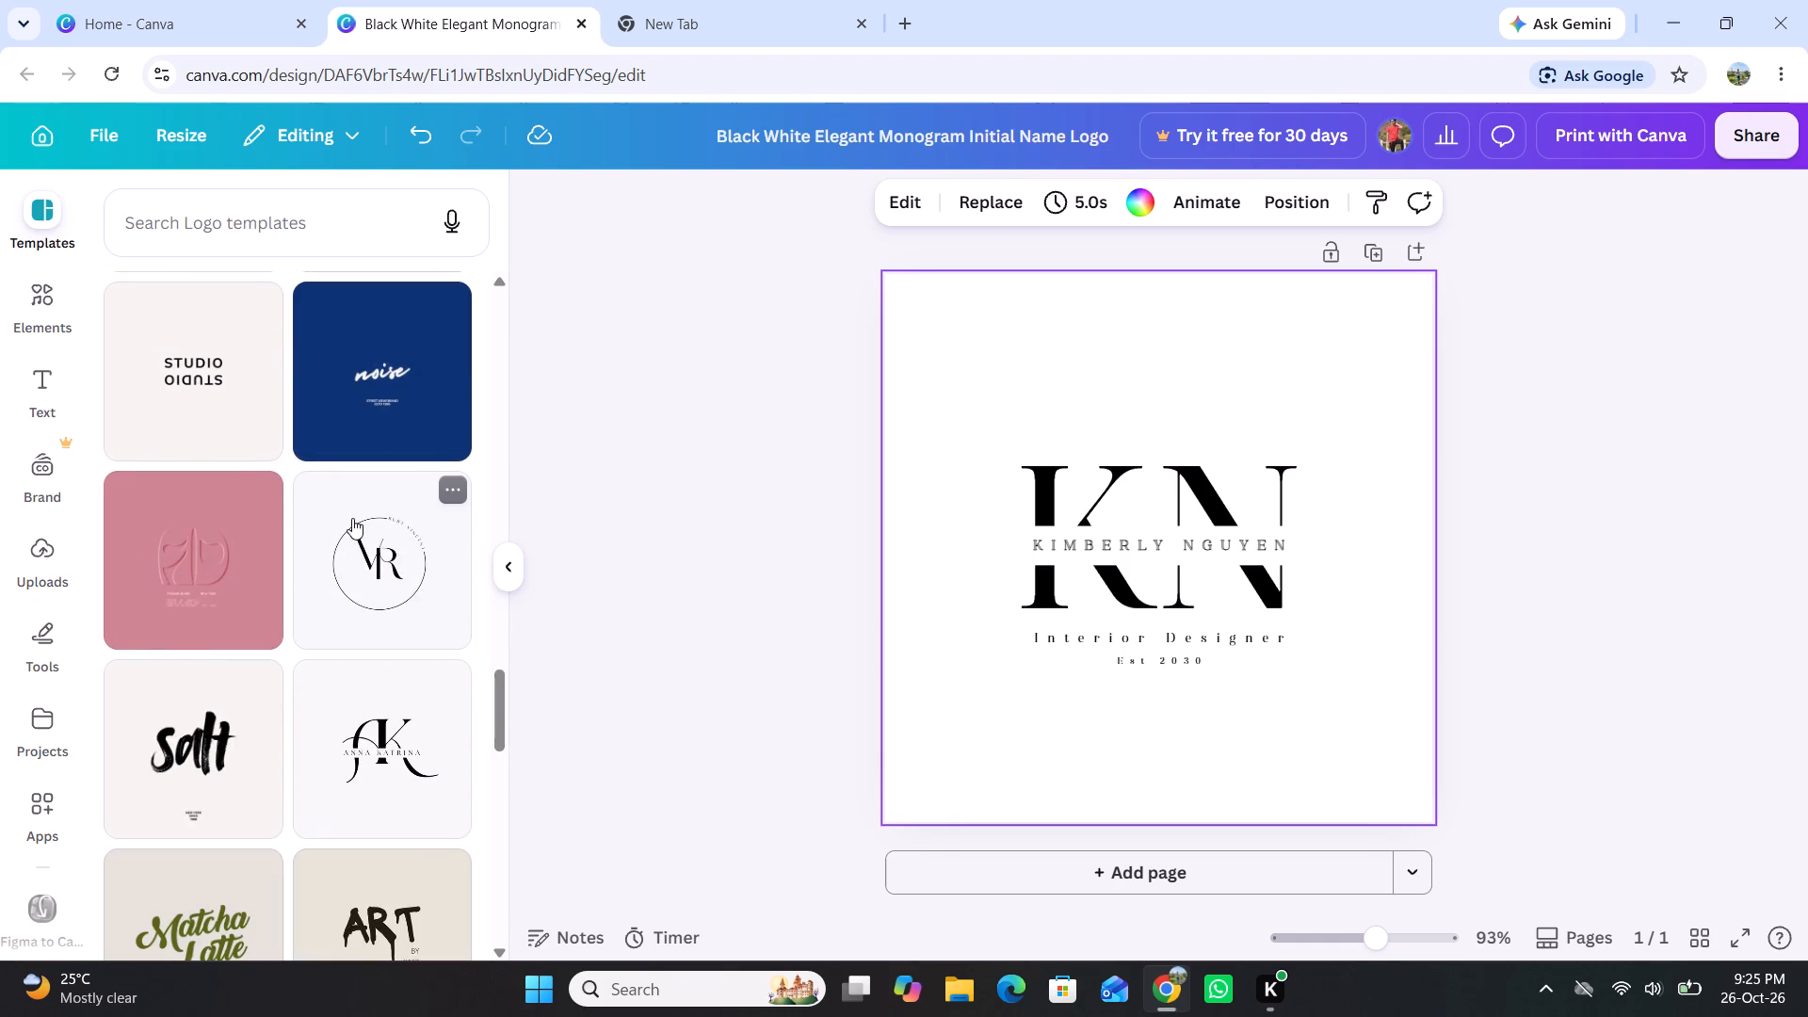
scroll(352, 518, "down", 2)
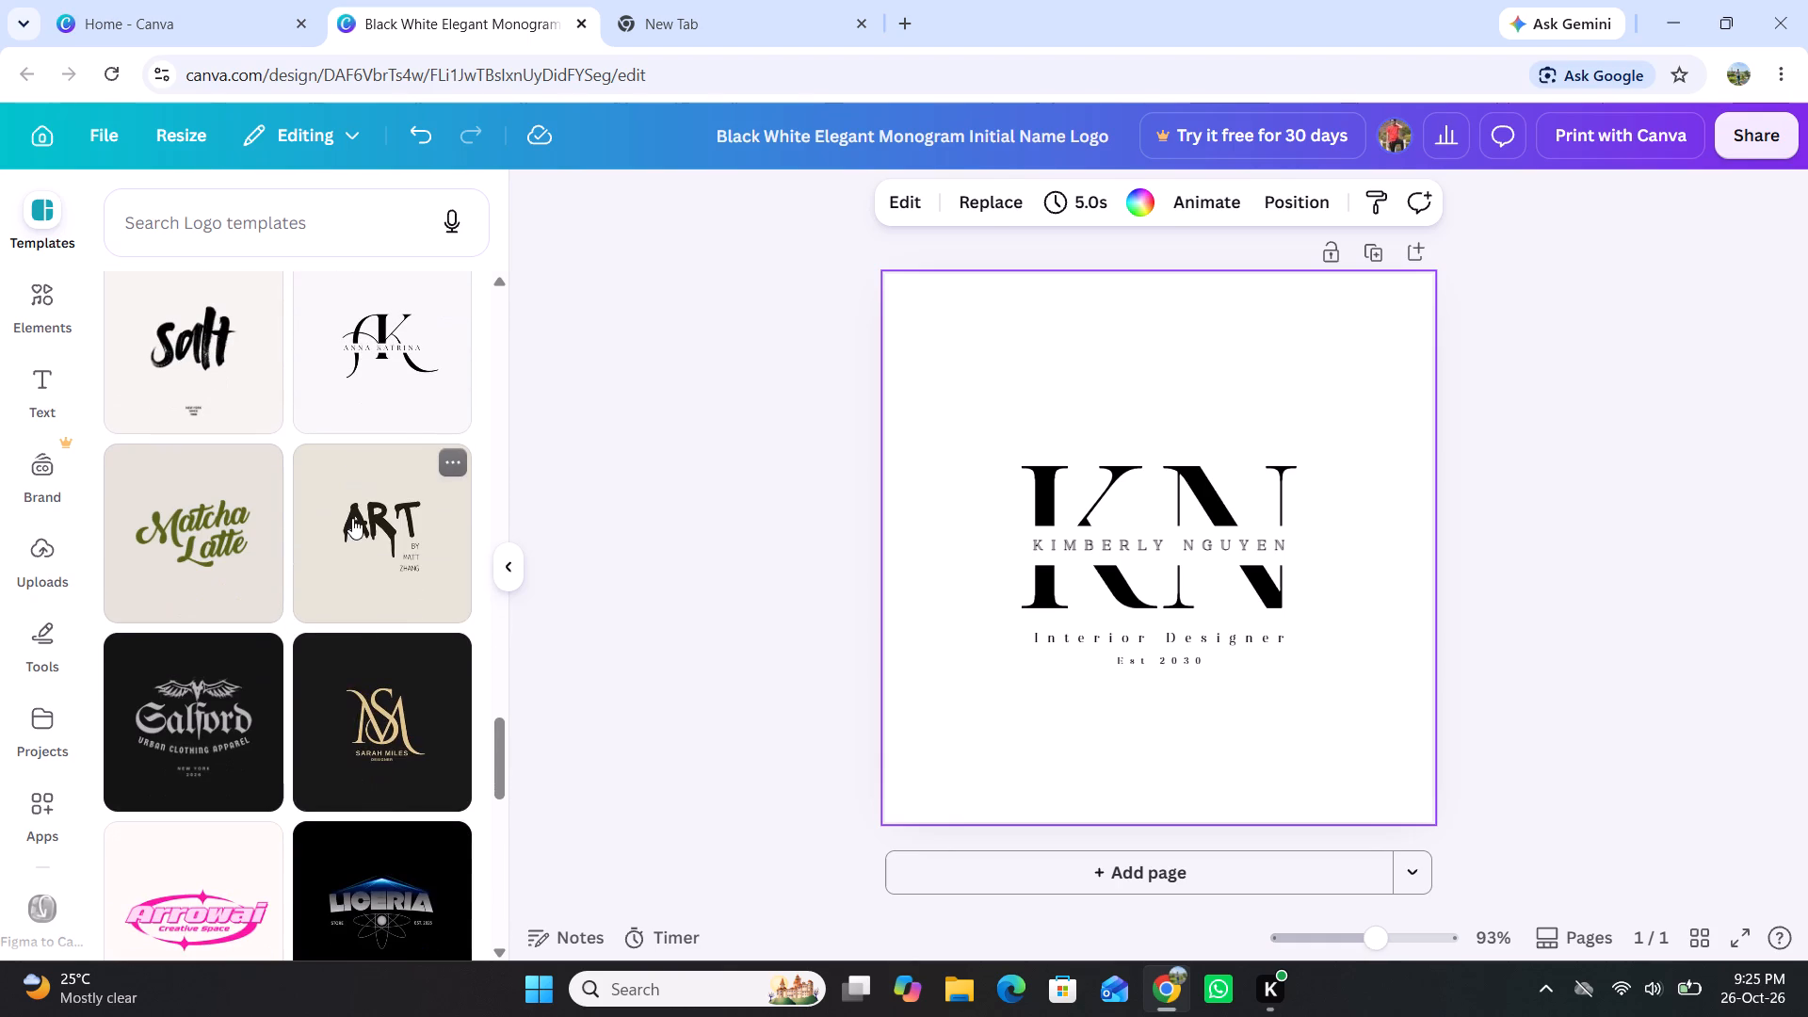
scroll(192, 490, "down", 2)
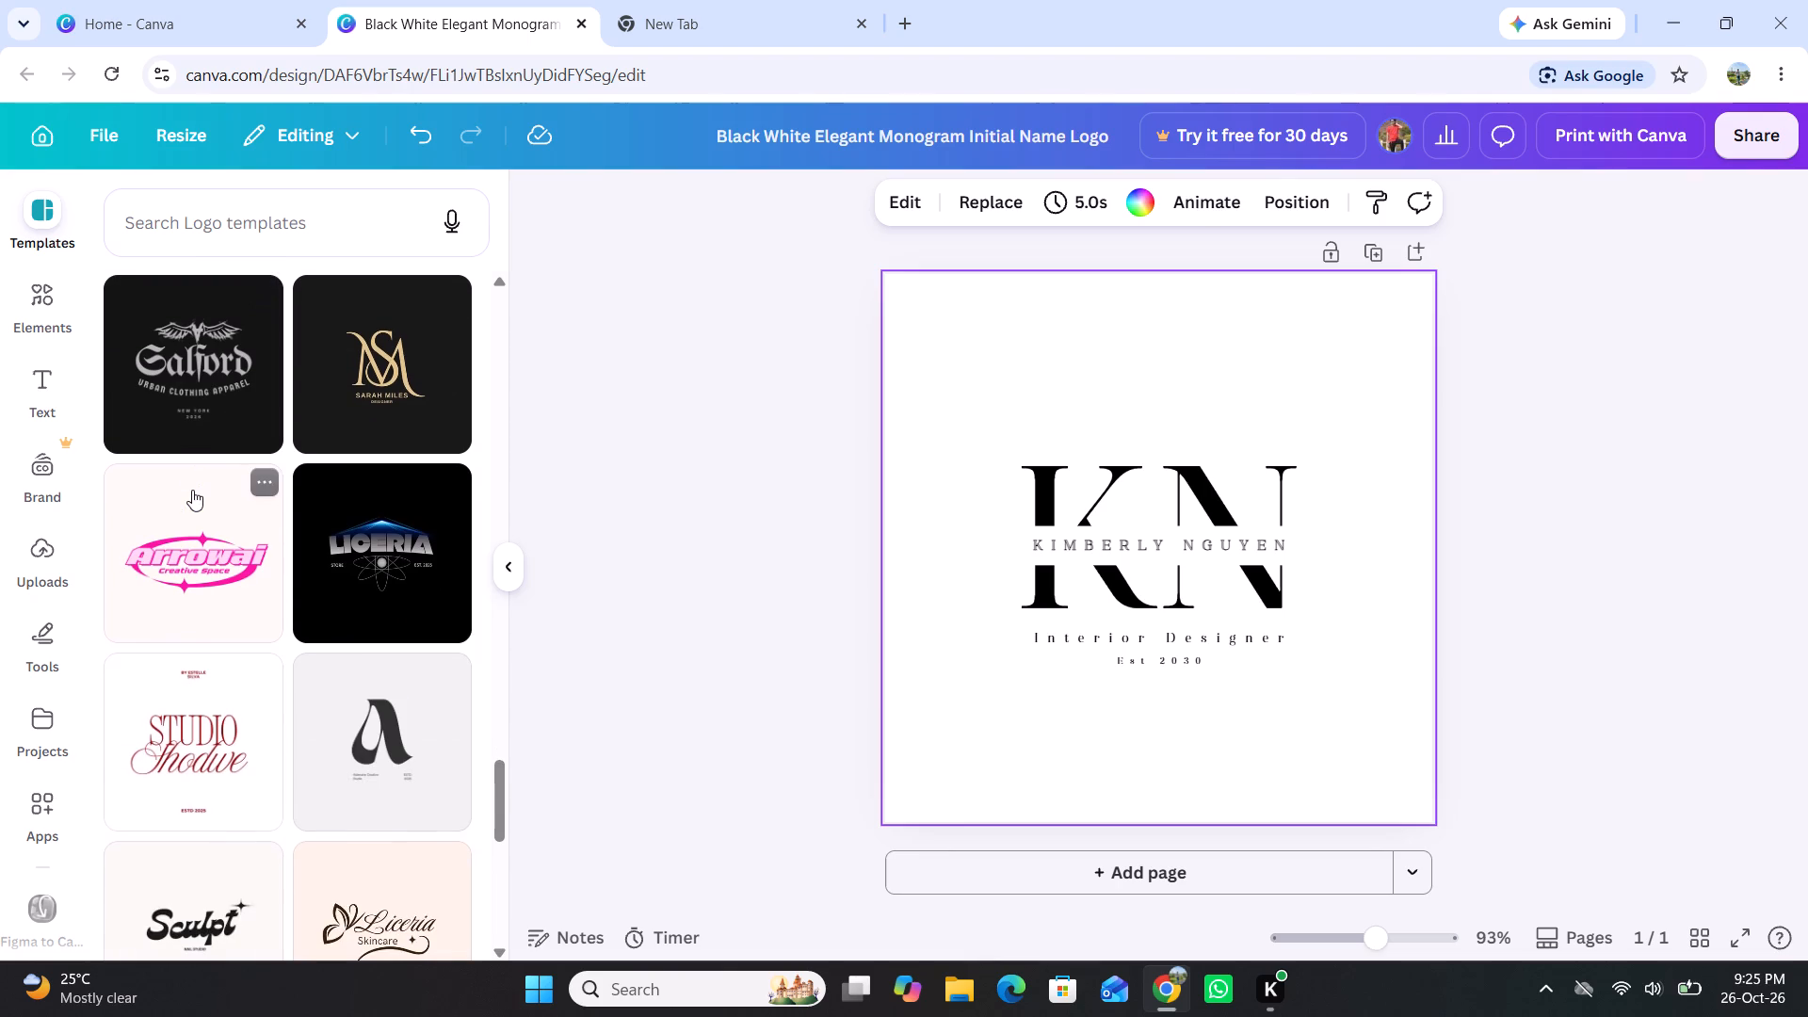
scroll(192, 490, "down", 3)
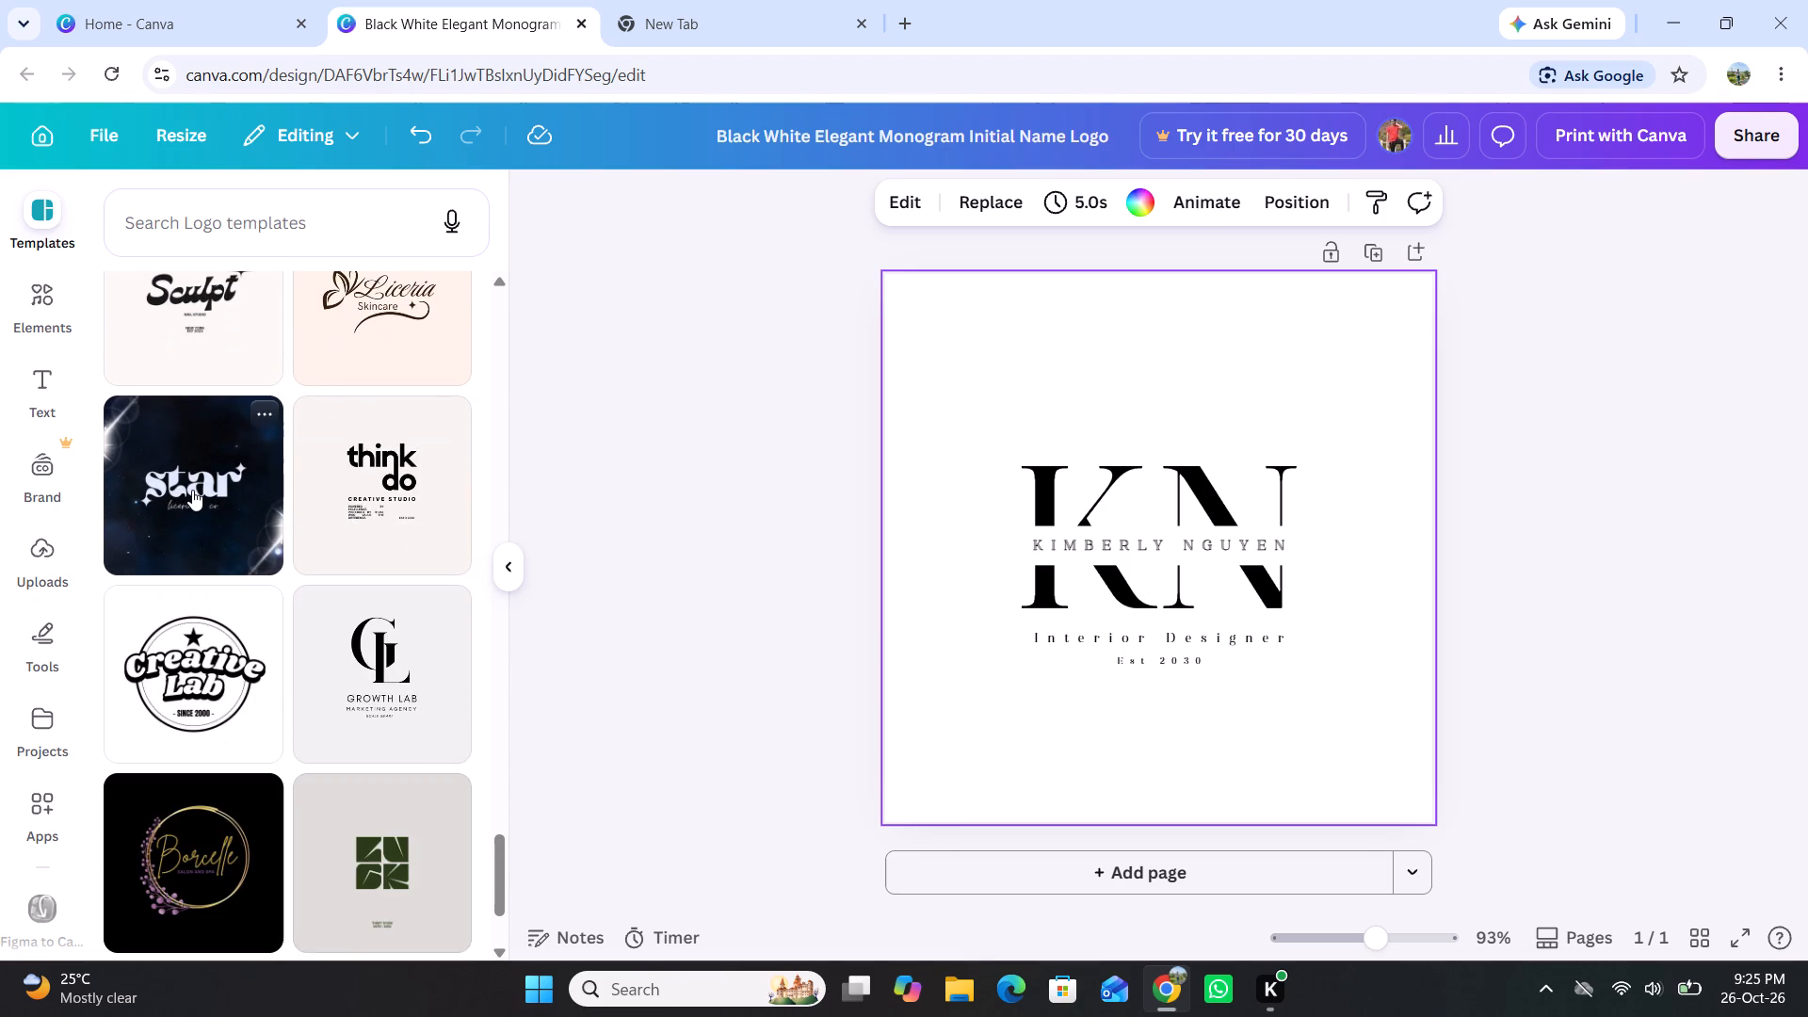
scroll(192, 490, "down", 5)
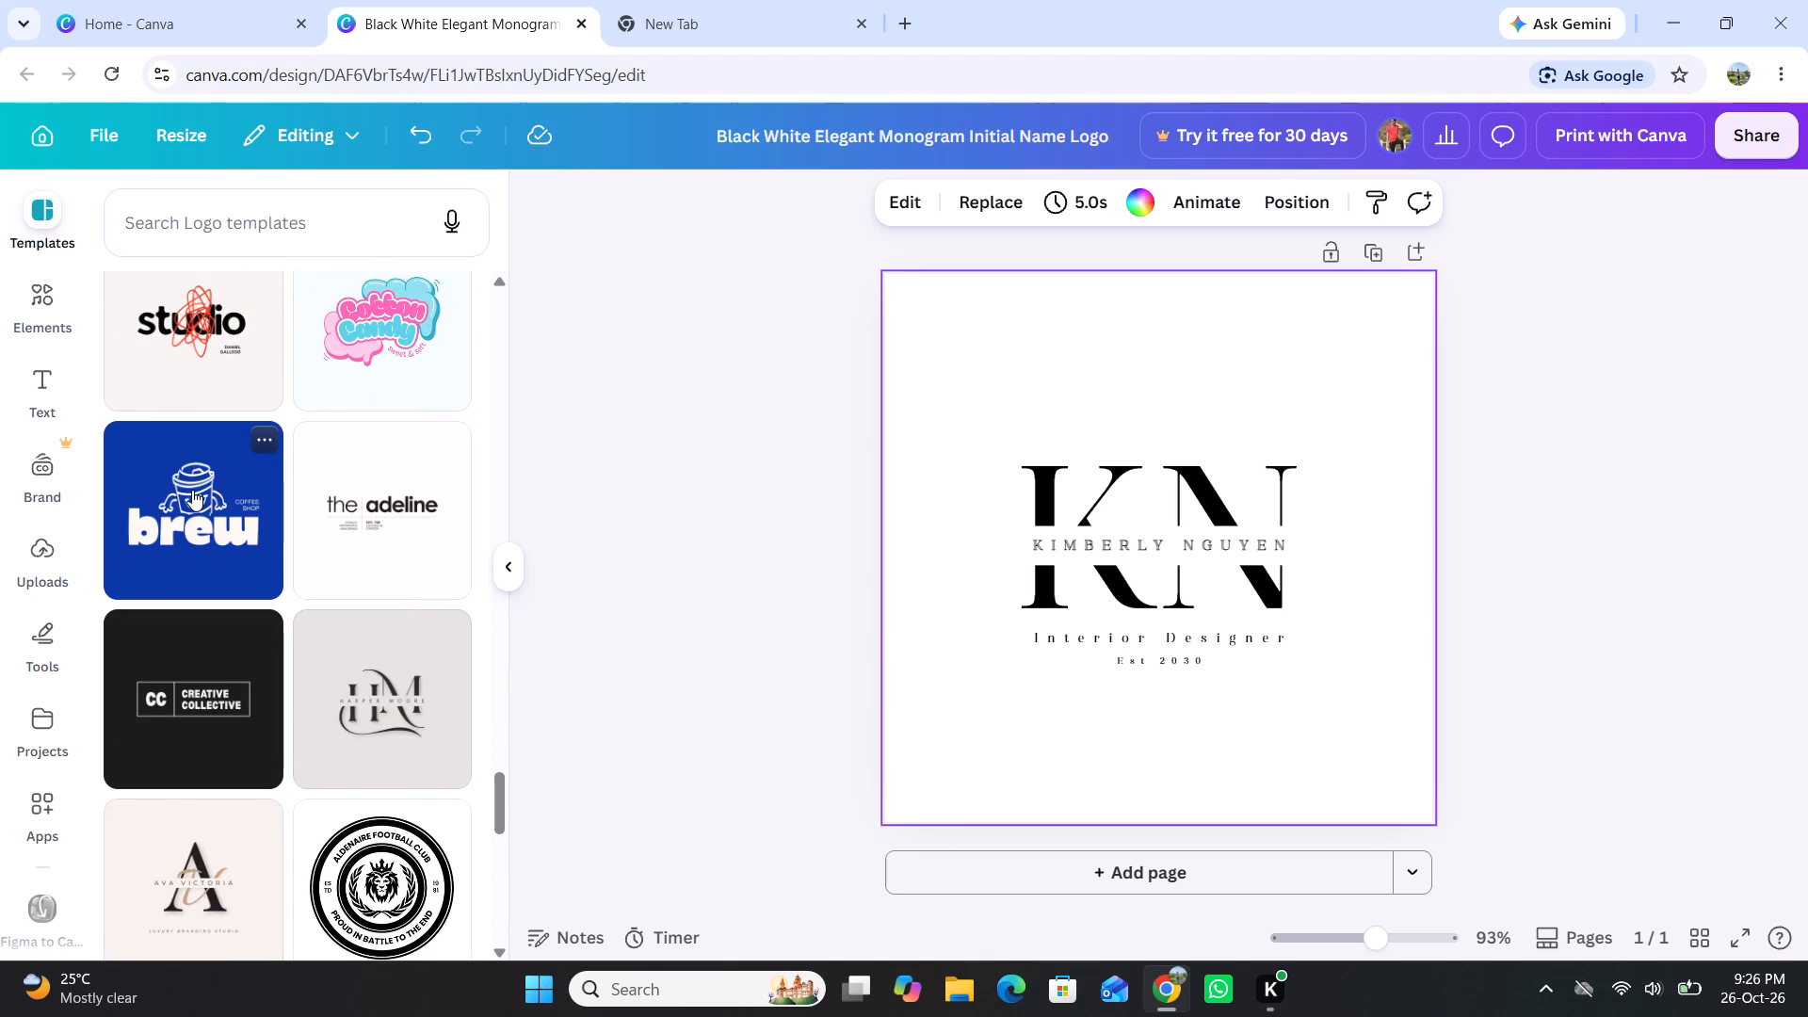
scroll(192, 490, "down", 3)
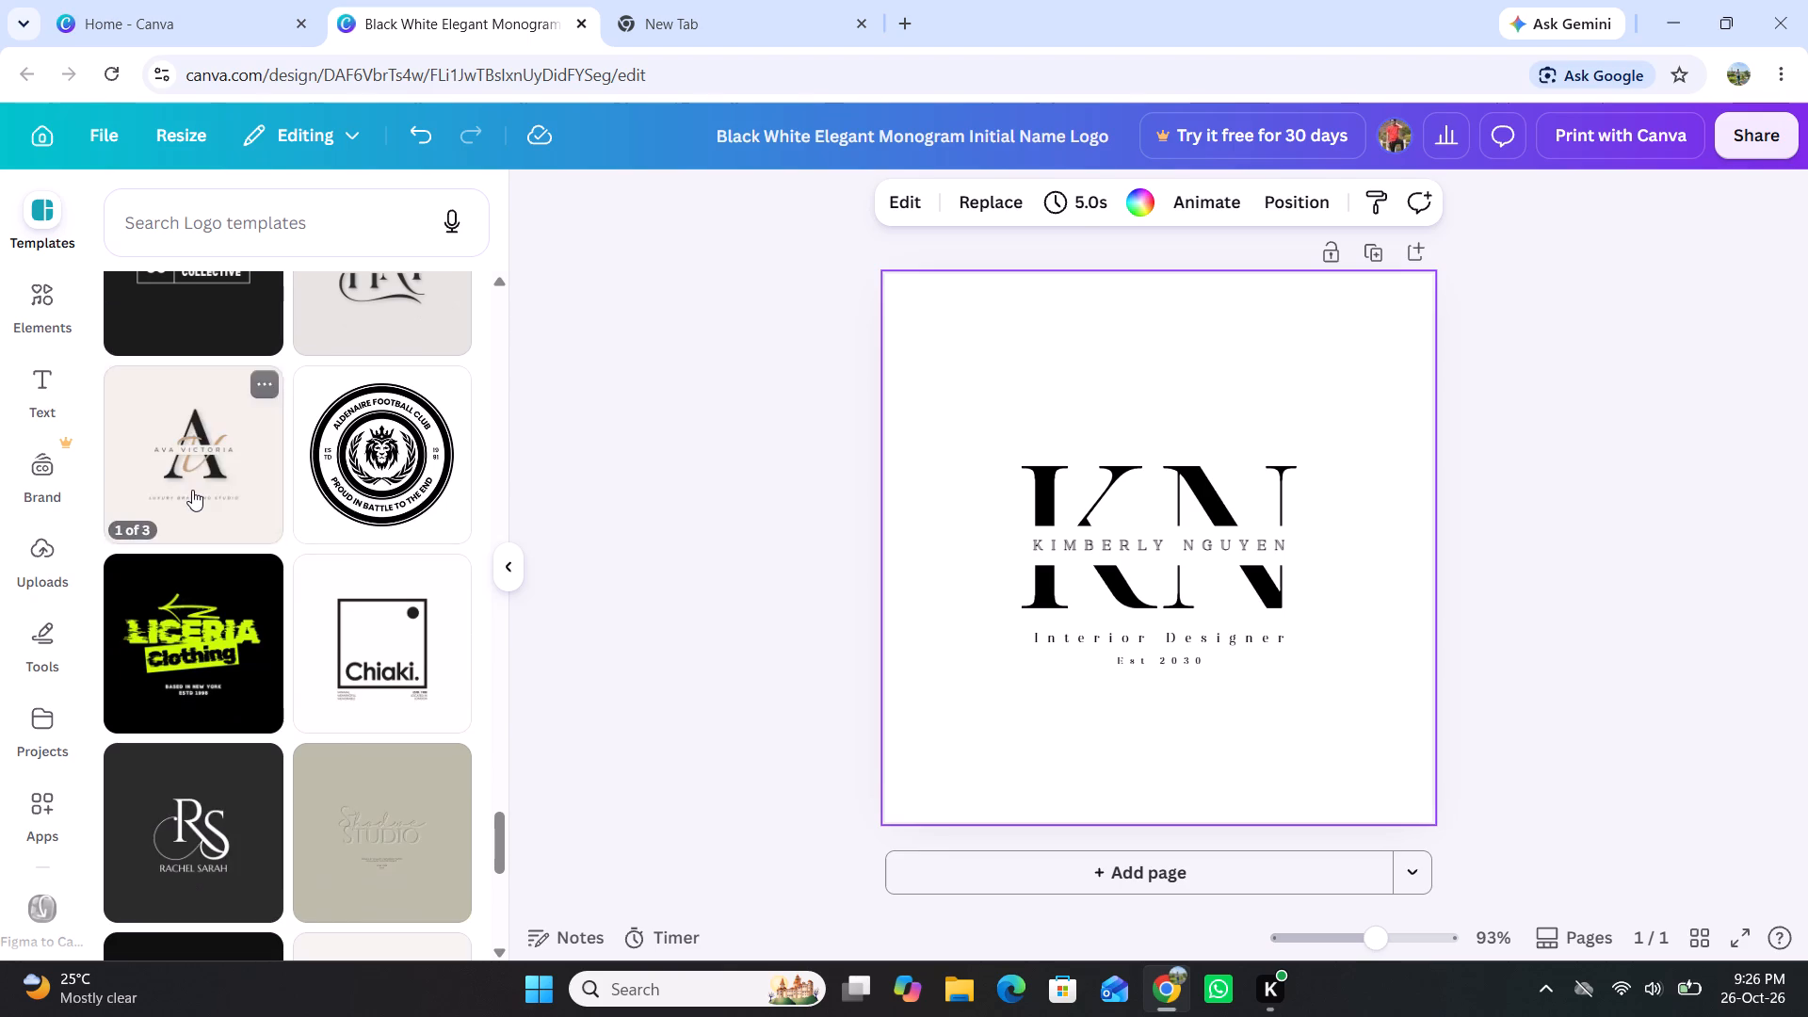
scroll(192, 490, "down", 2)
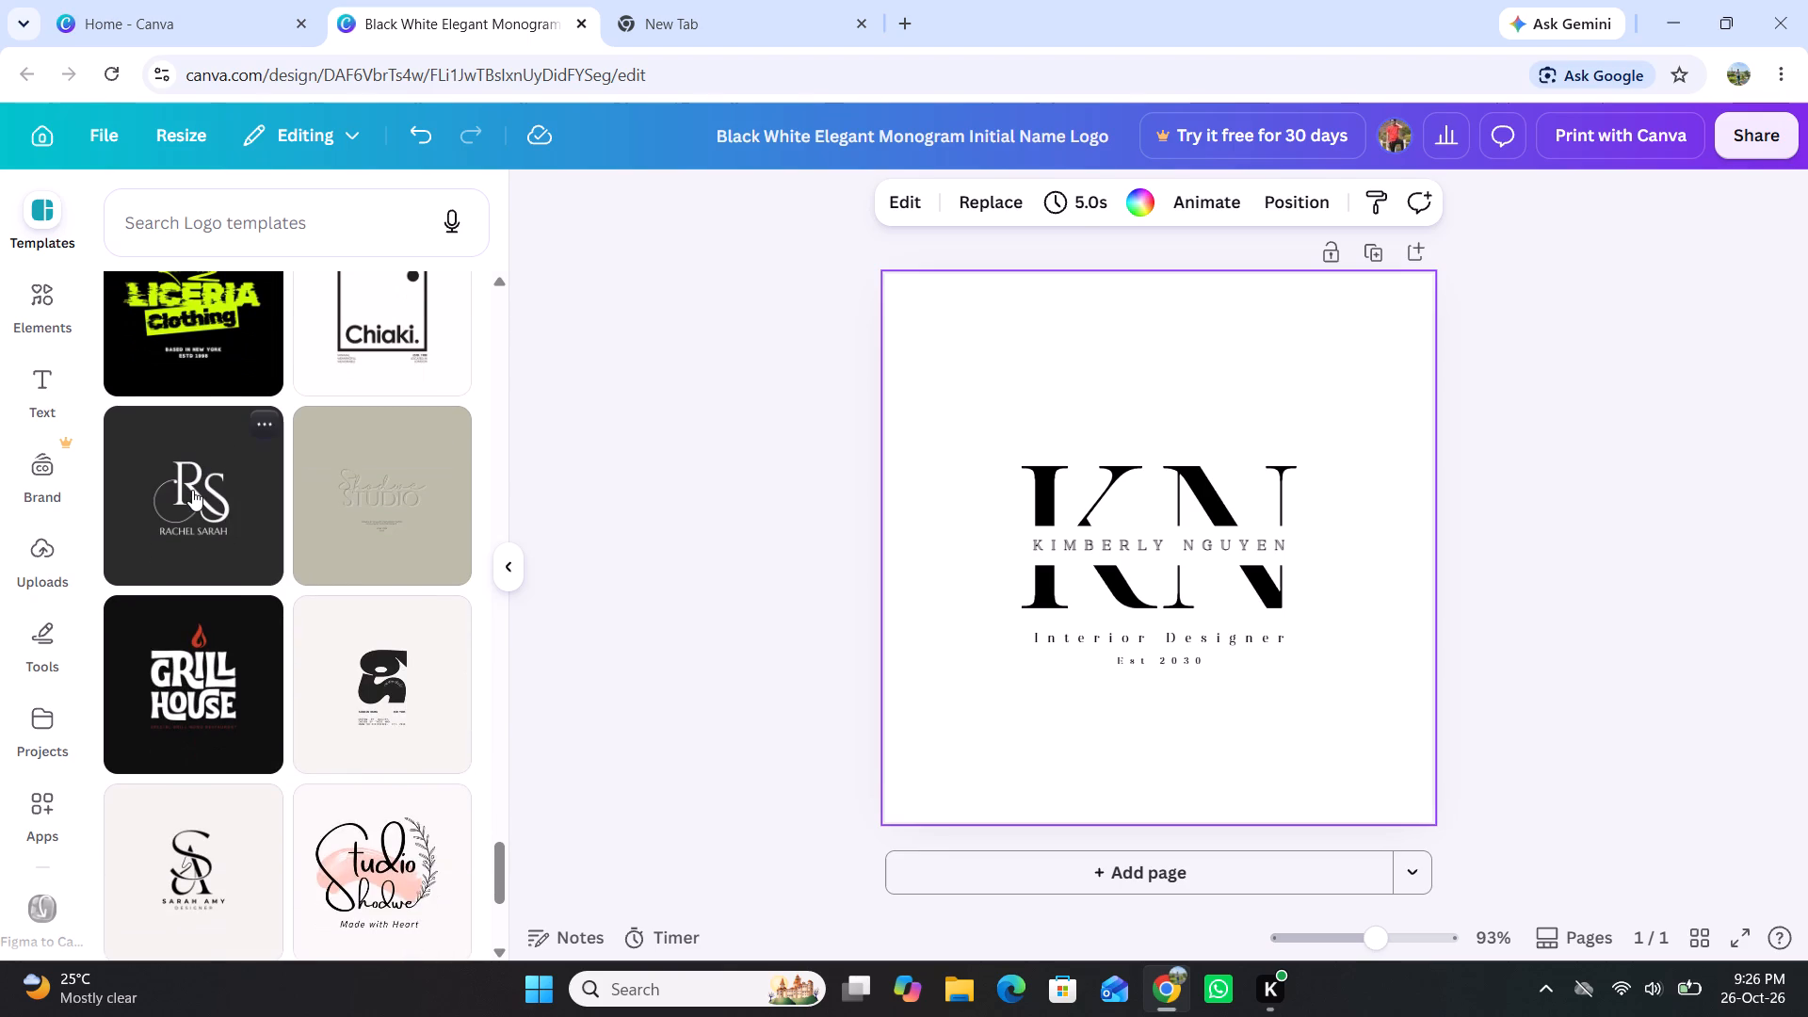
left_click(192, 490)
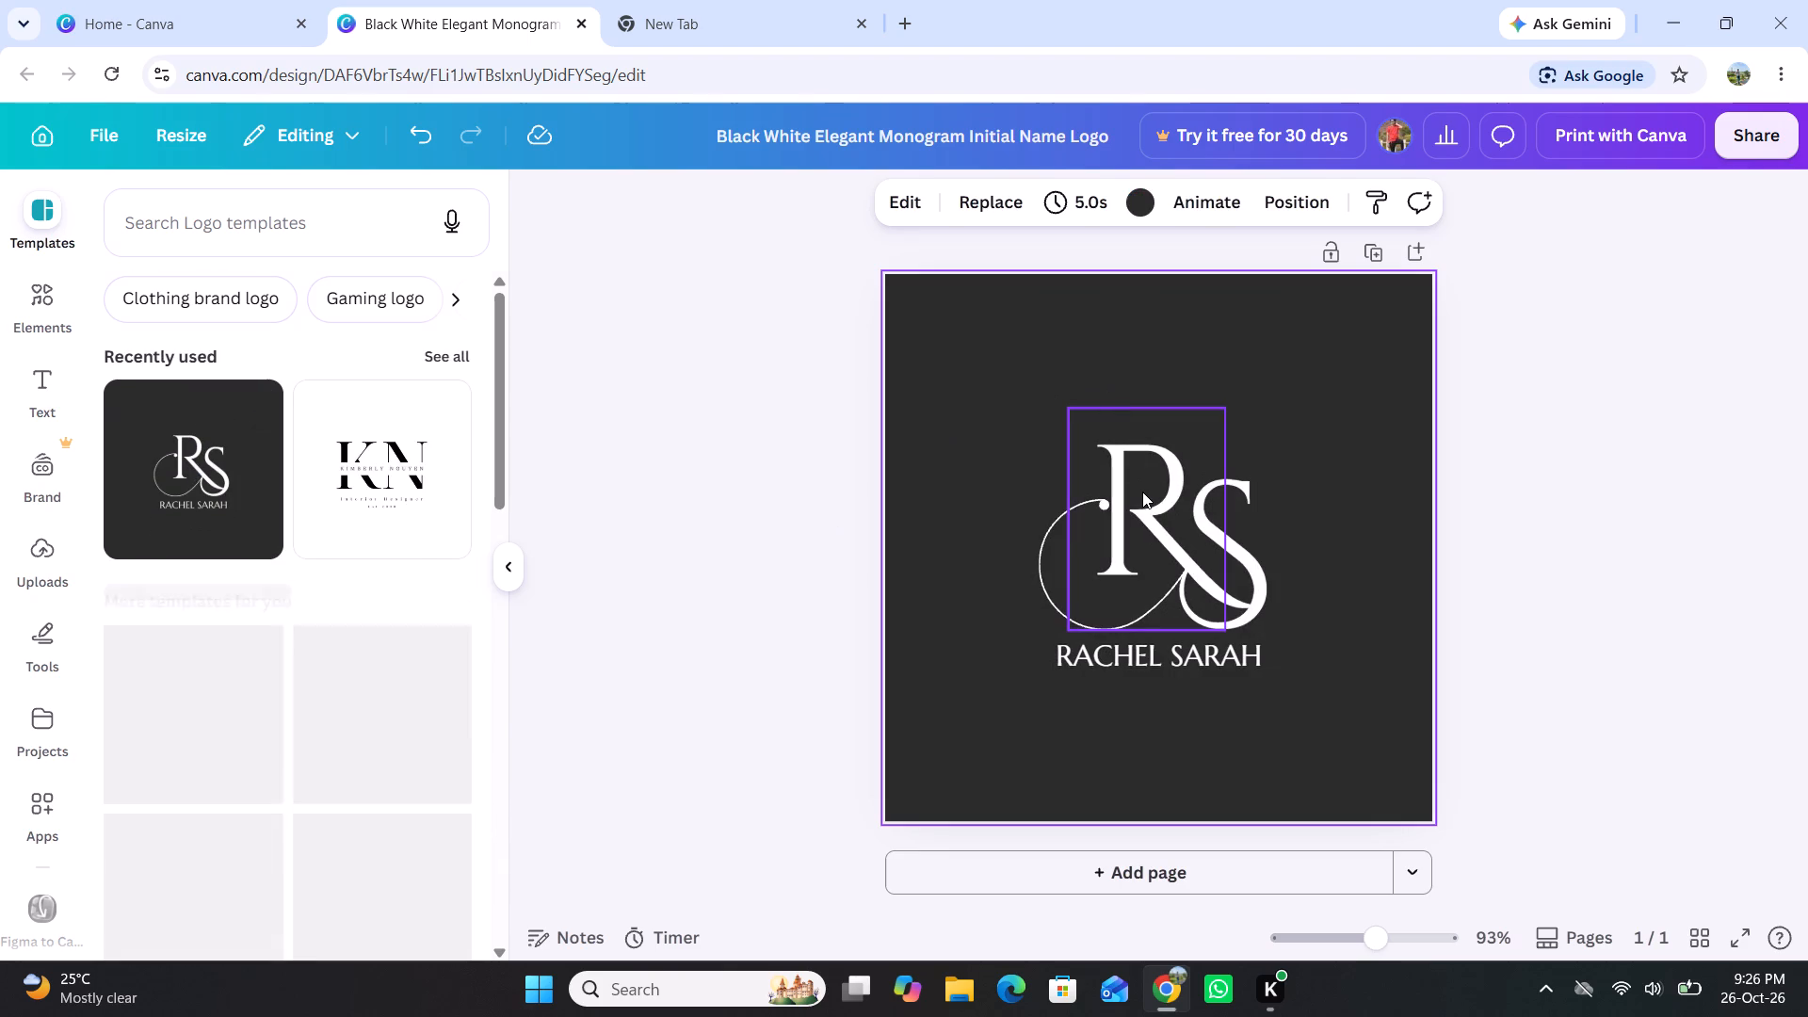
Replace the monogram's letters R and S with D and Z, then deselect the text.
left_click(1142, 492)
left_click(1142, 492)
key("d")
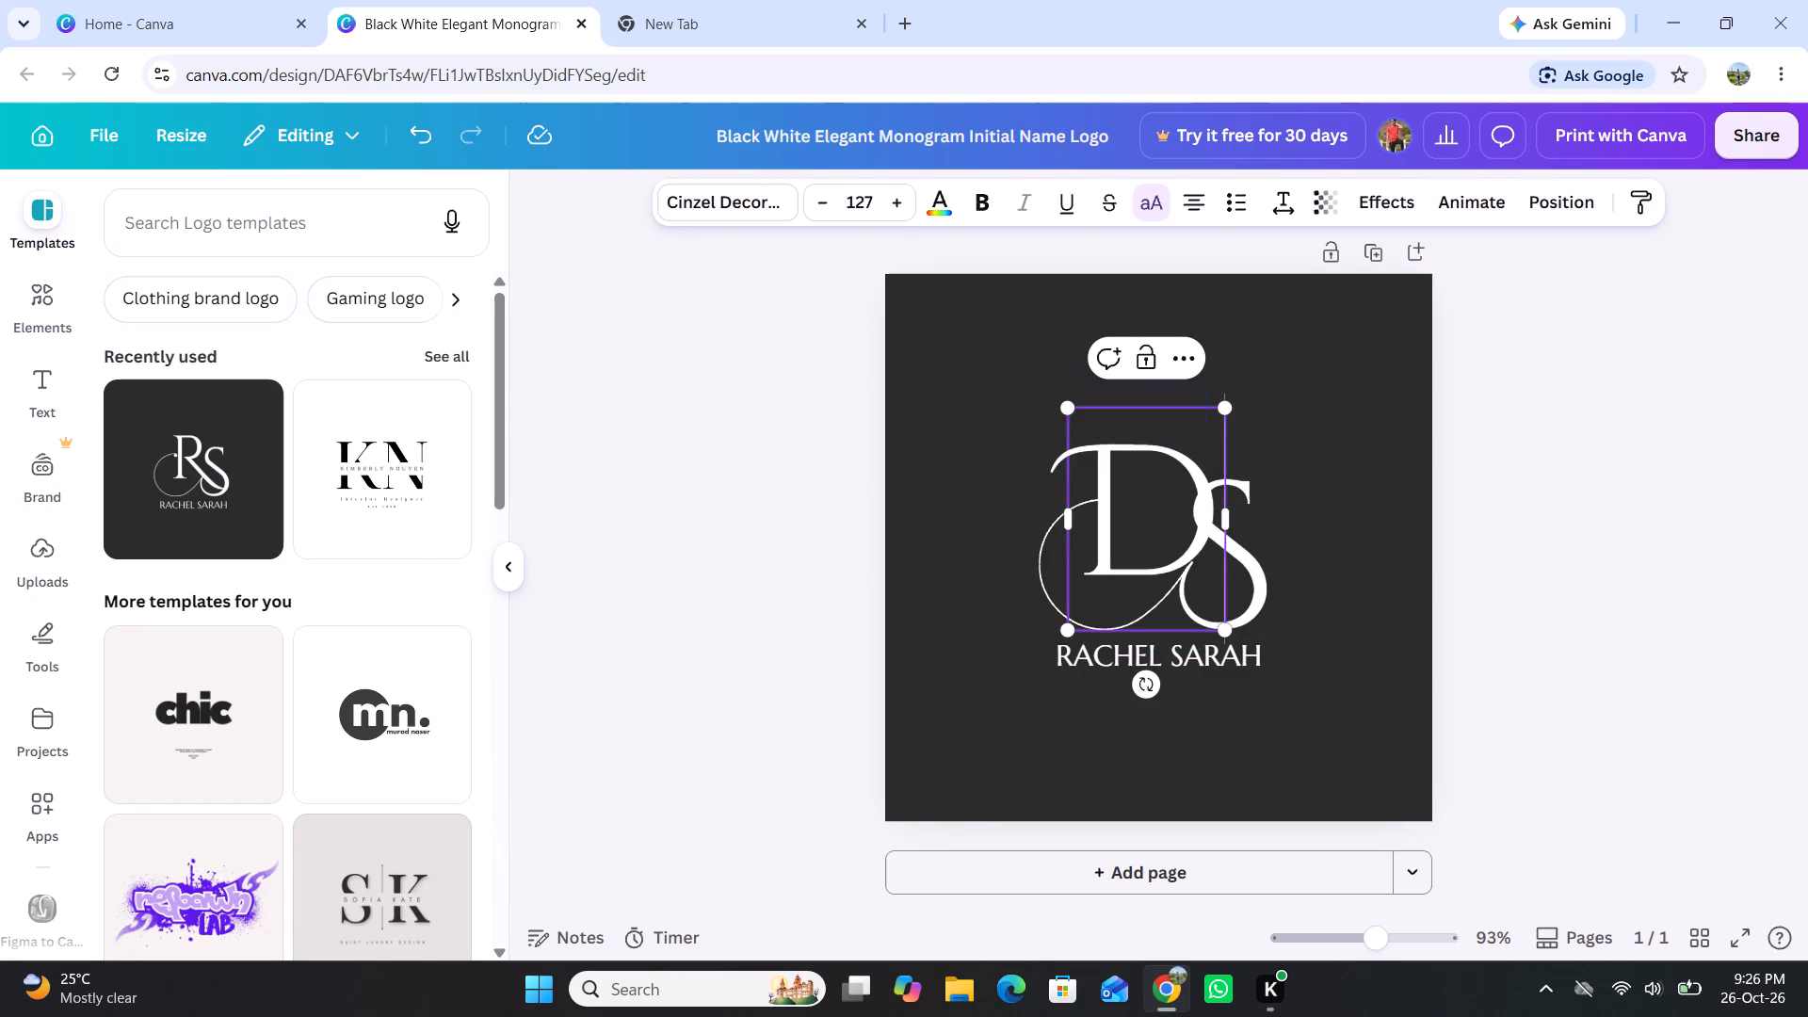
double_click(1264, 562)
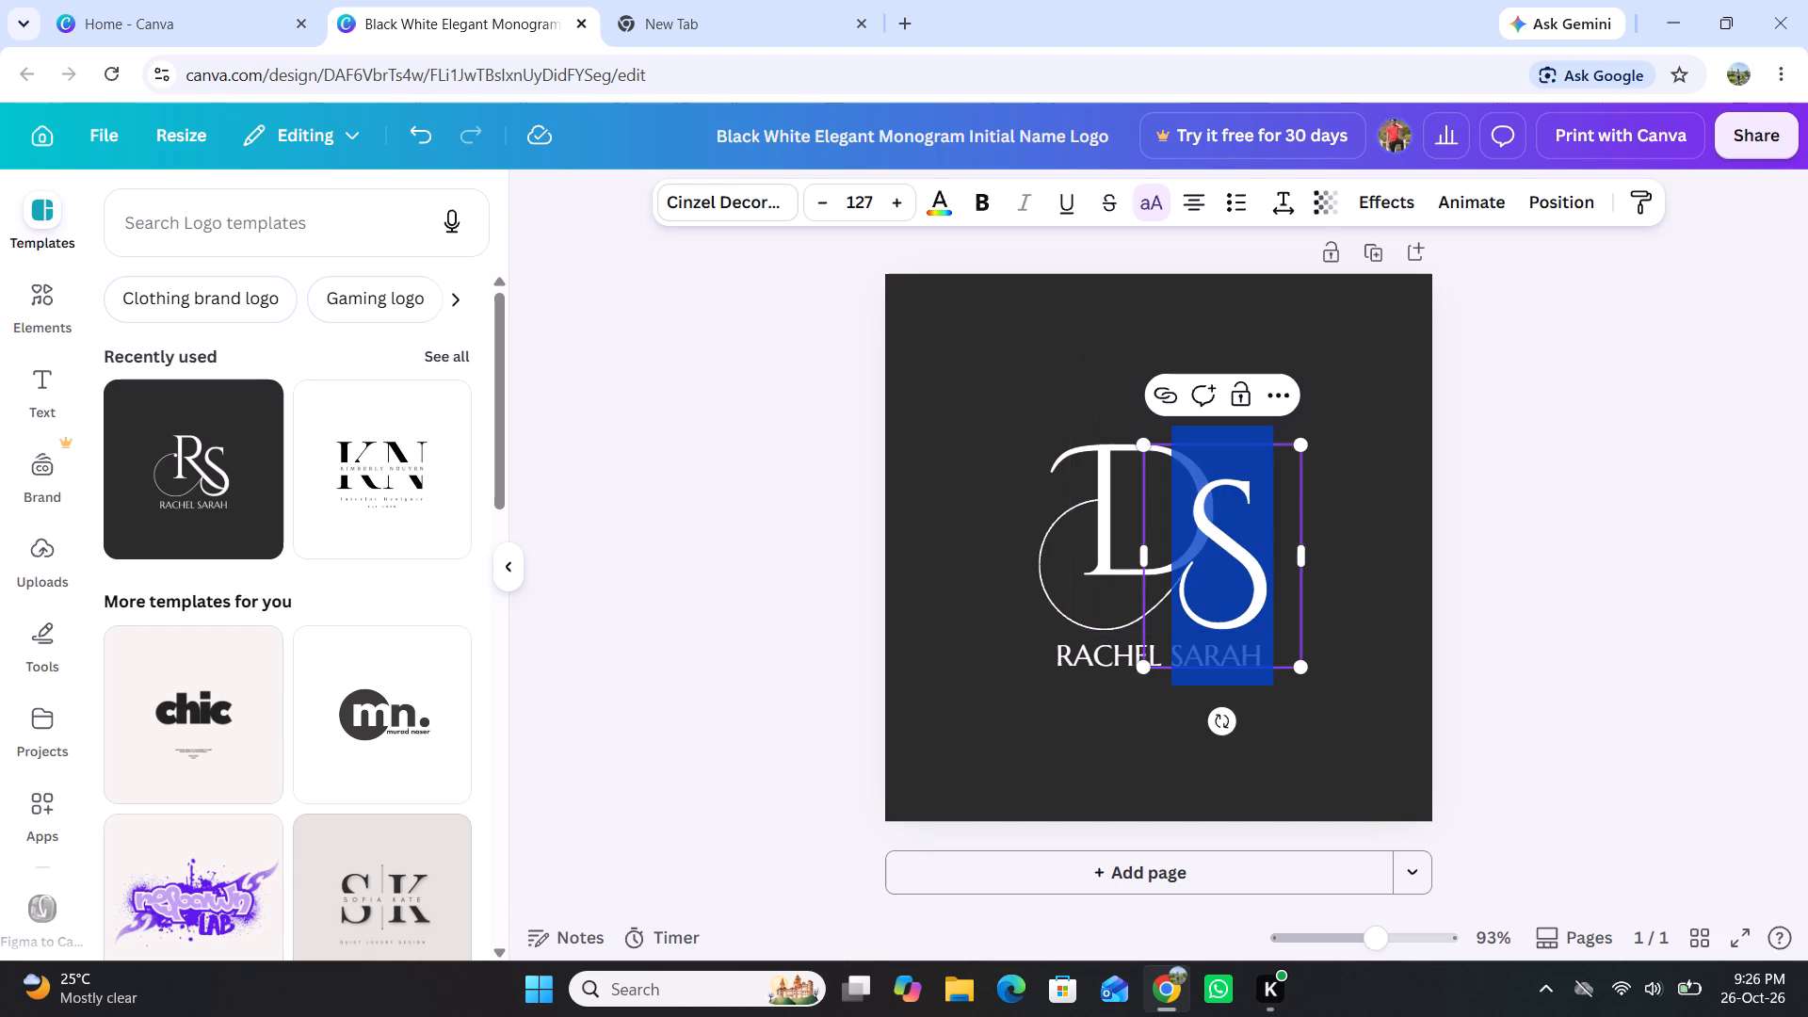
key("z")
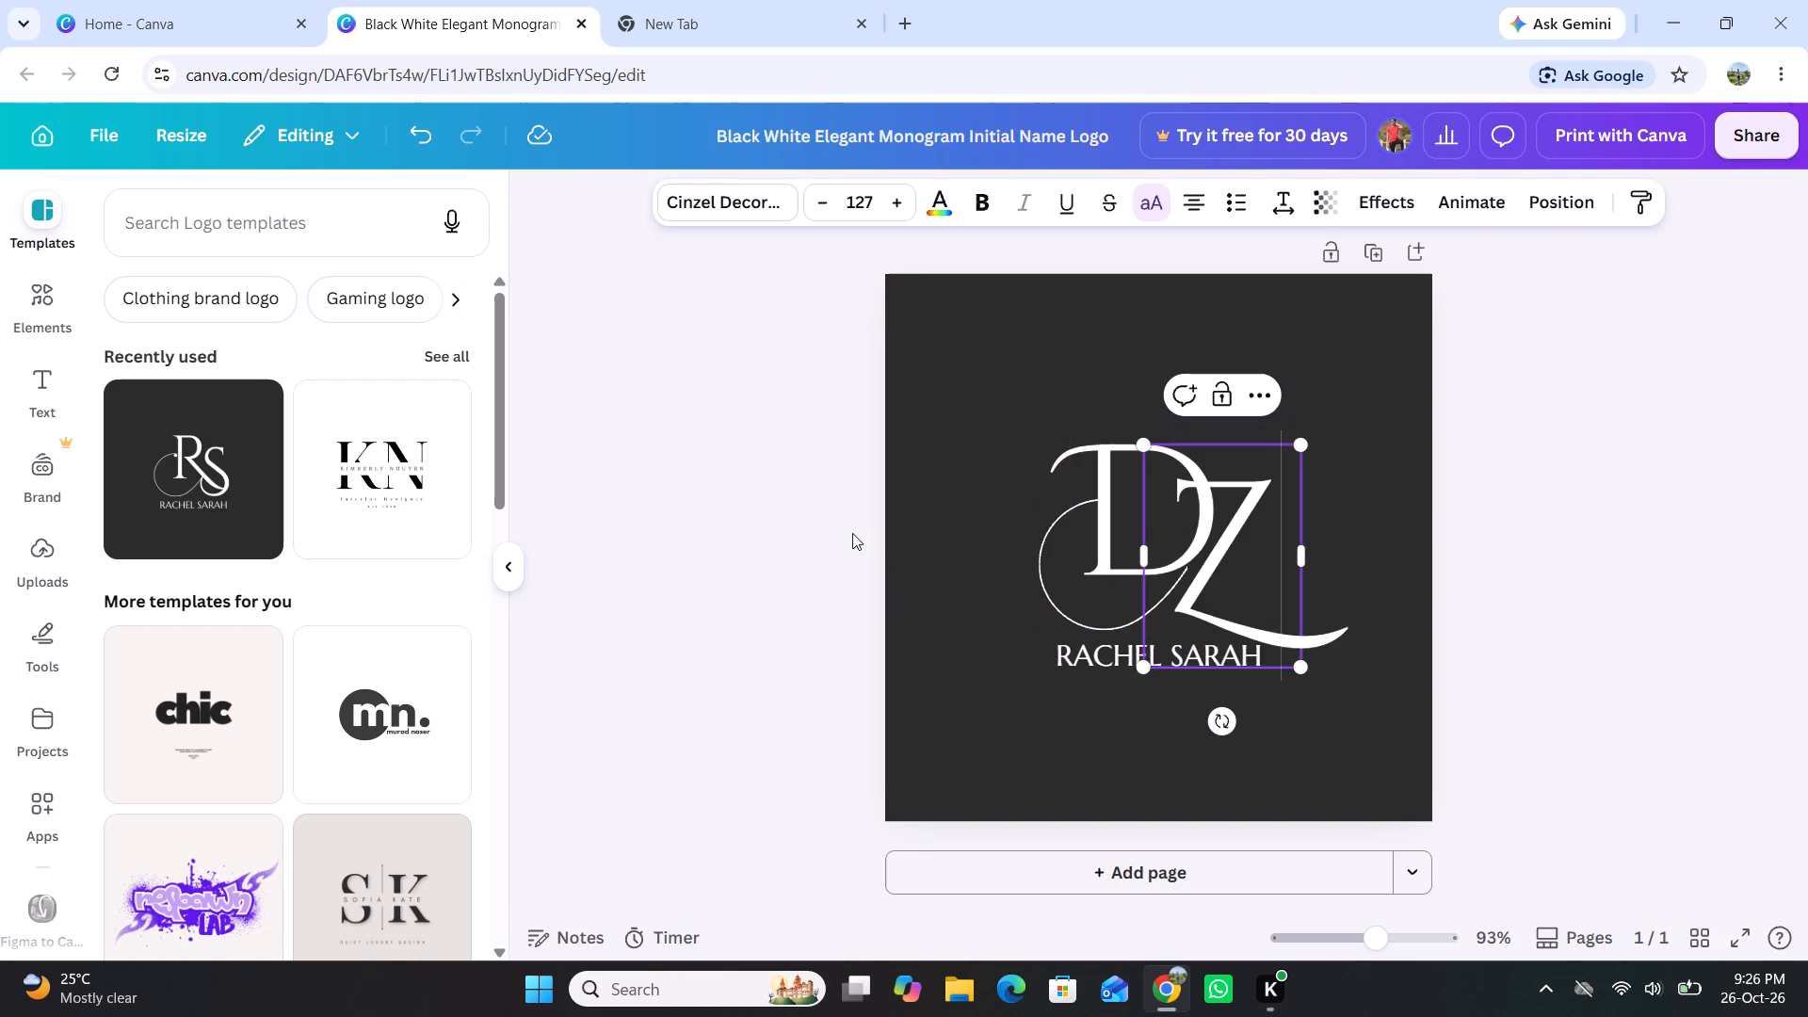
left_click(708, 502)
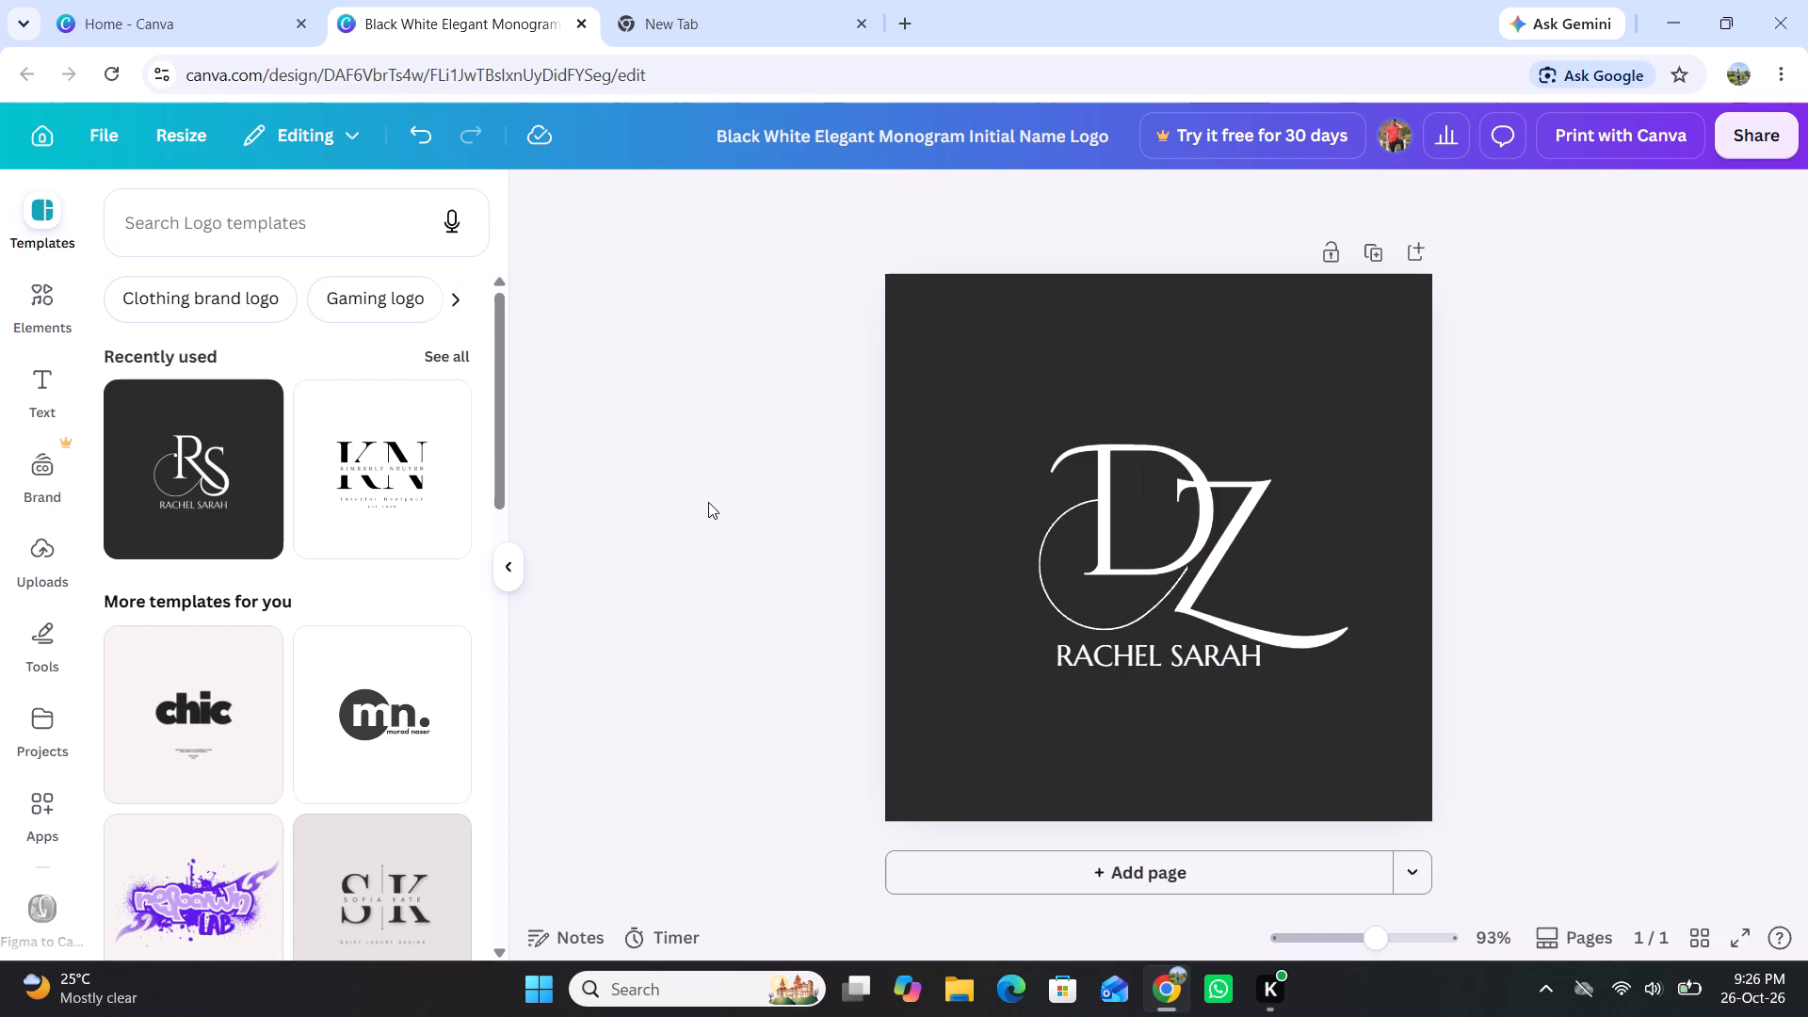
Replace the name line below the monogram with DRONE ZONE and deselect it.
double_click(1116, 668)
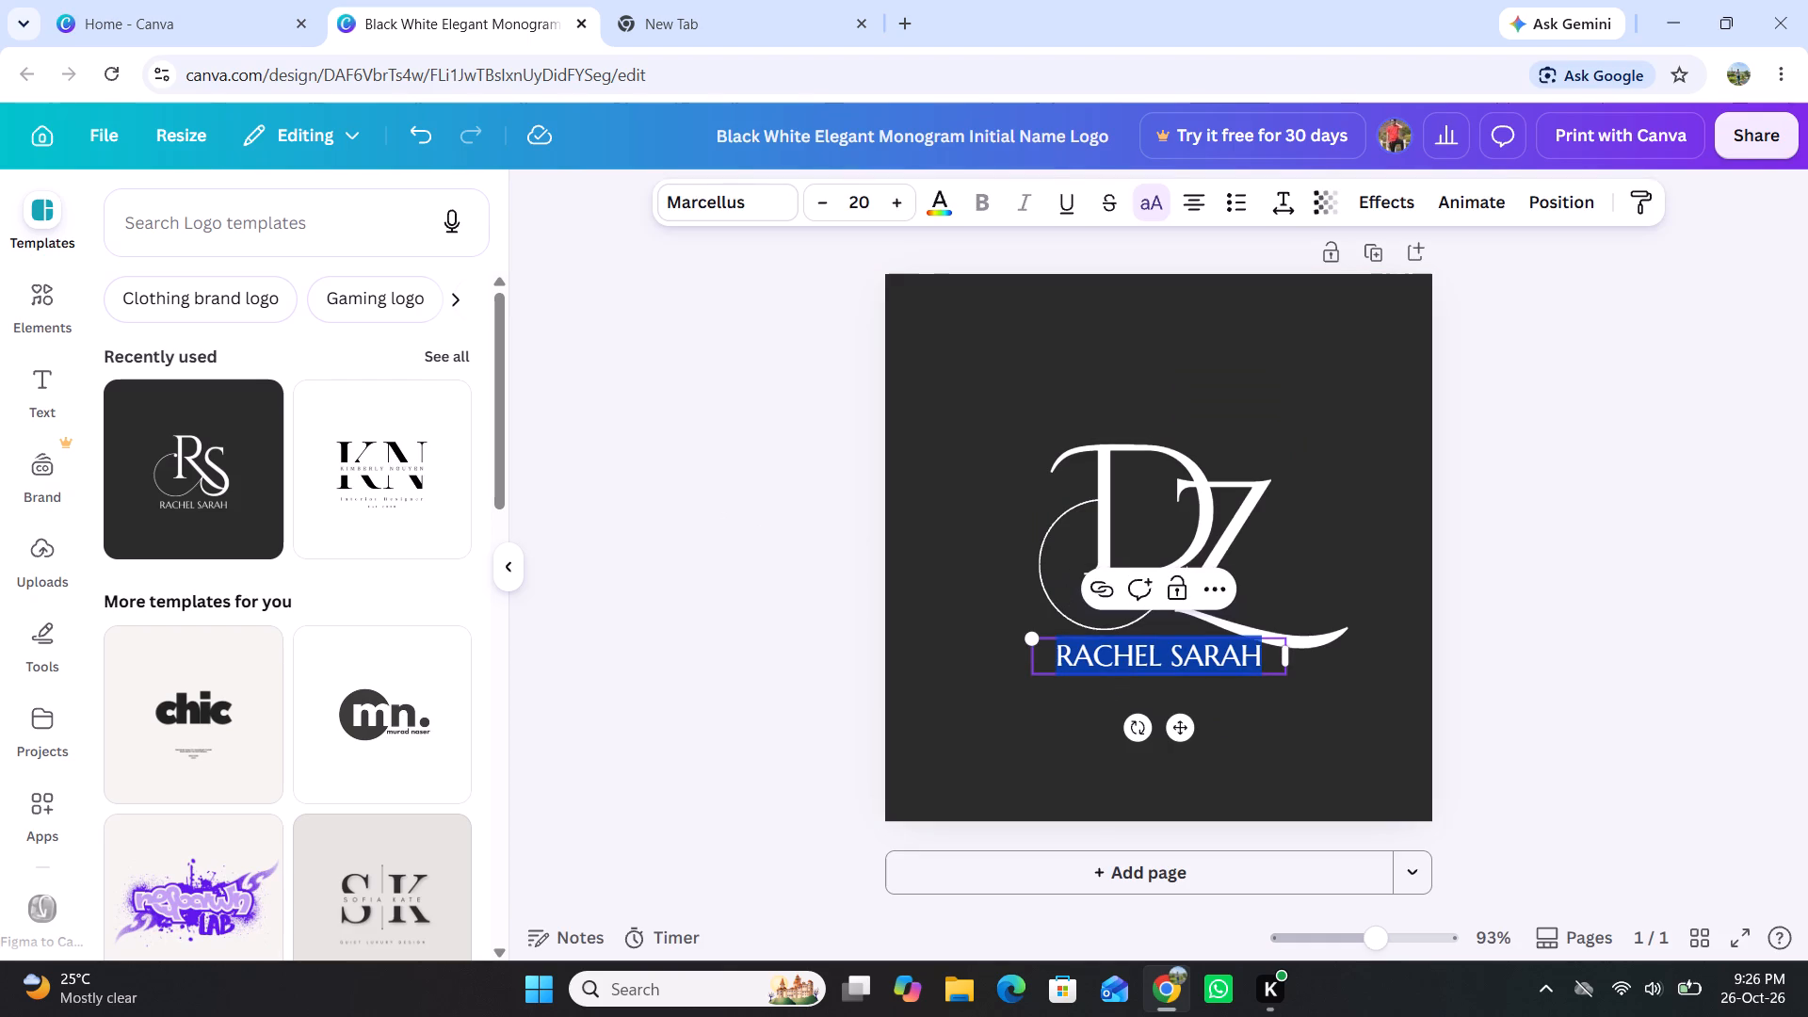
key("d")
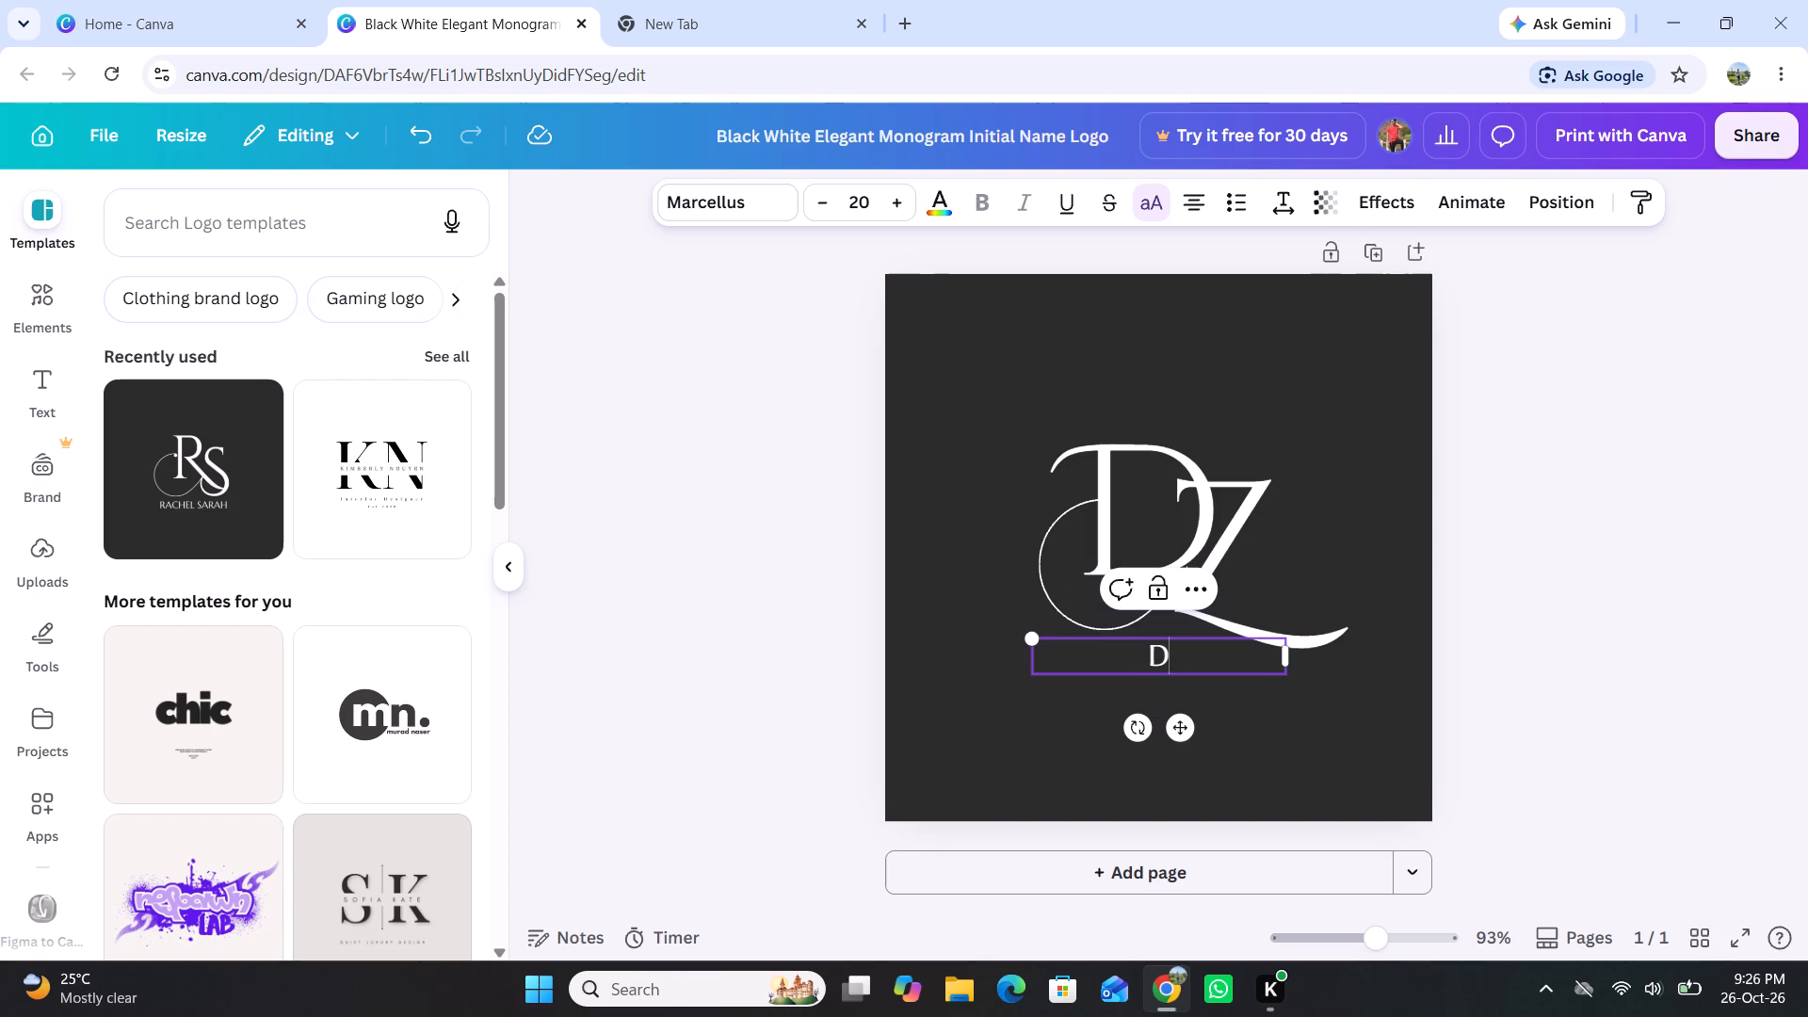
key("r")
type("one")
key("space")
type("z")
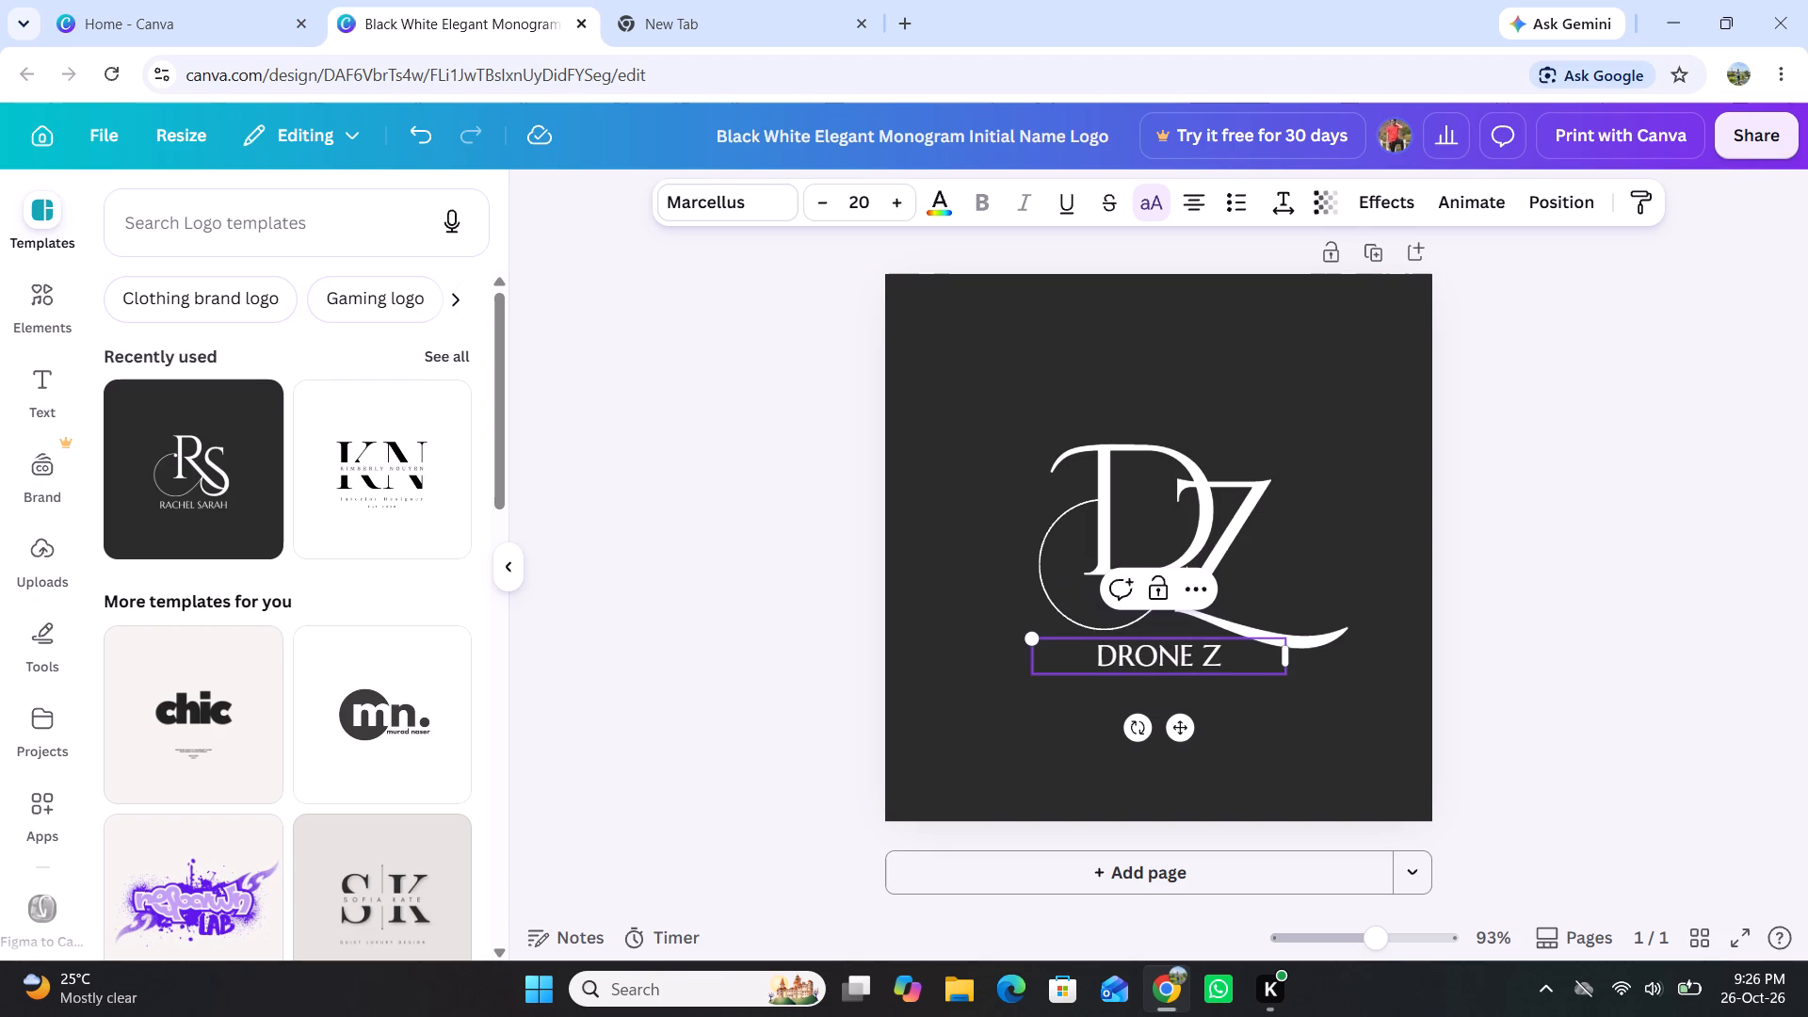
key("i")
key("BackSpace")
type("one")
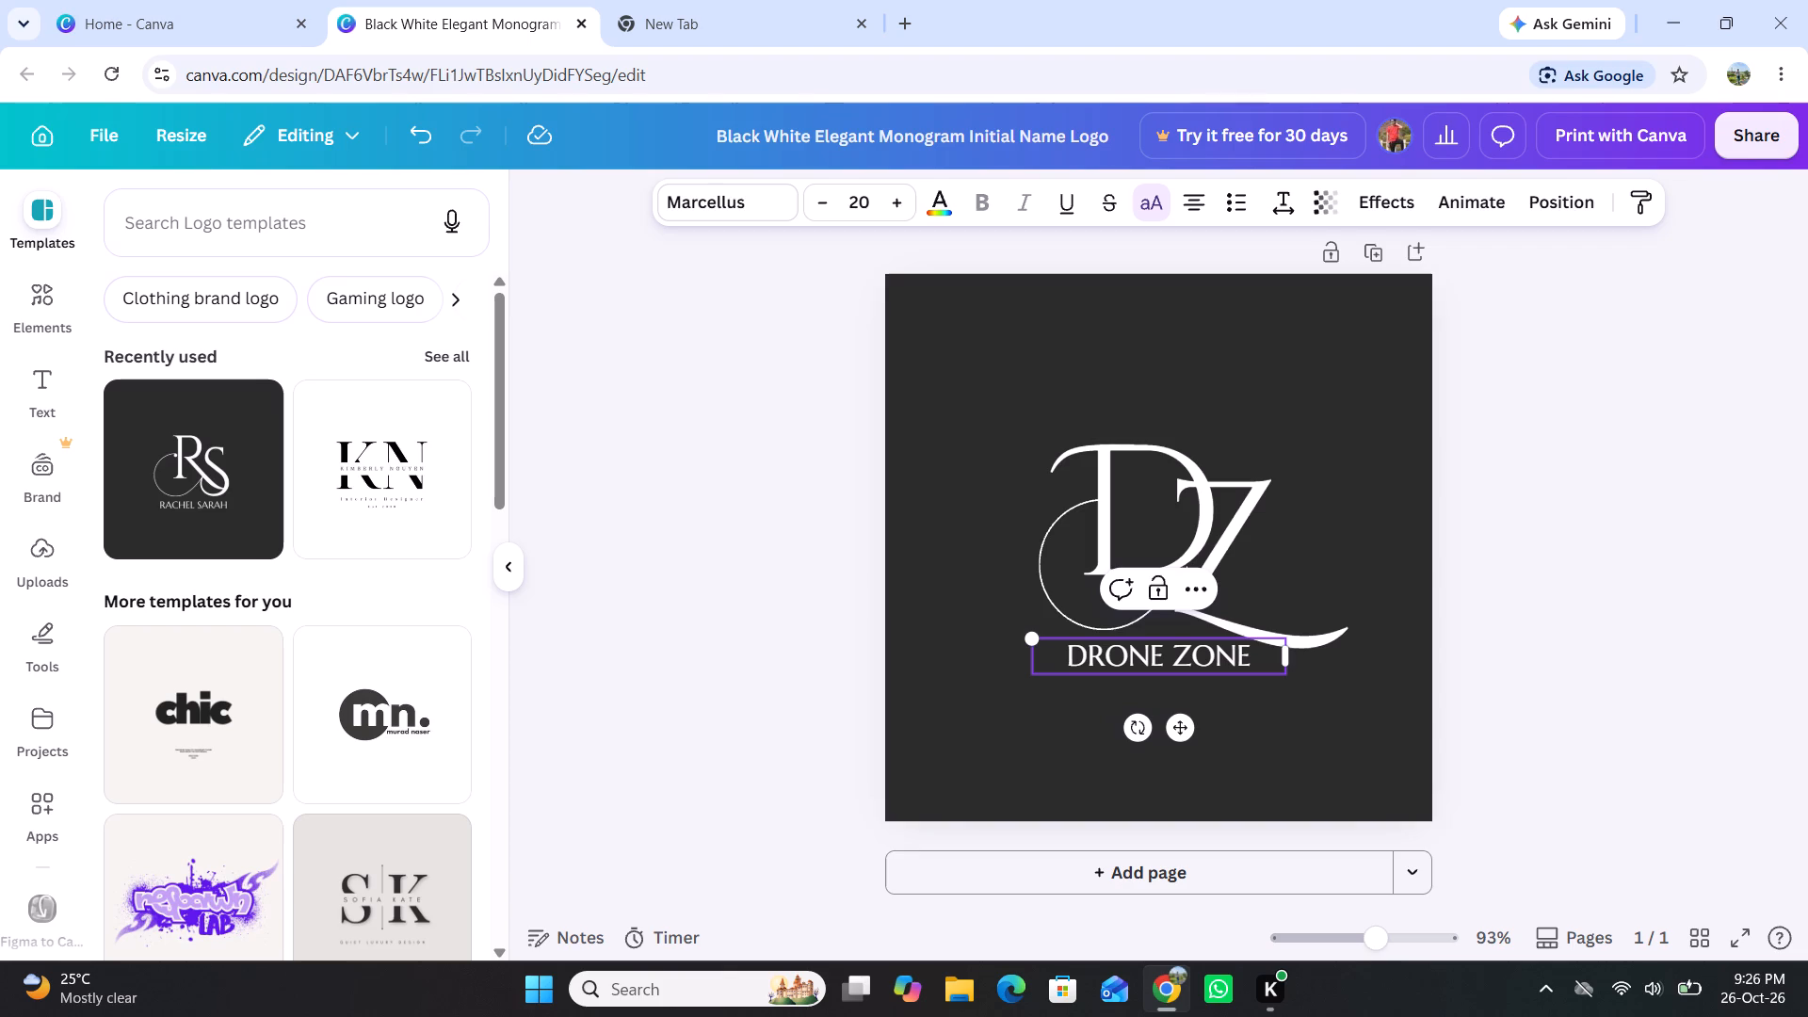
left_click(727, 476)
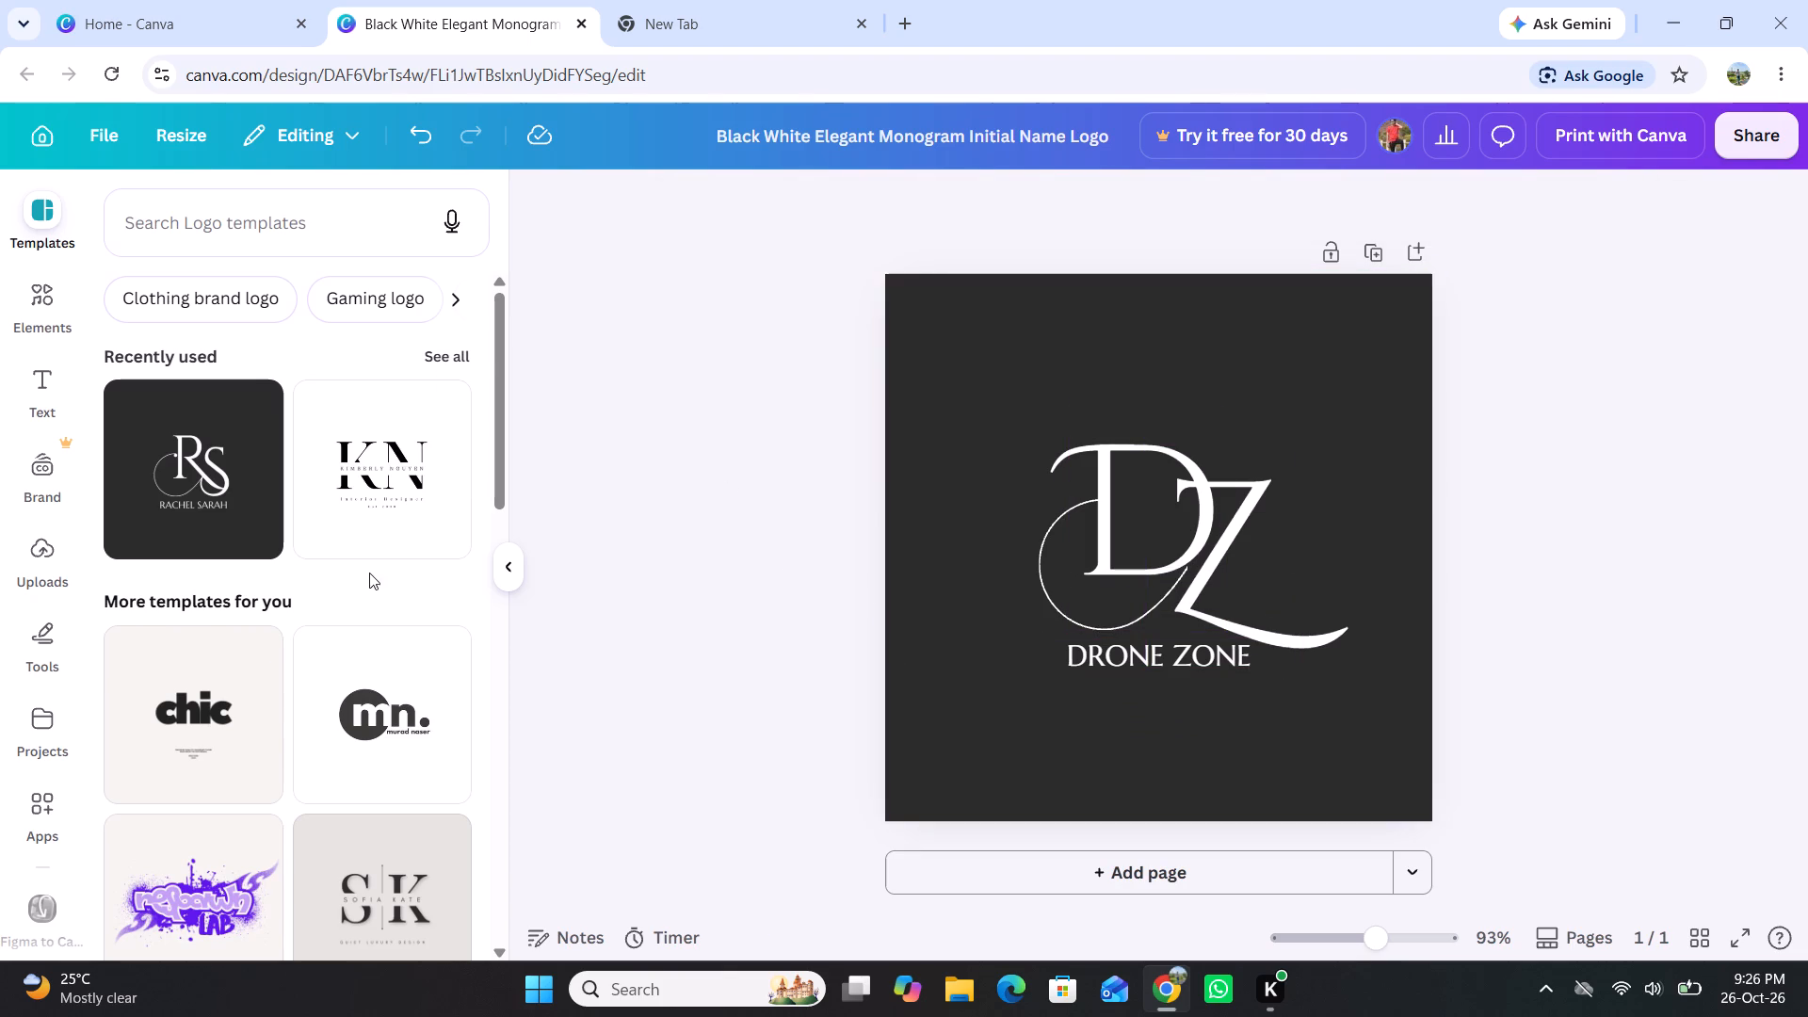
Browse the suggested logo templates for further designs to compare with the dark DZ logo.
scroll(369, 573, "down", 5)
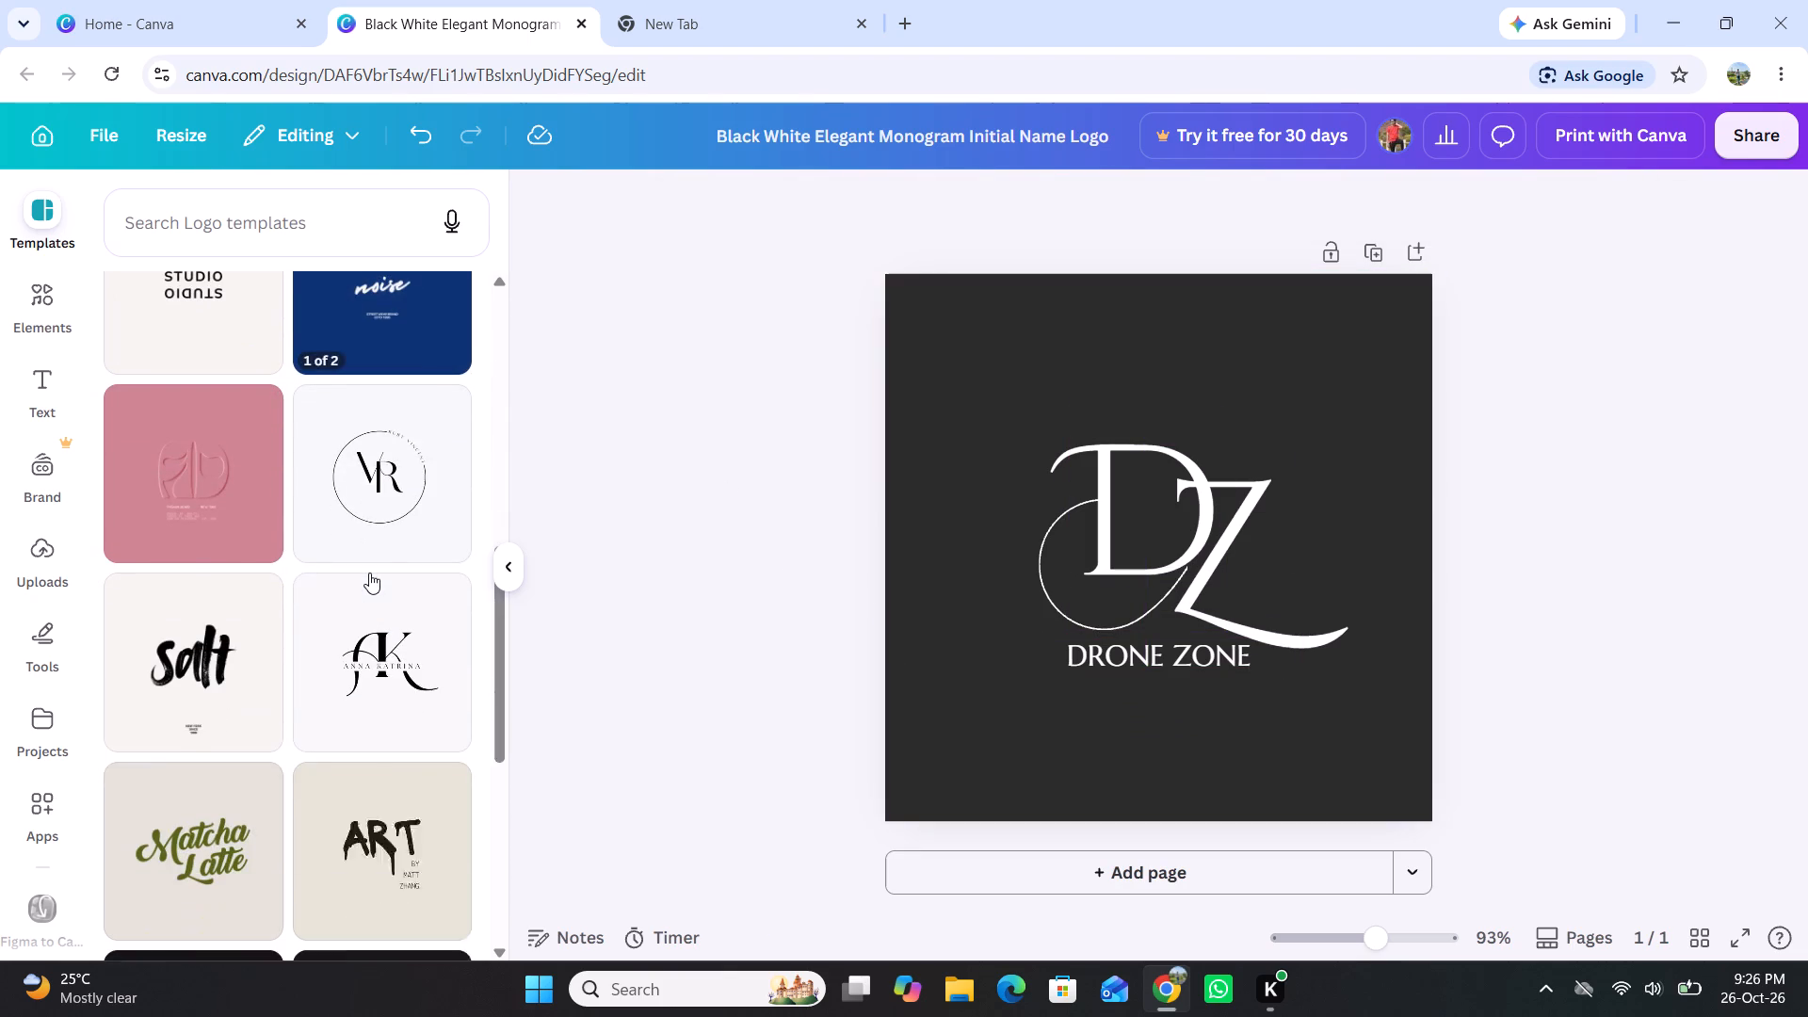
scroll(369, 573, "down", 5)
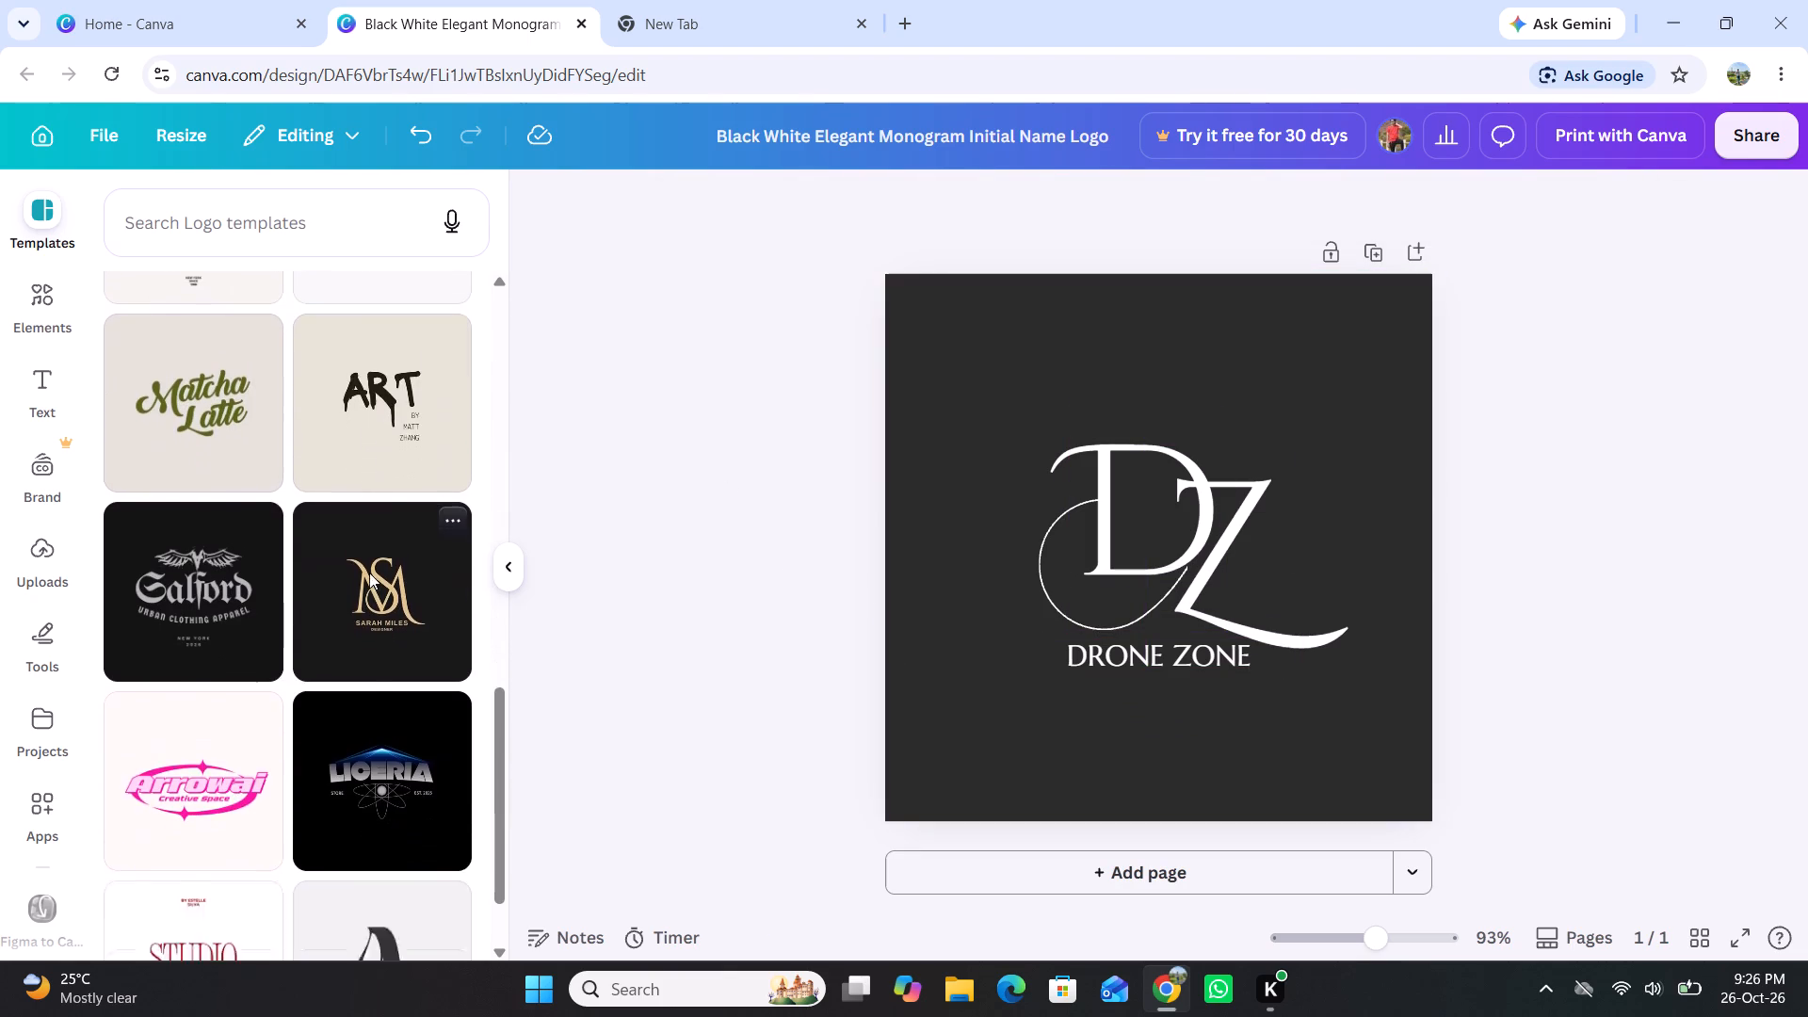
scroll(369, 573, "down", 3)
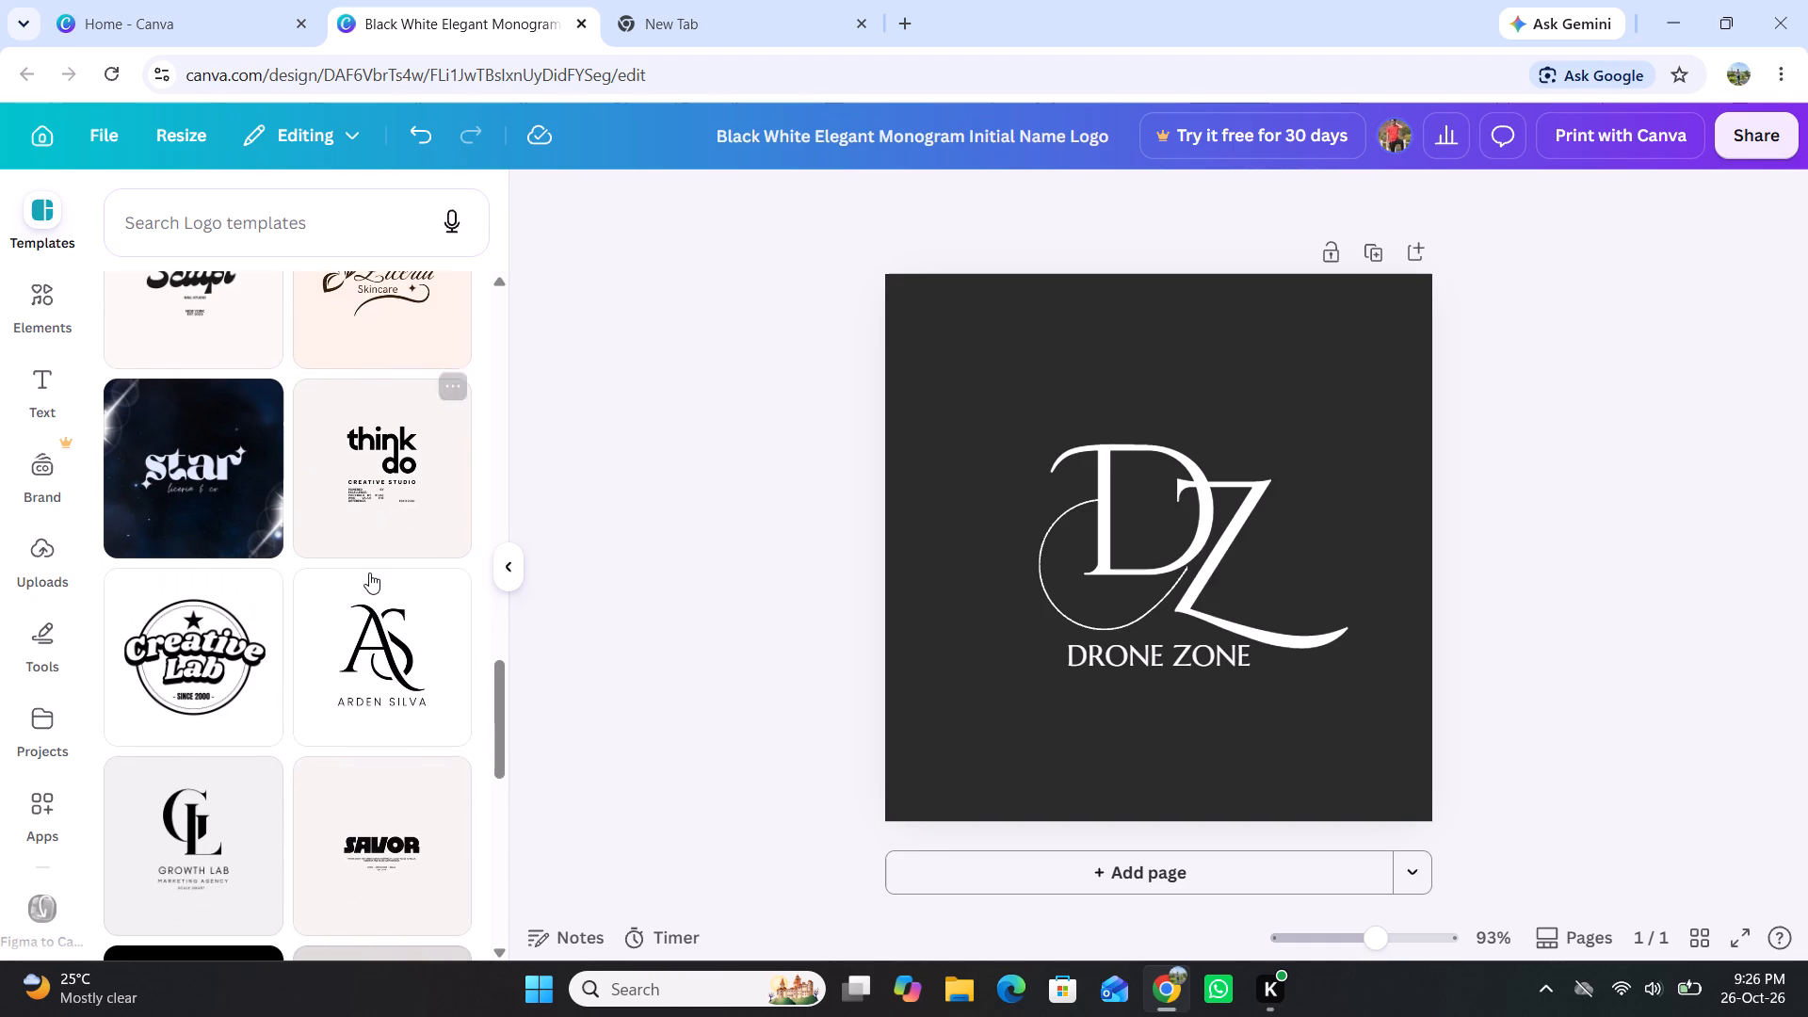
scroll(369, 573, "down", 2)
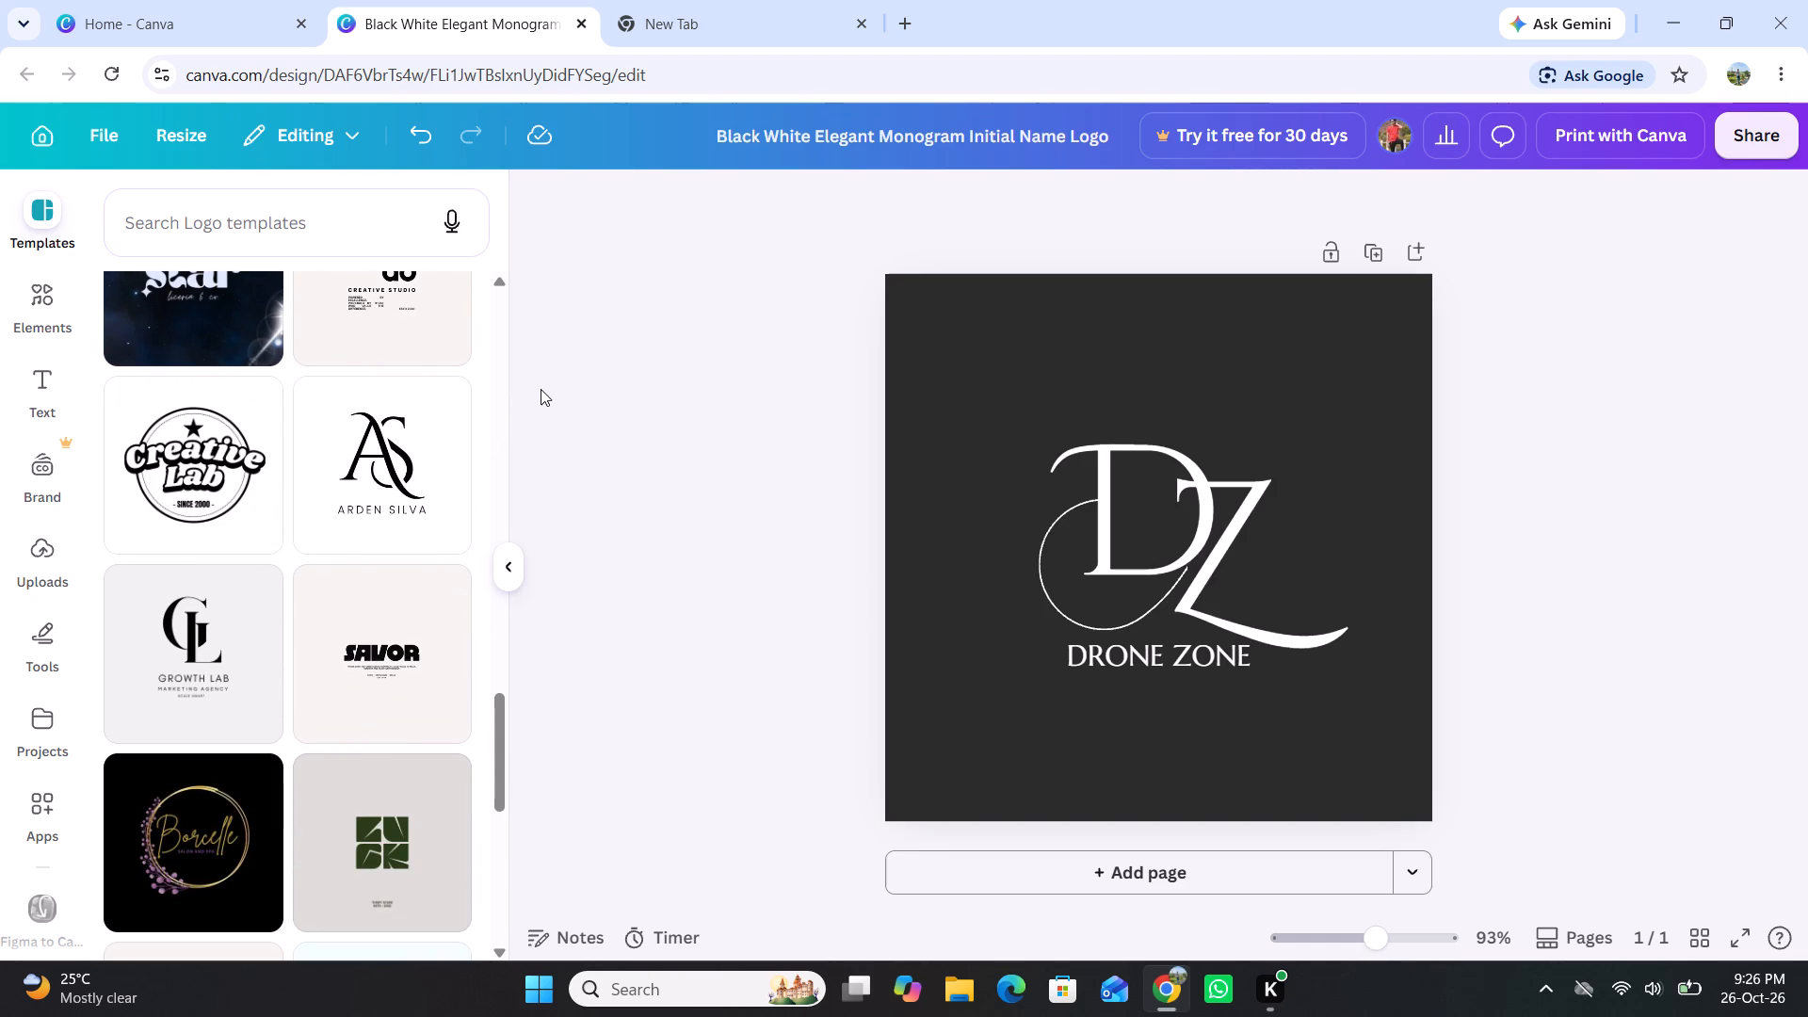
scroll(543, 388, "down", 1)
Add a new text box to the dark DZ logo reading CINEMATOGRAPHY.
scroll(543, 388, "down", 1)
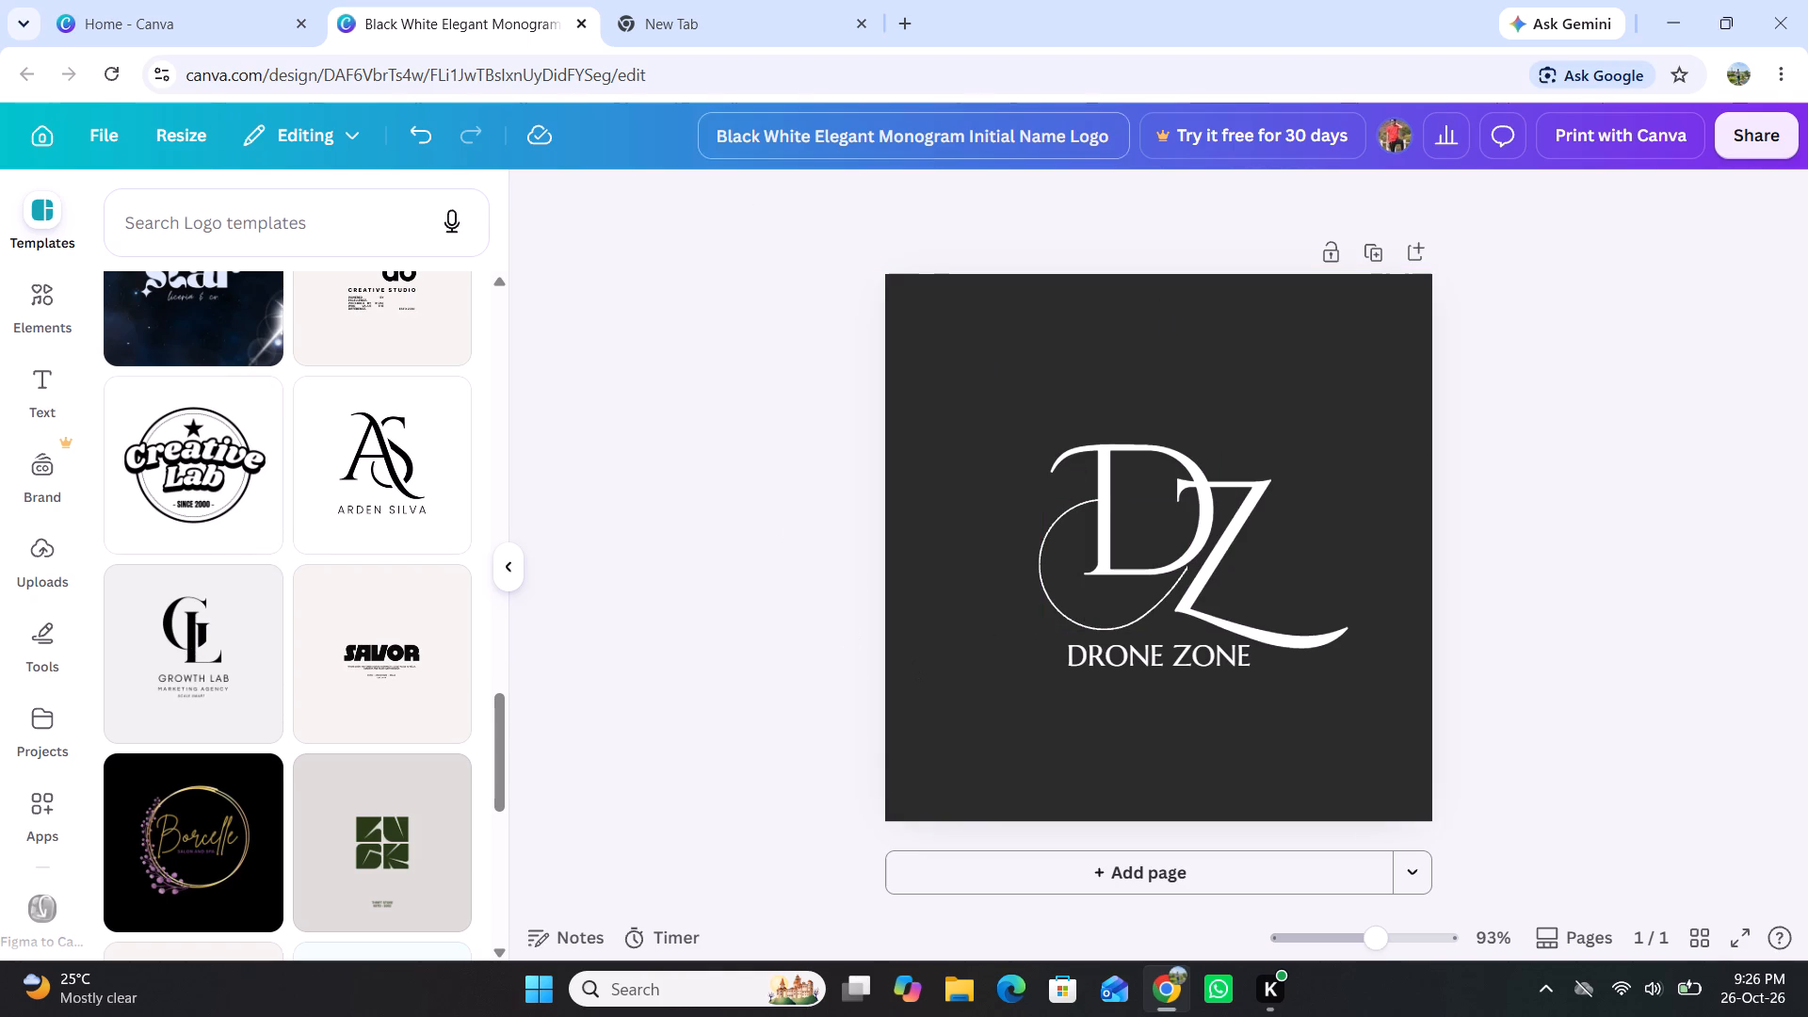
left_click(39, 395)
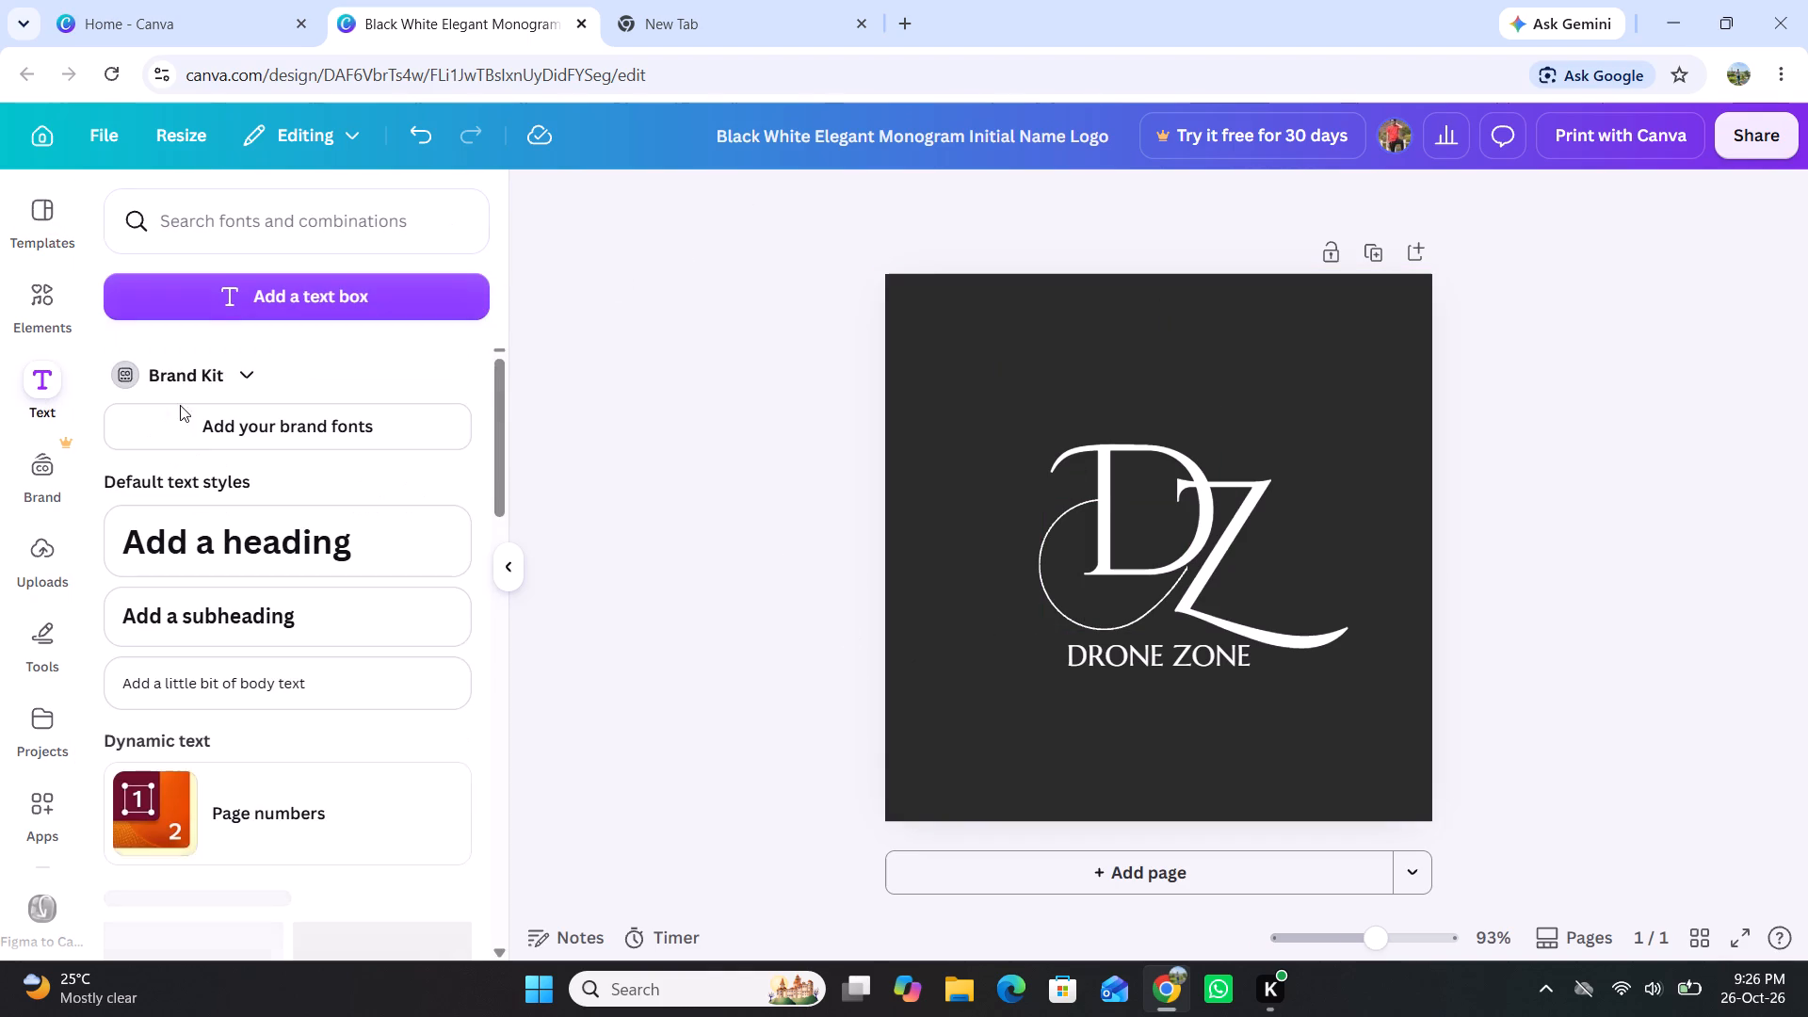
left_click(278, 282)
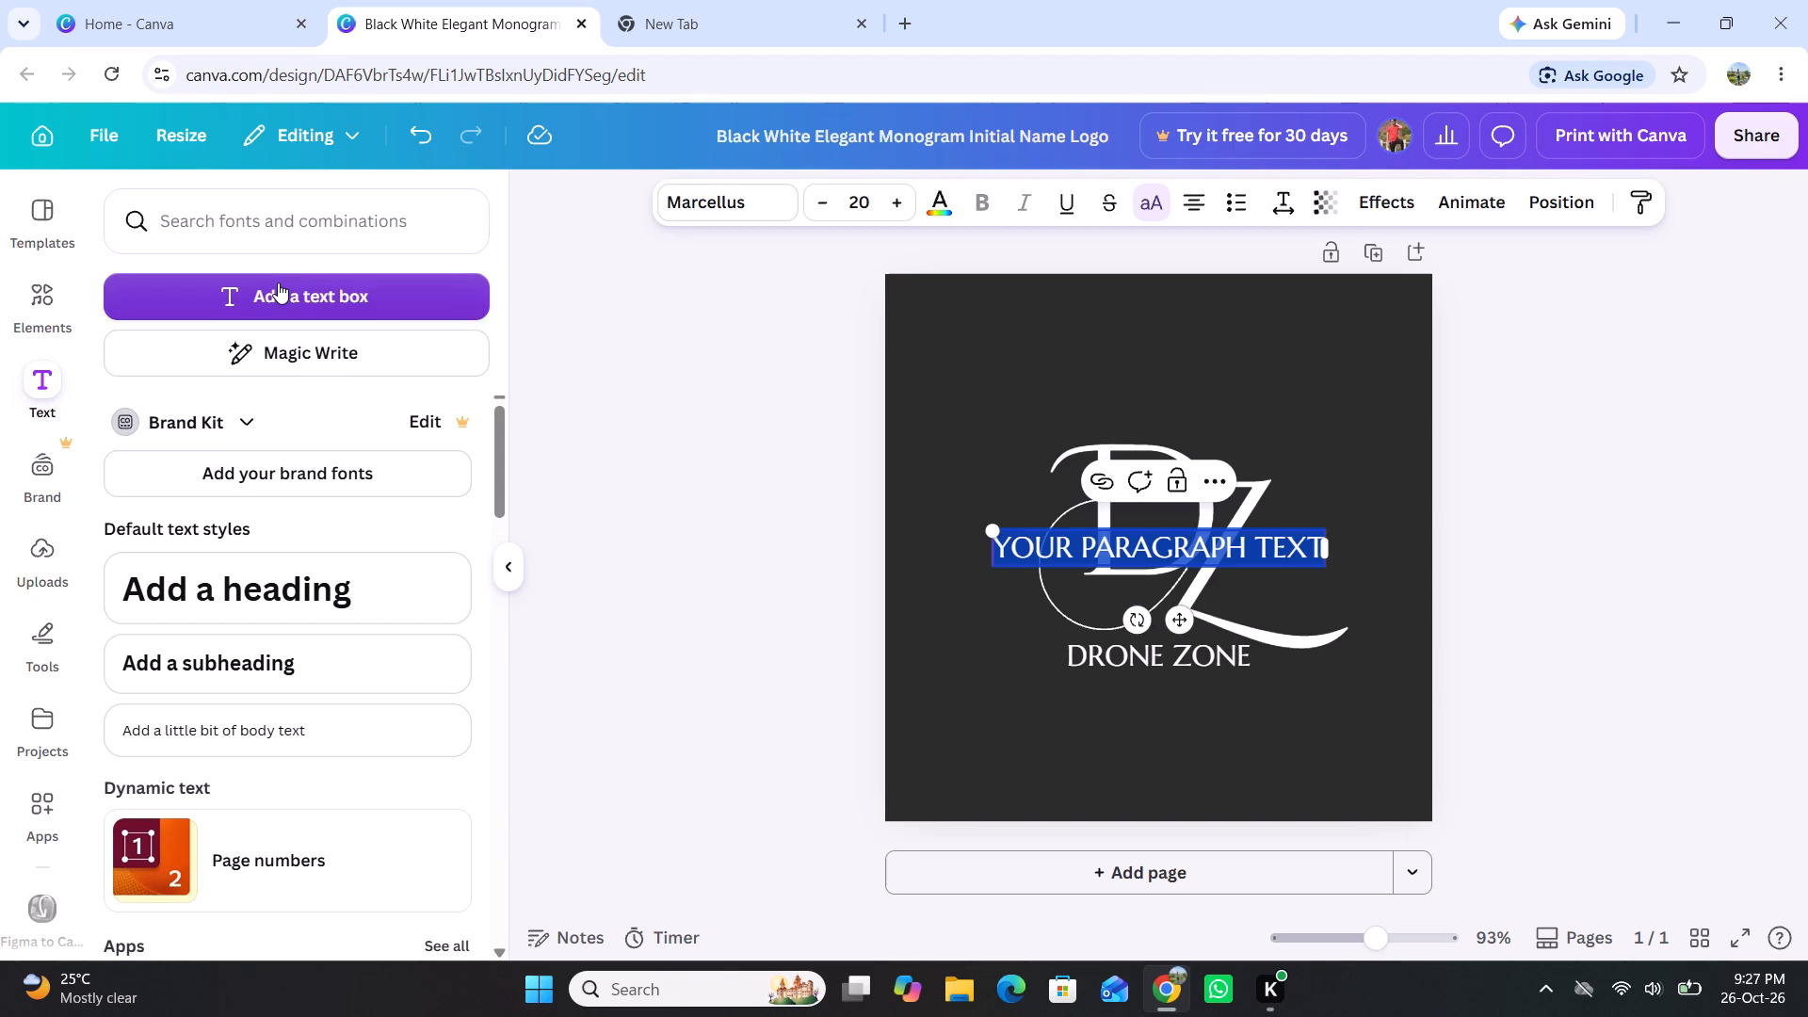
key("c")
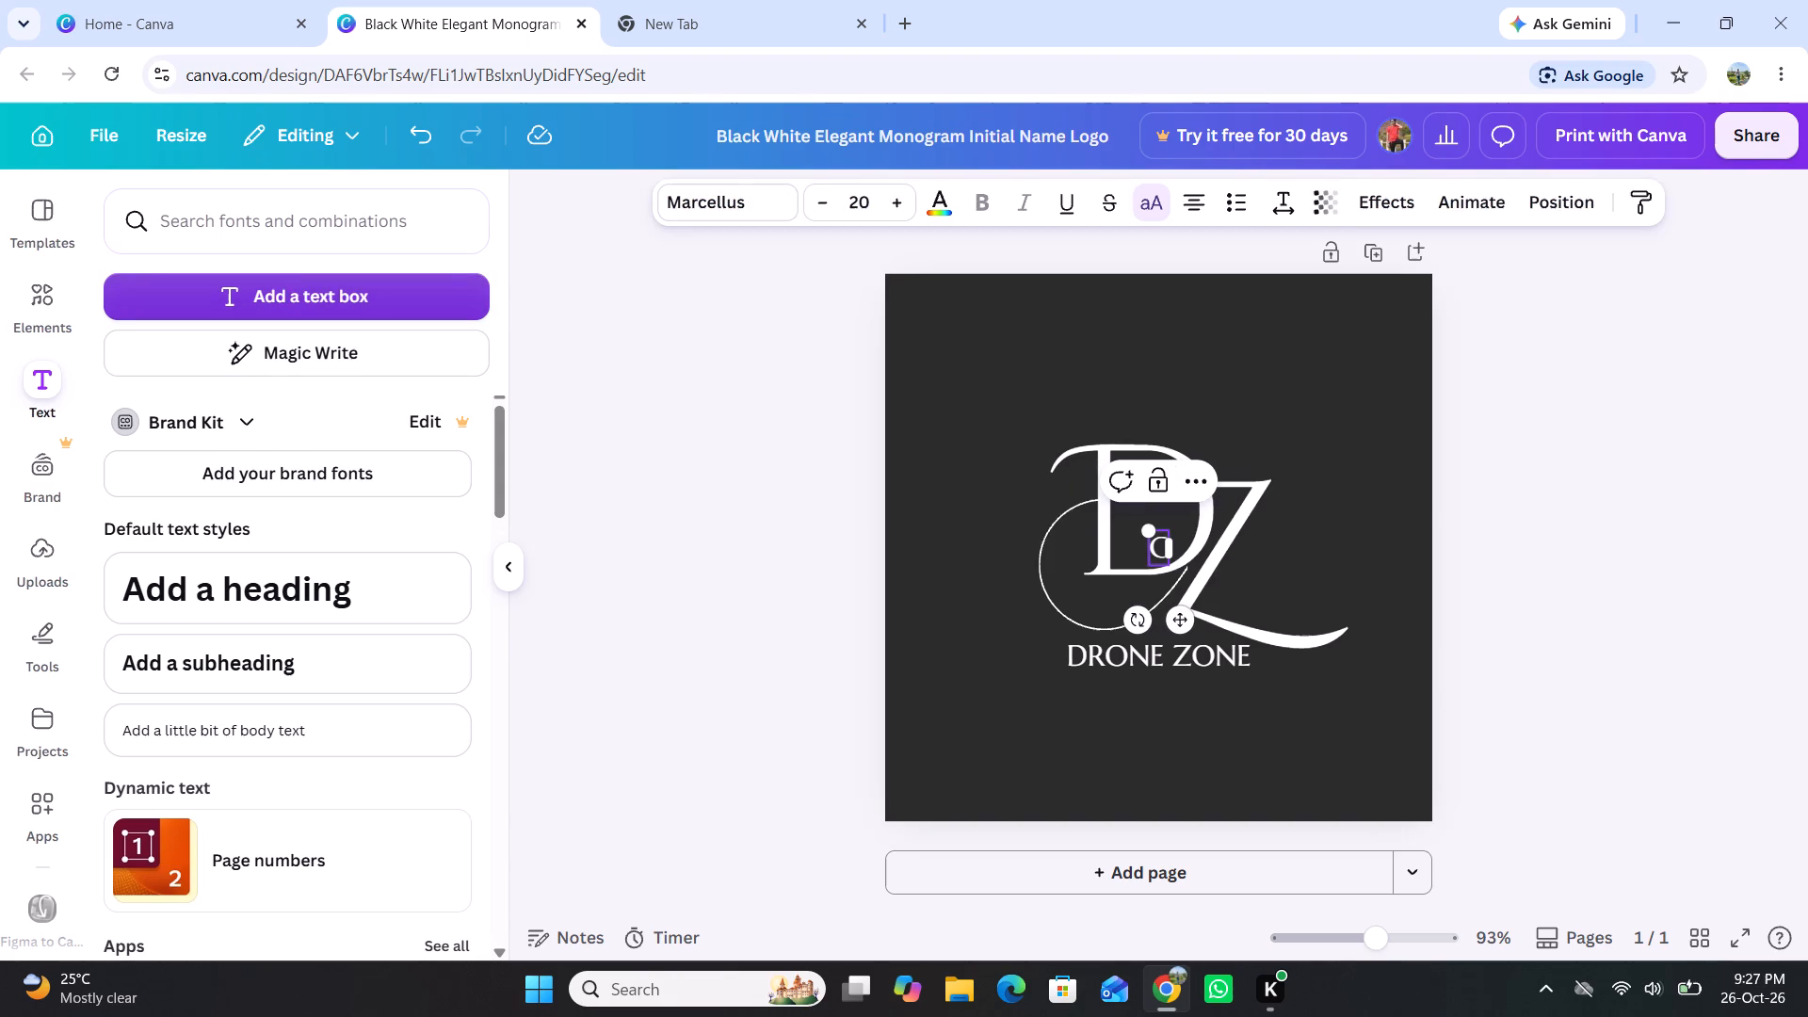
type("ine")
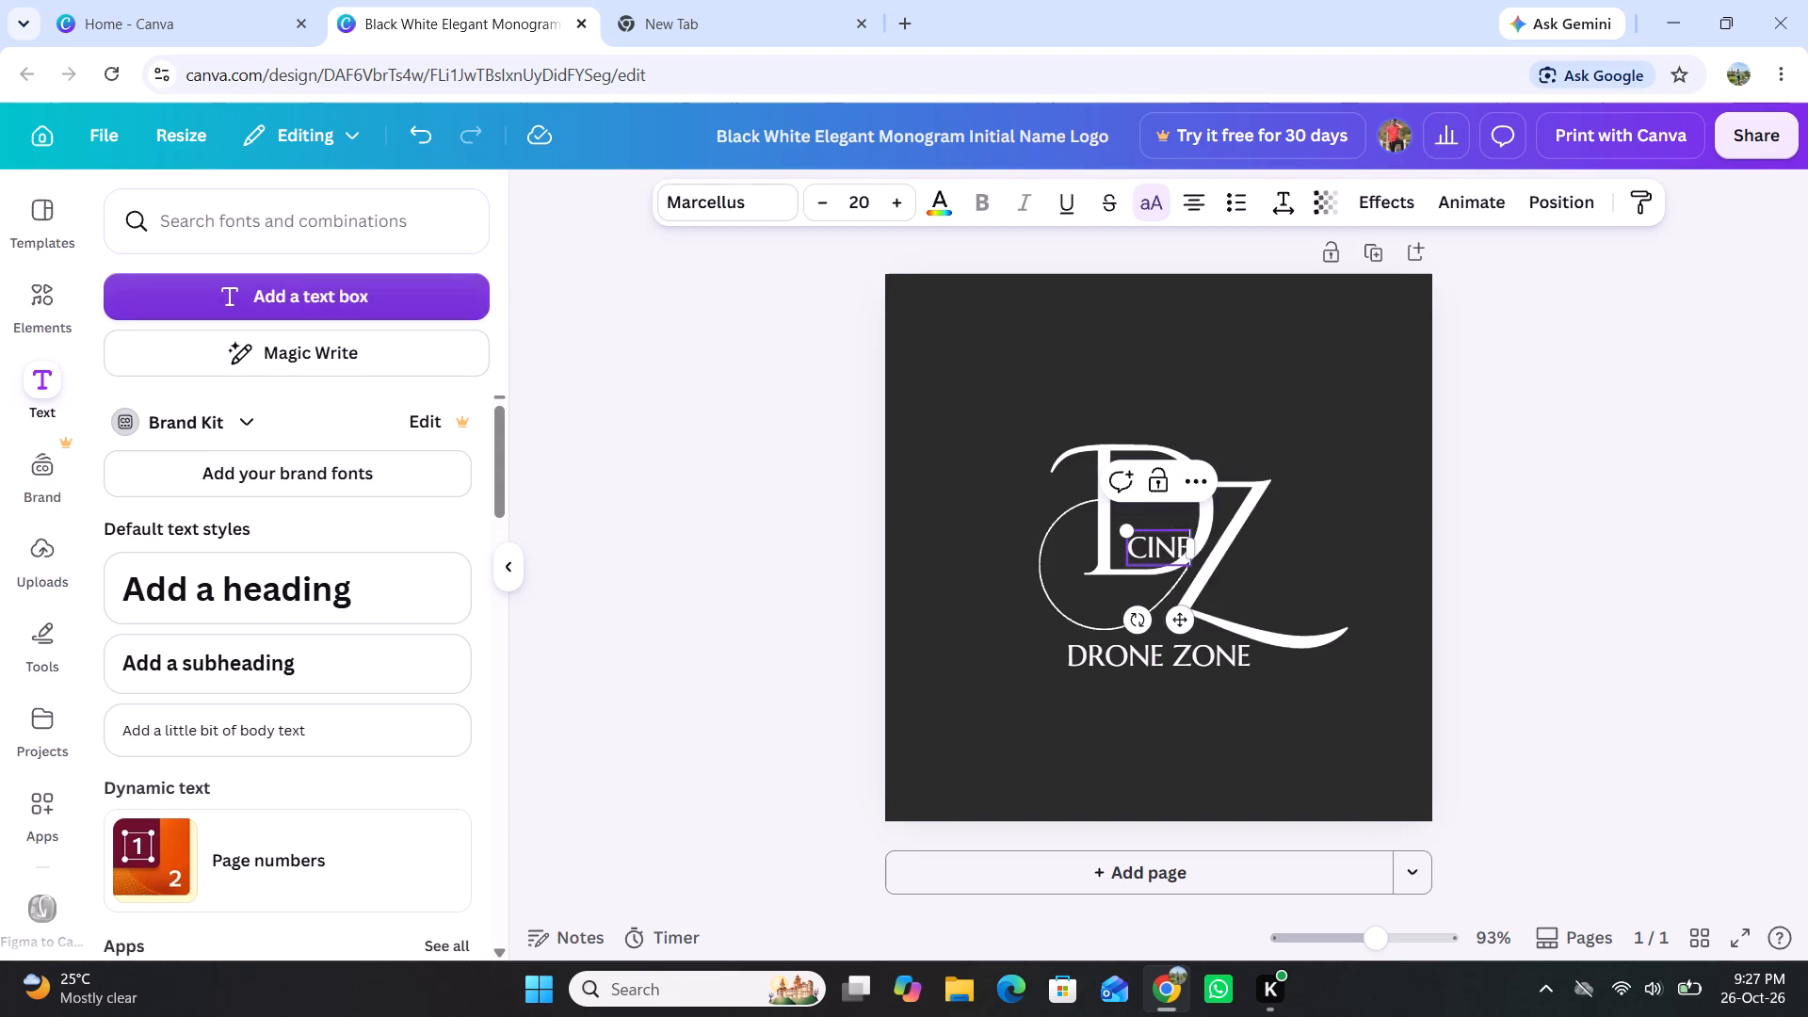
type("matogra")
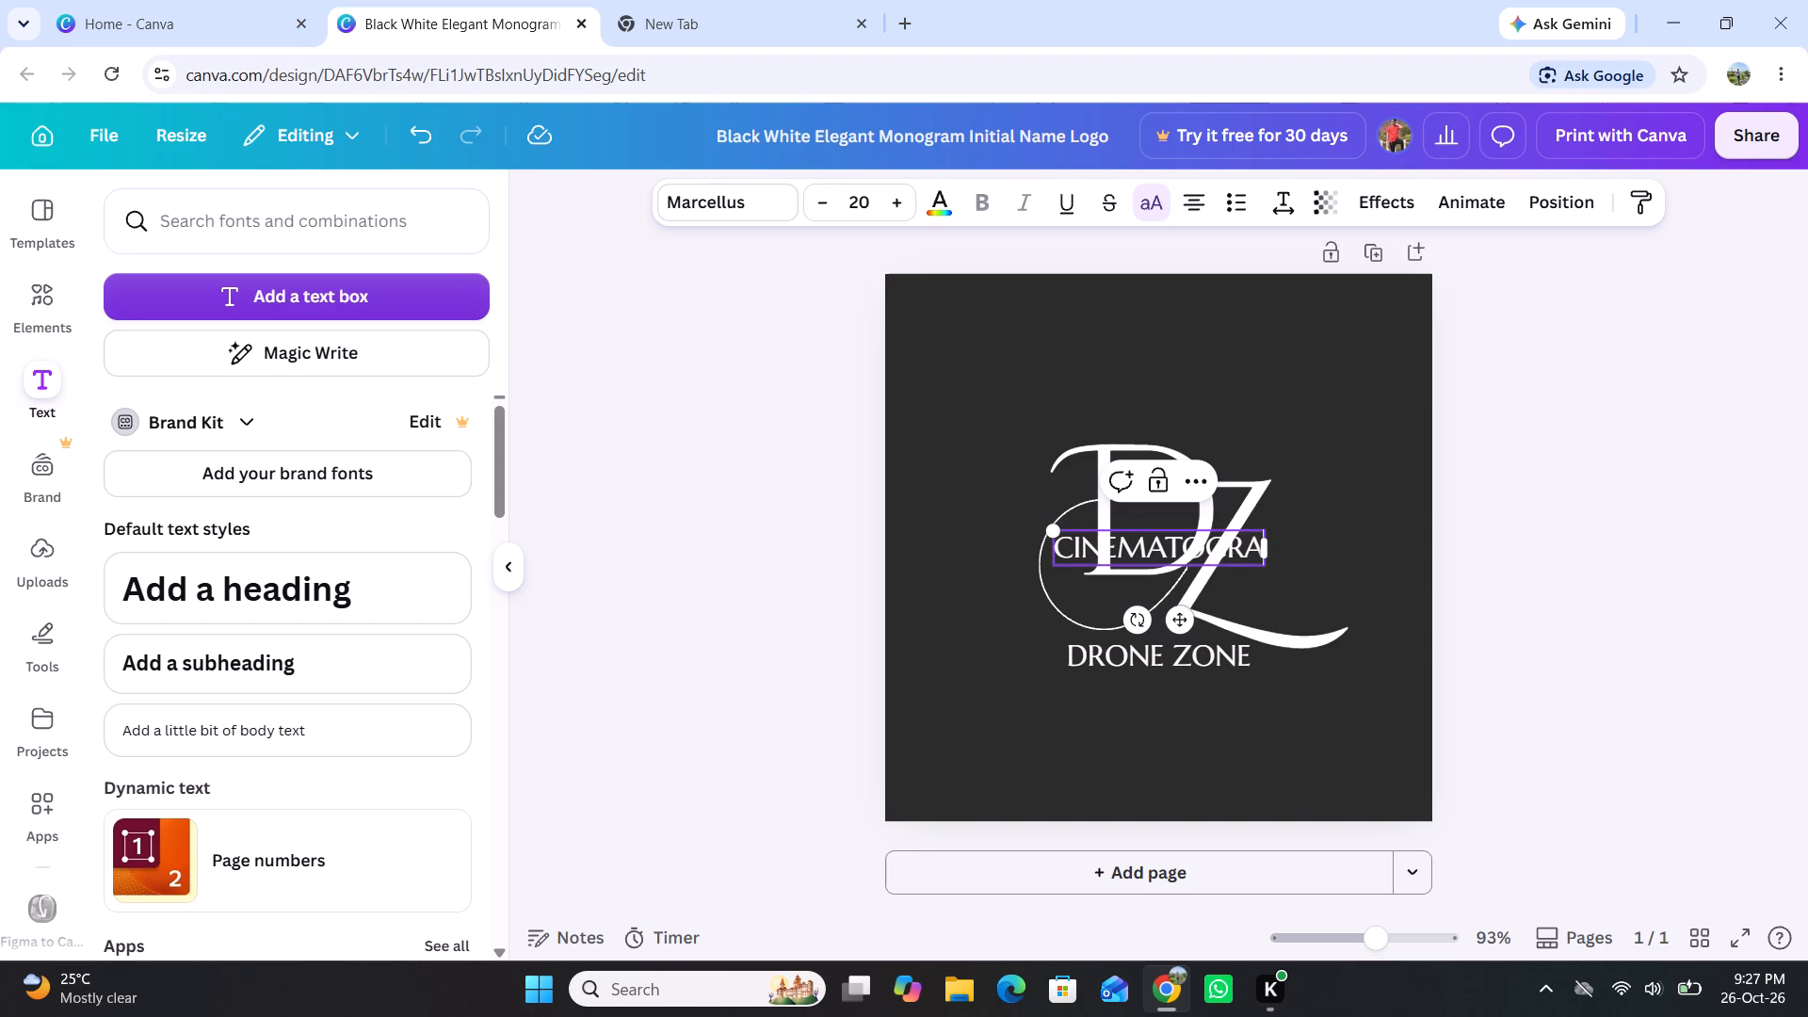
type("phy")
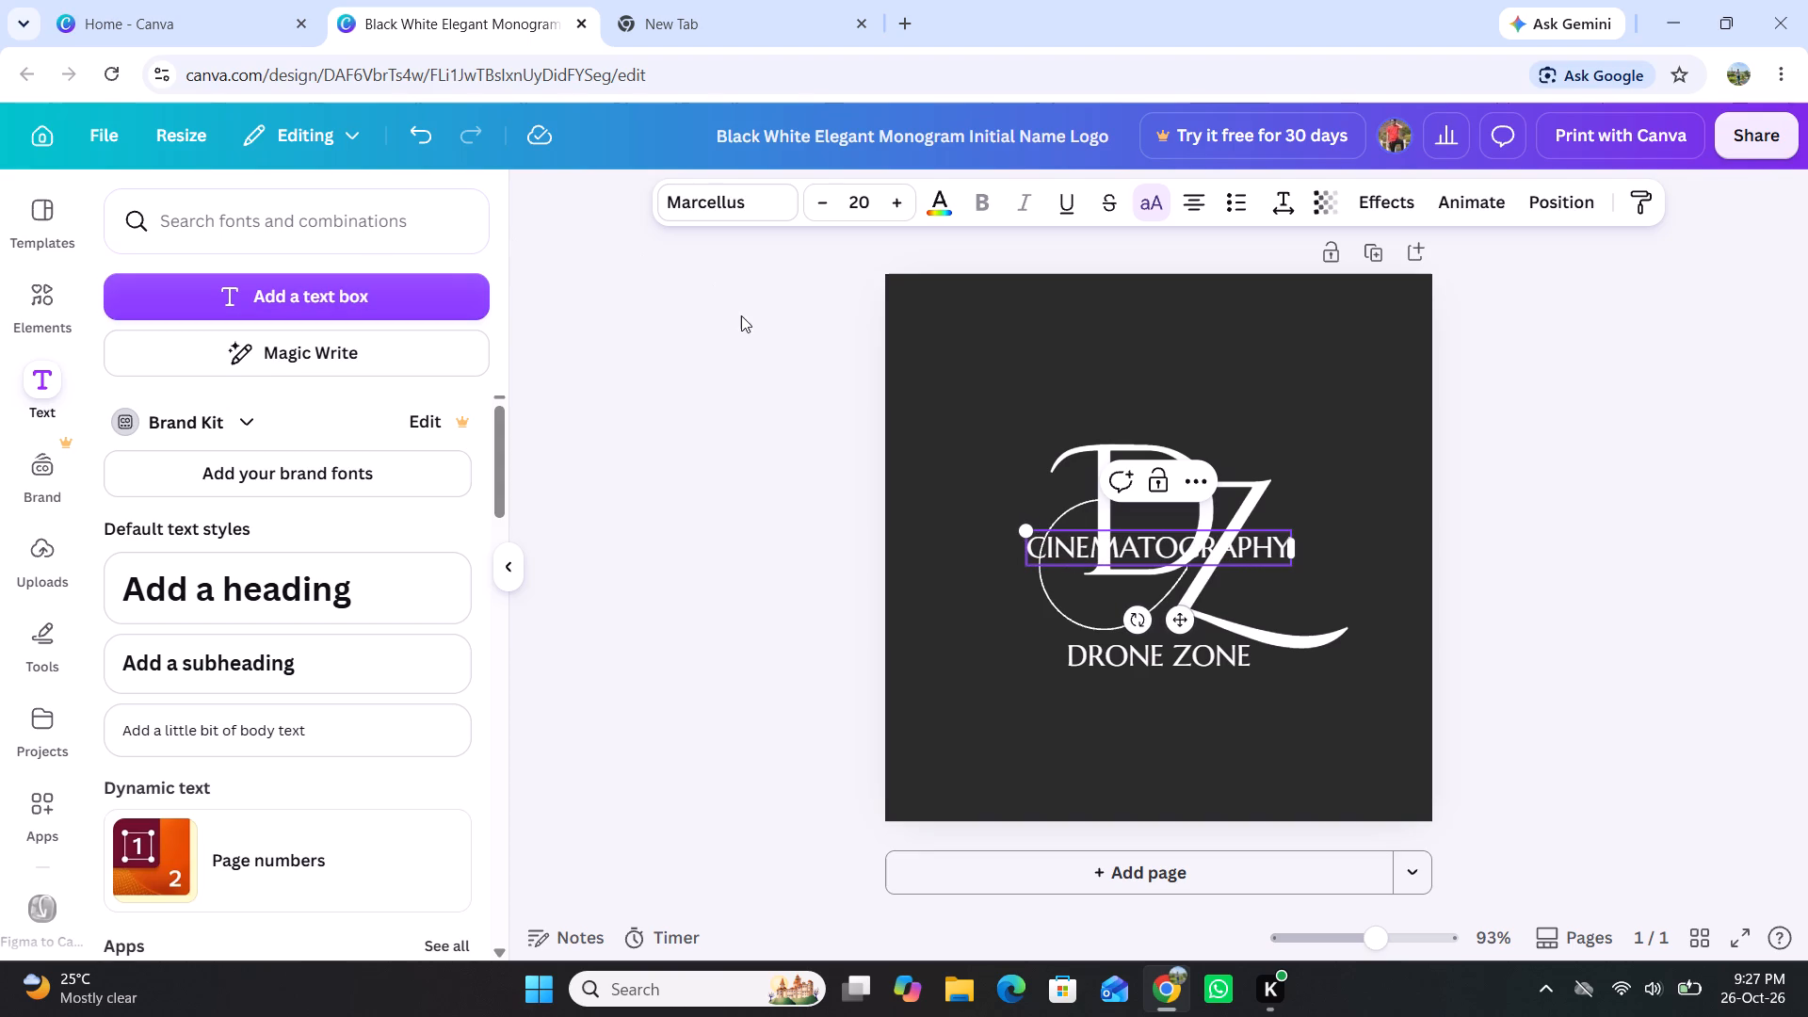
Move the CINEMATOGRAPHY text off the monogram to sit directly beneath the DRONE ZONE line.
left_click_drag(1182, 621, 1177, 756)
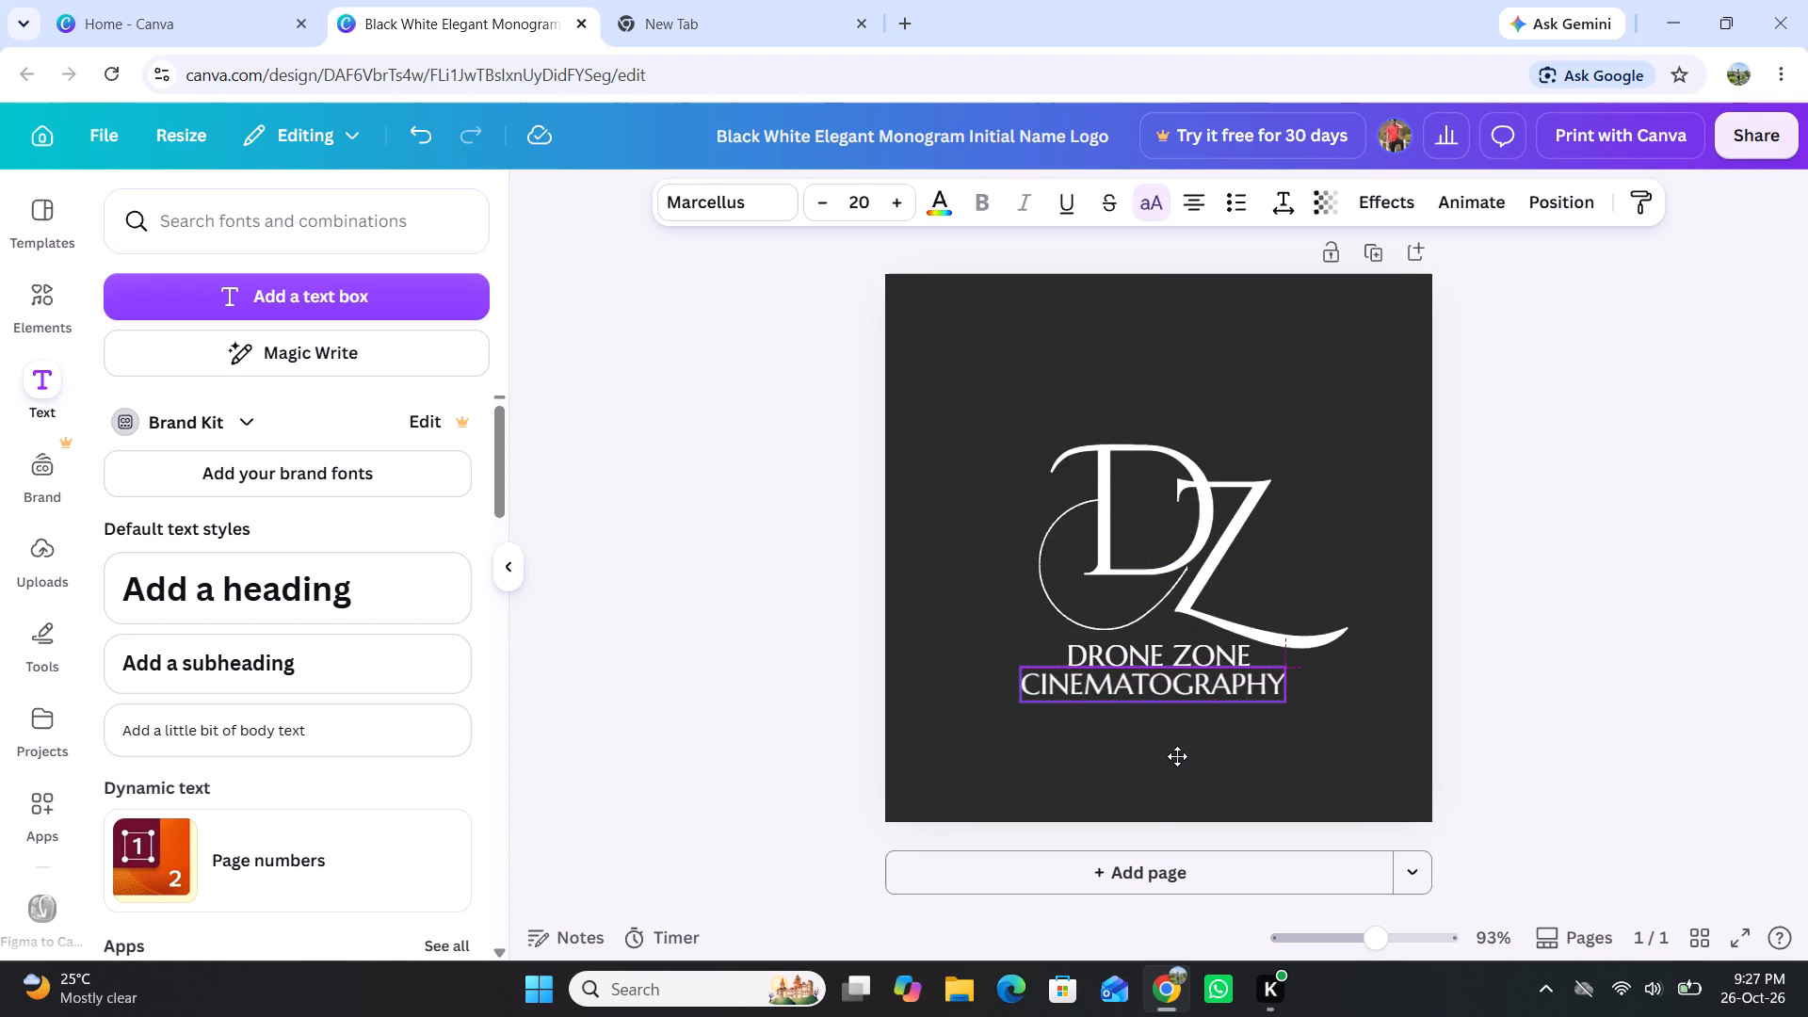
left_click_drag(1177, 756, 1186, 758)
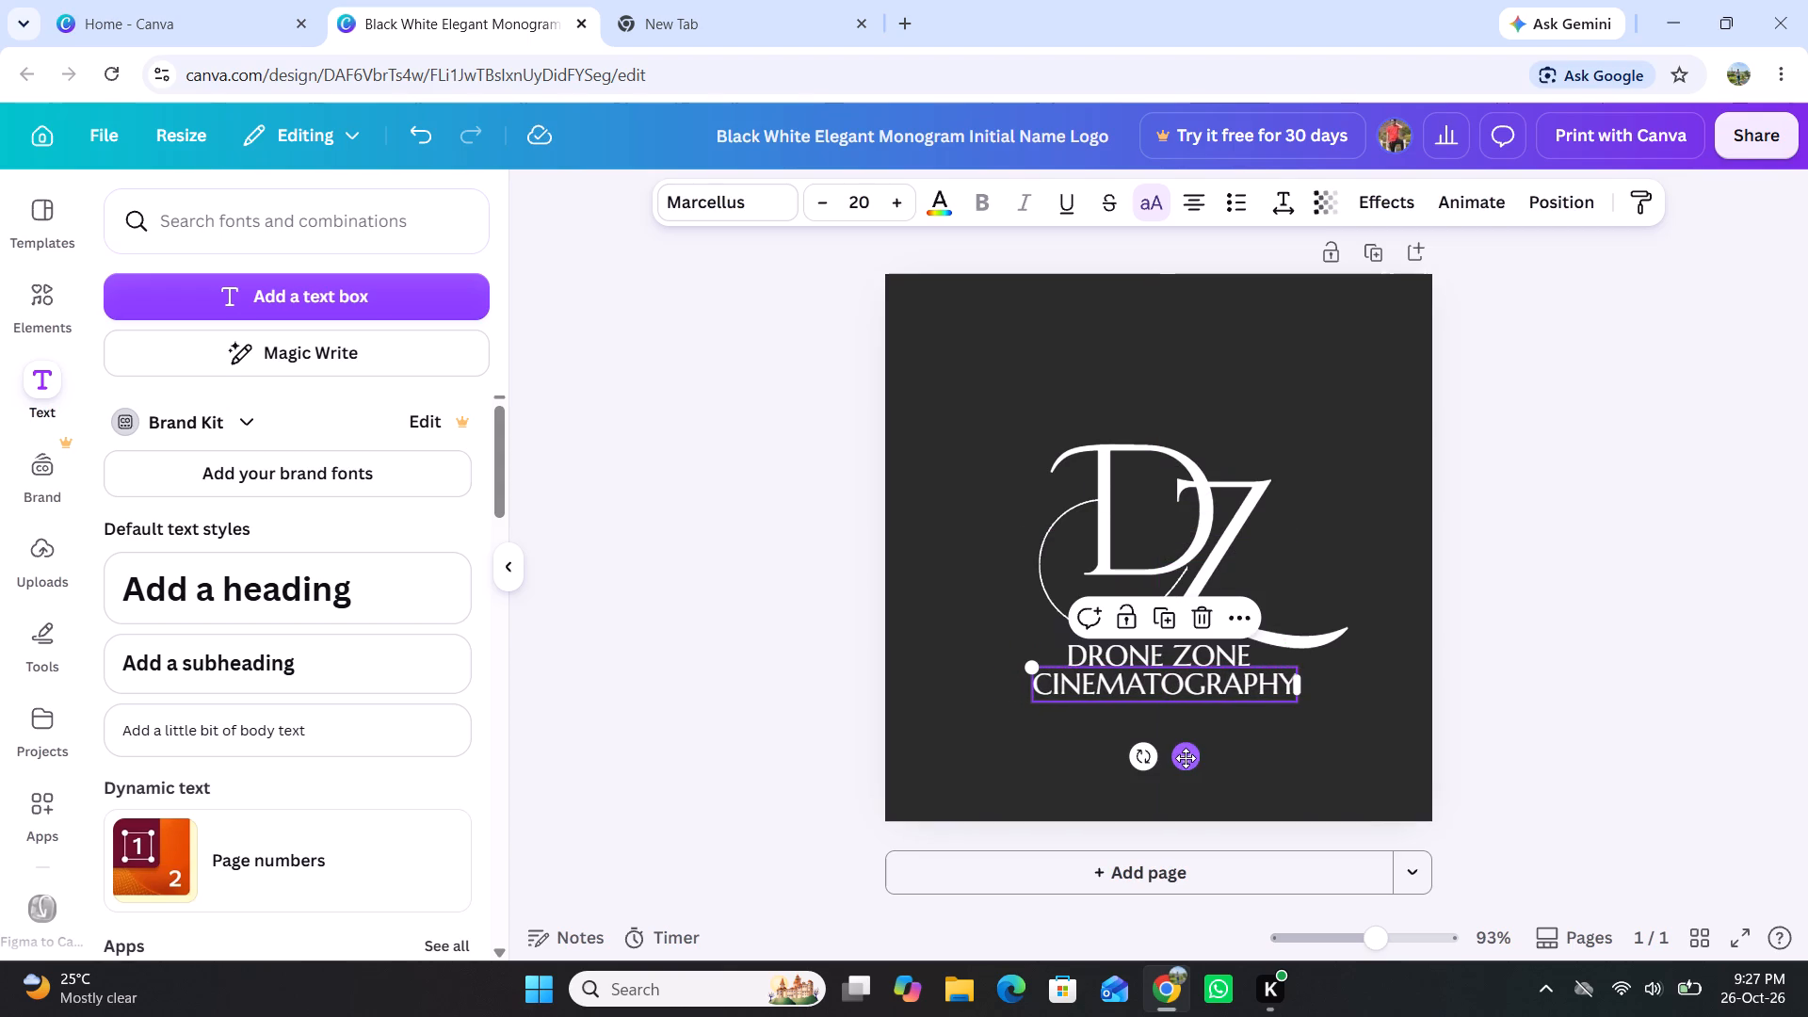
left_click(801, 651)
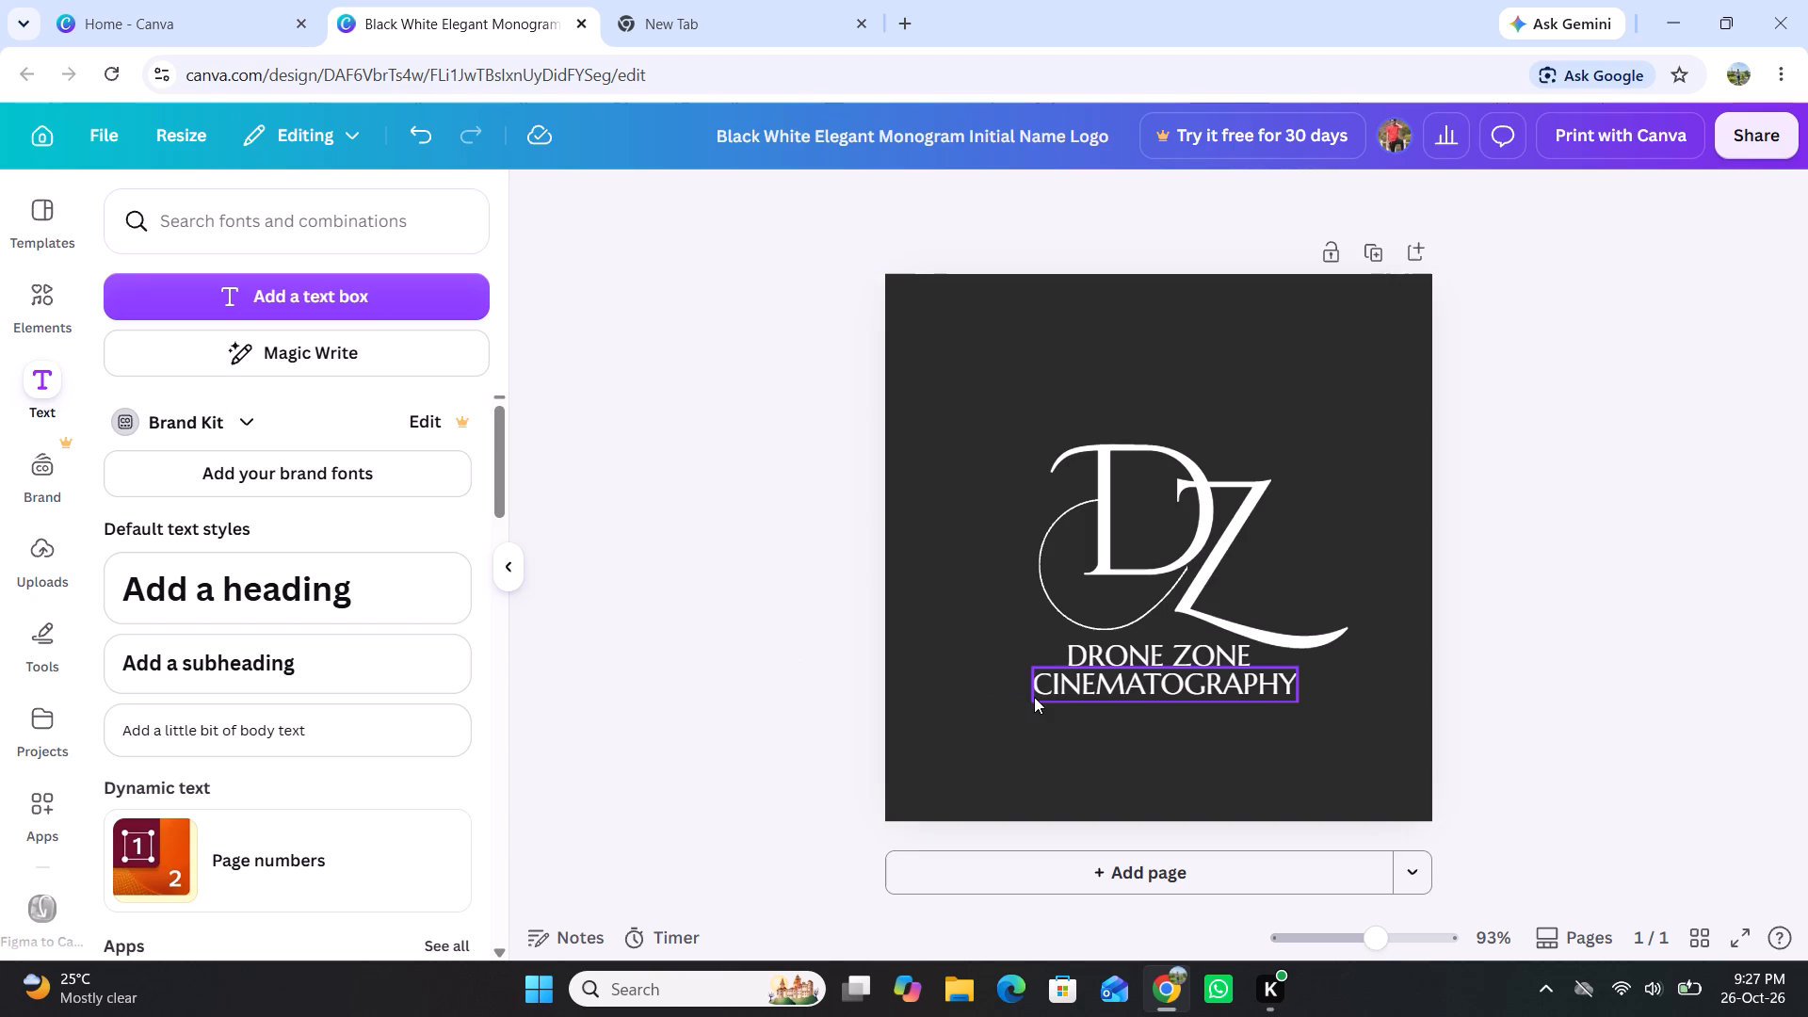
left_click_drag(1085, 680, 1066, 690)
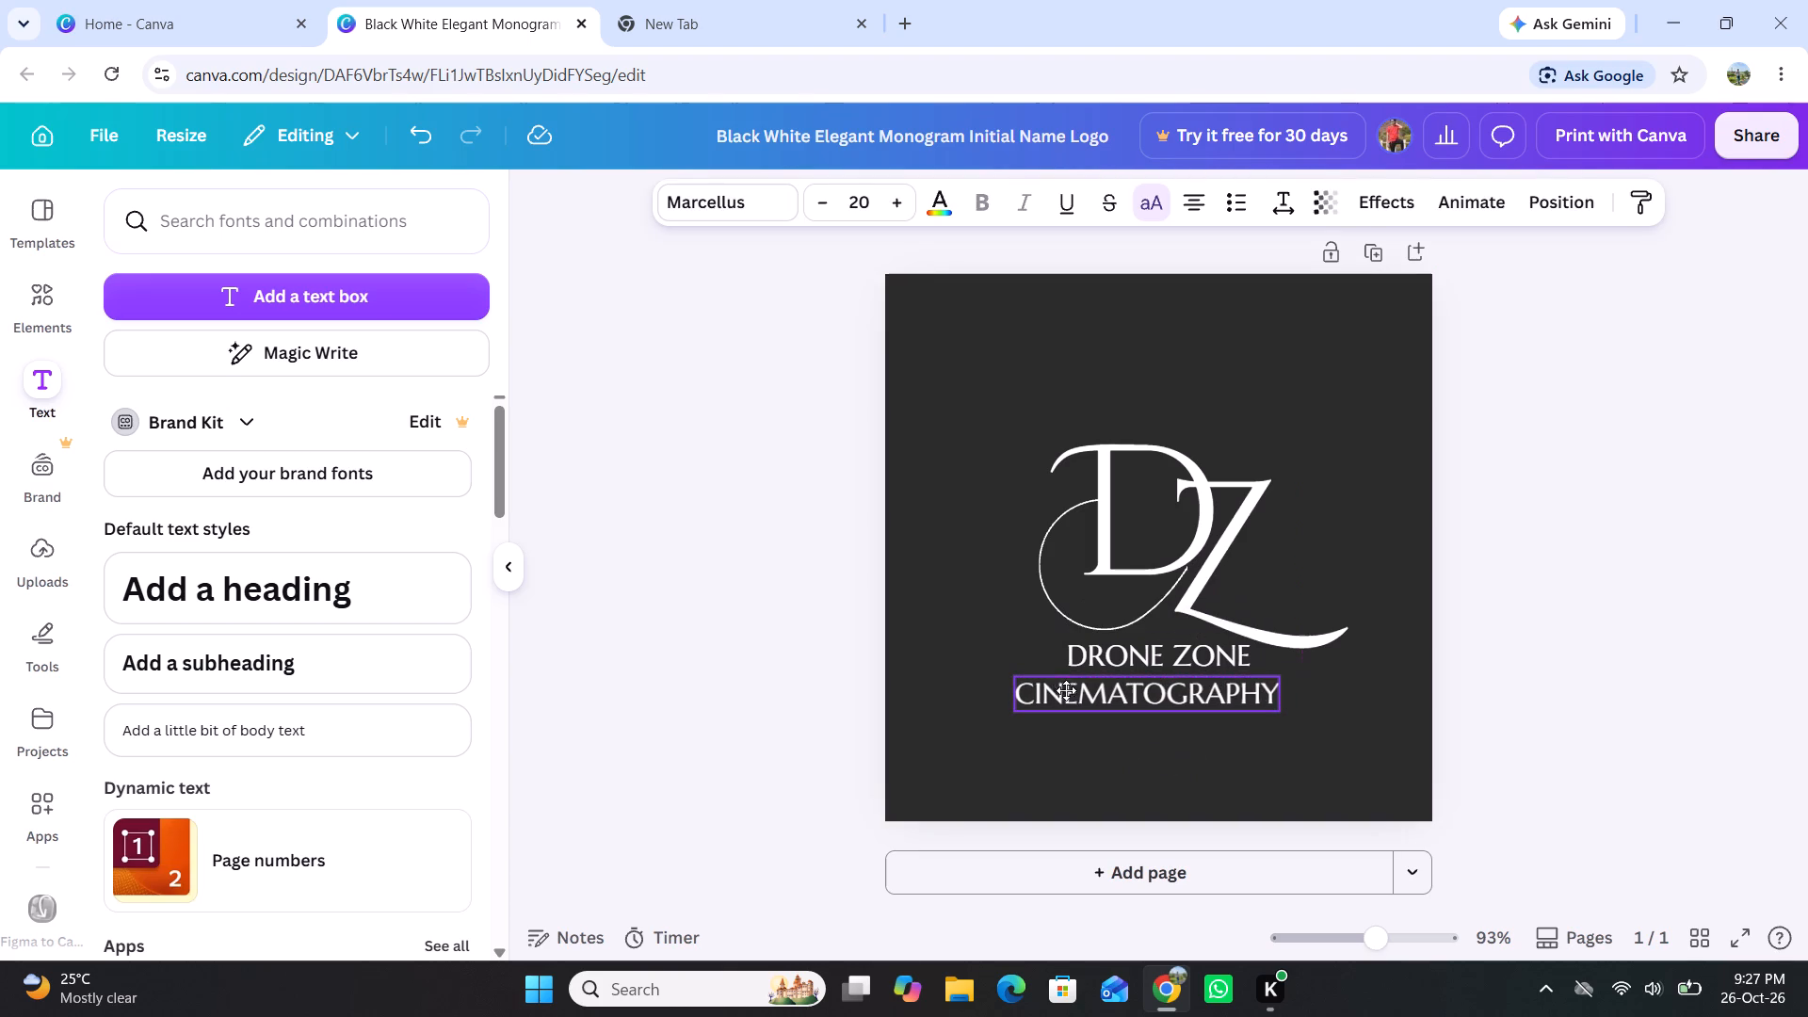
left_click_drag(1066, 690, 1066, 683)
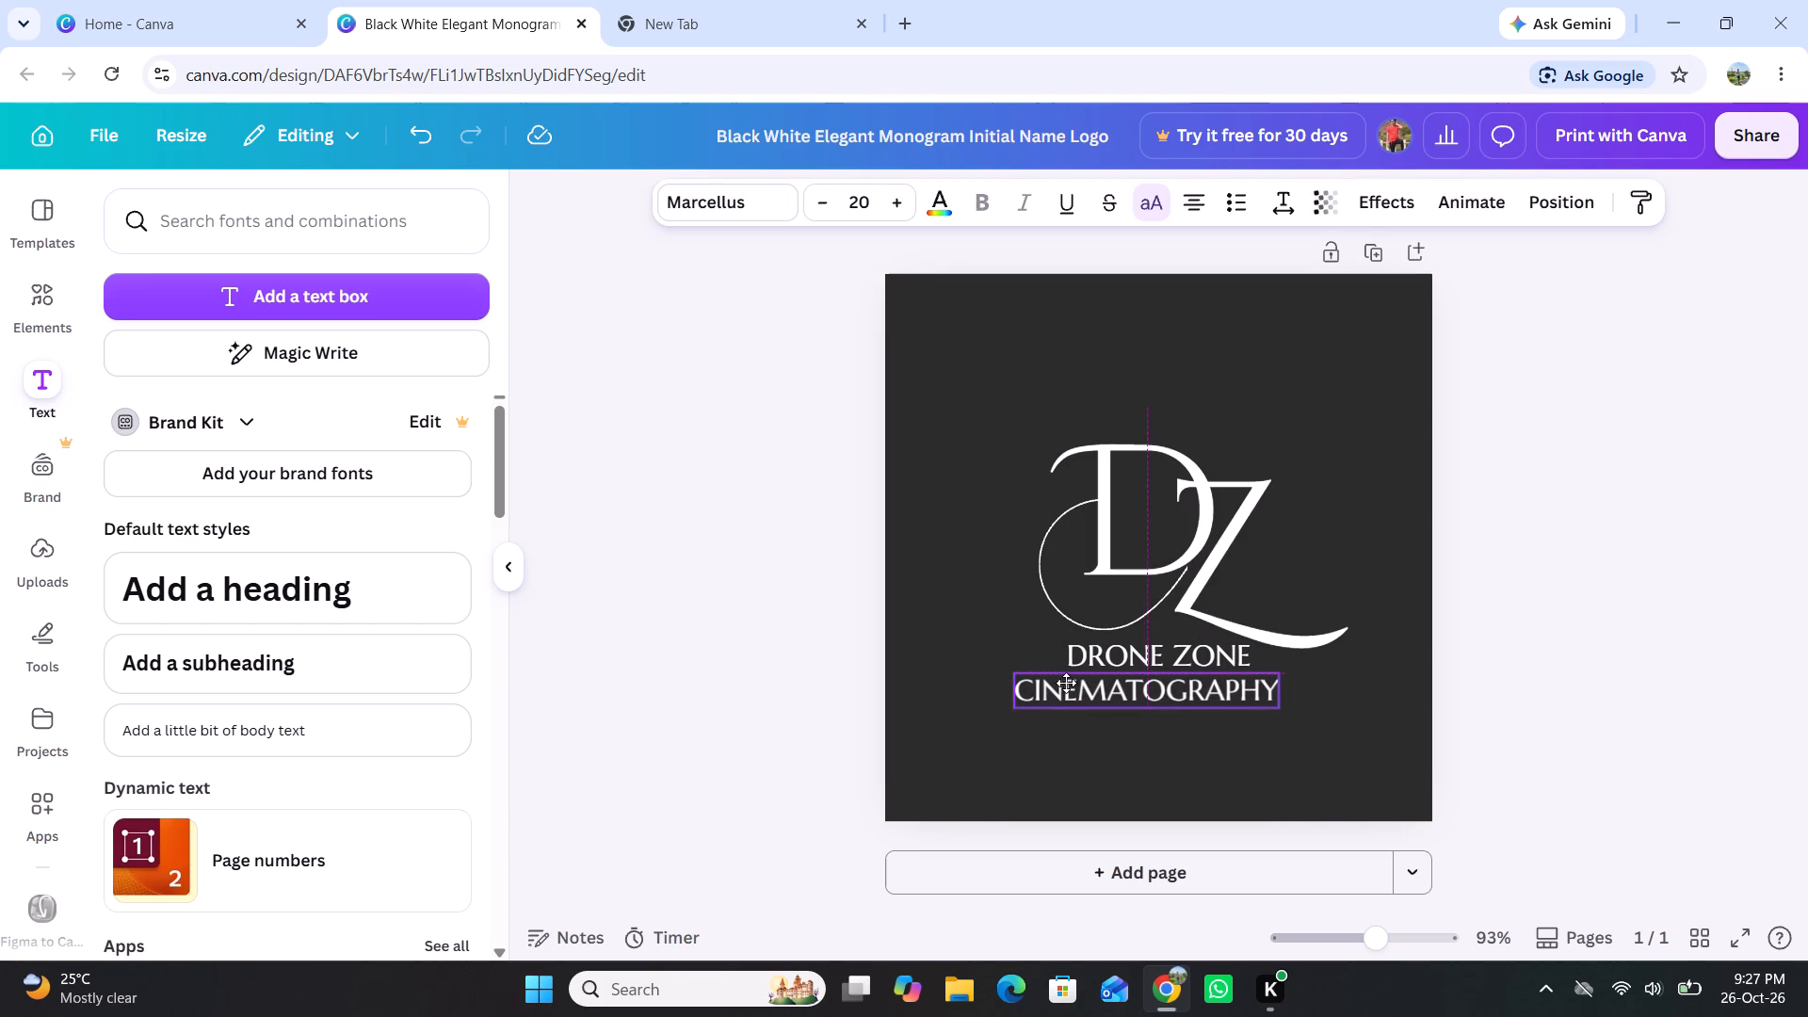
left_click_drag(1066, 683, 1067, 678)
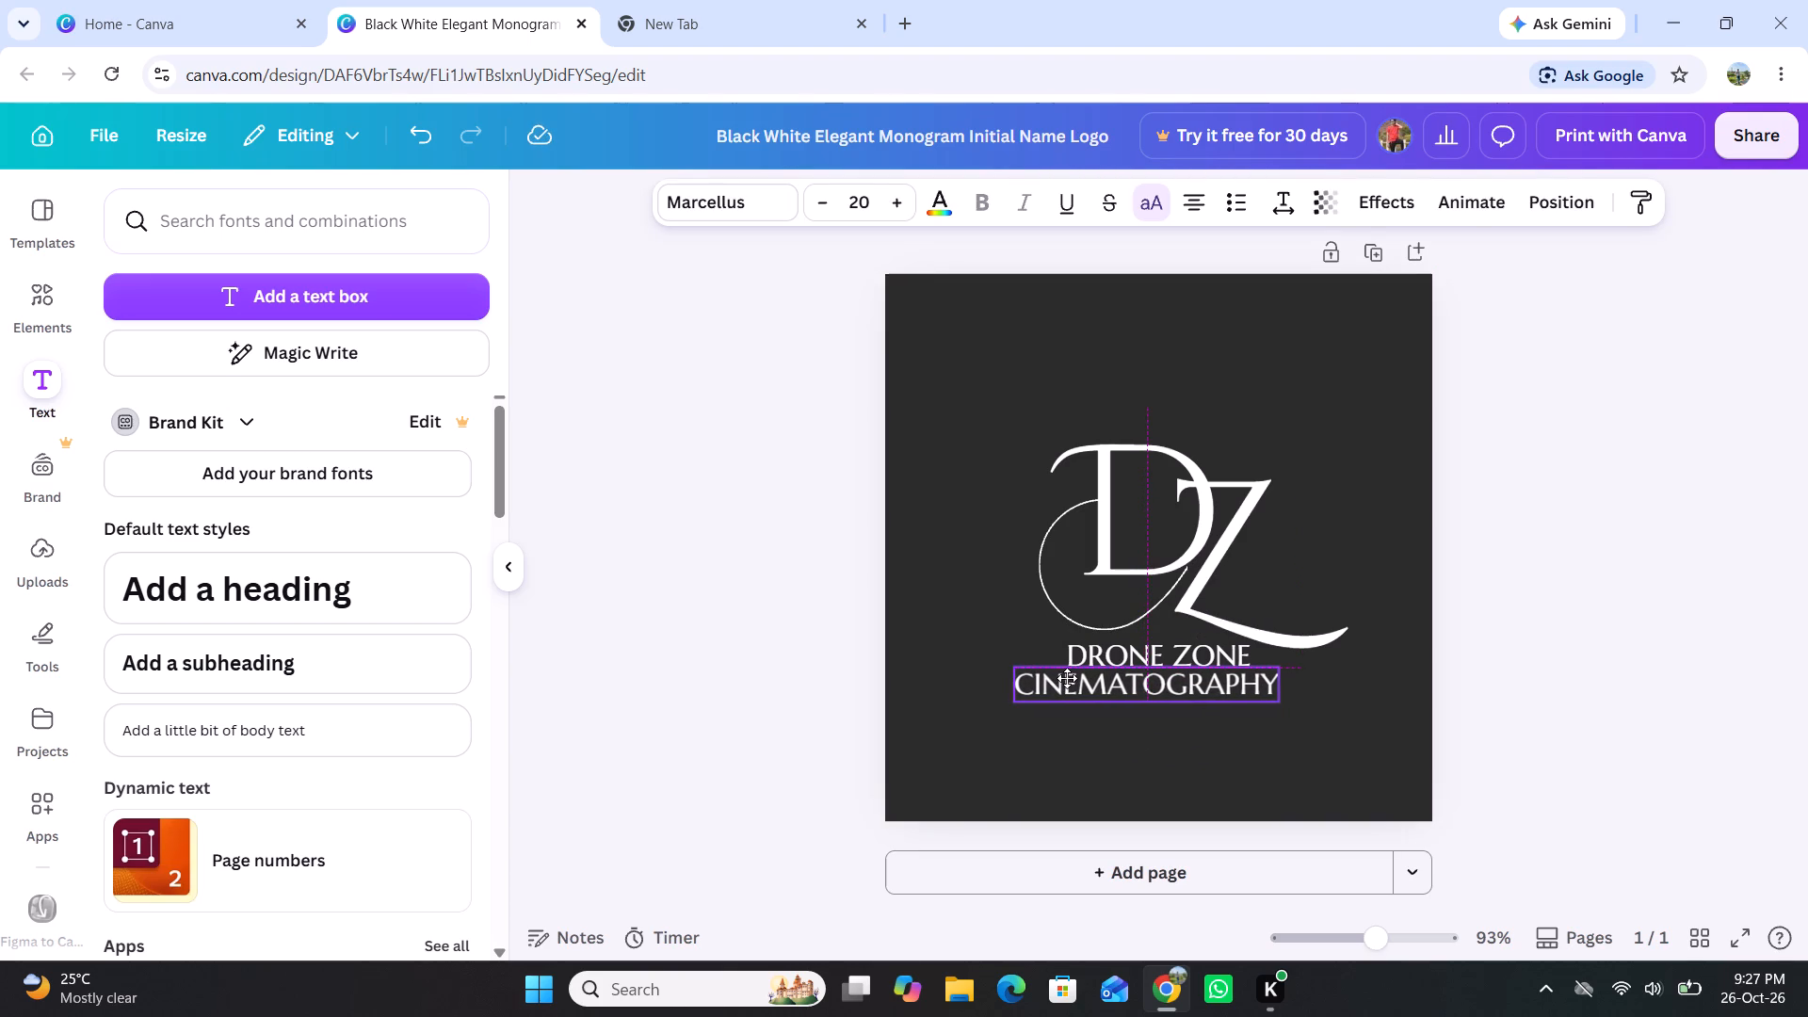
left_click_drag(1067, 678, 1060, 681)
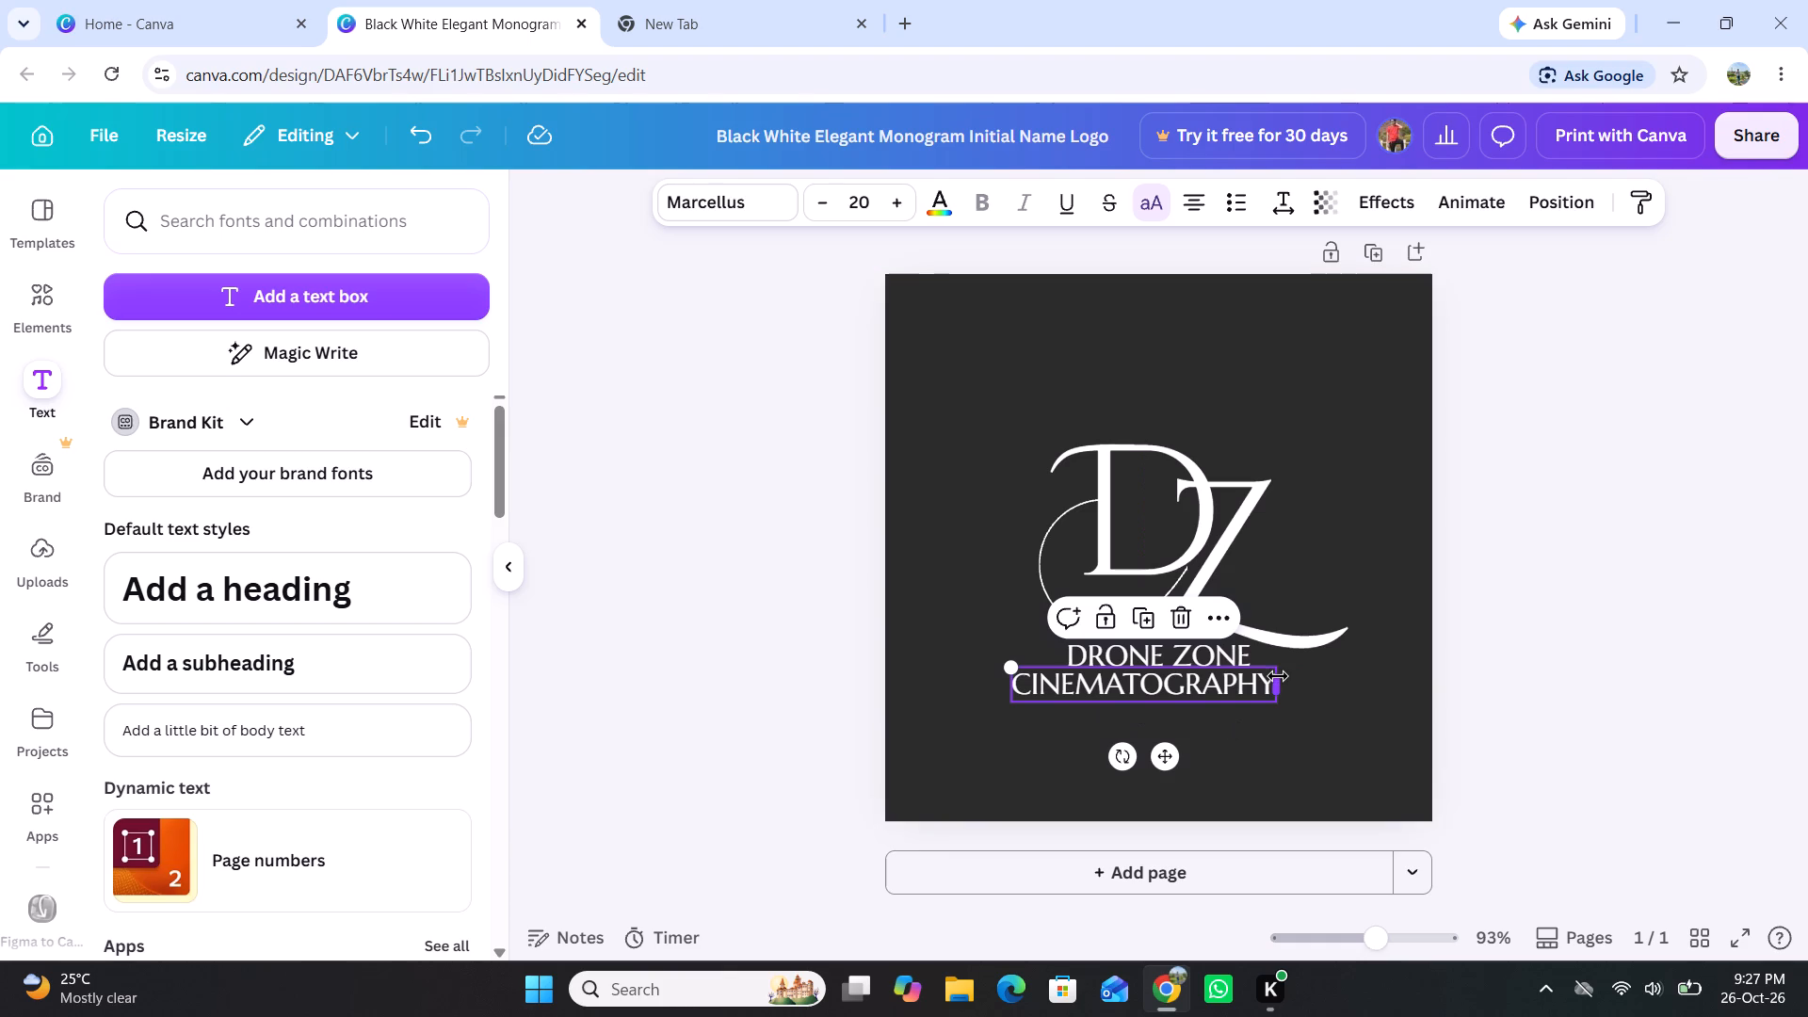
Reduce the CINEMATOGRAPHY text to font size 10.
triple_click(820, 215)
double_click(820, 215)
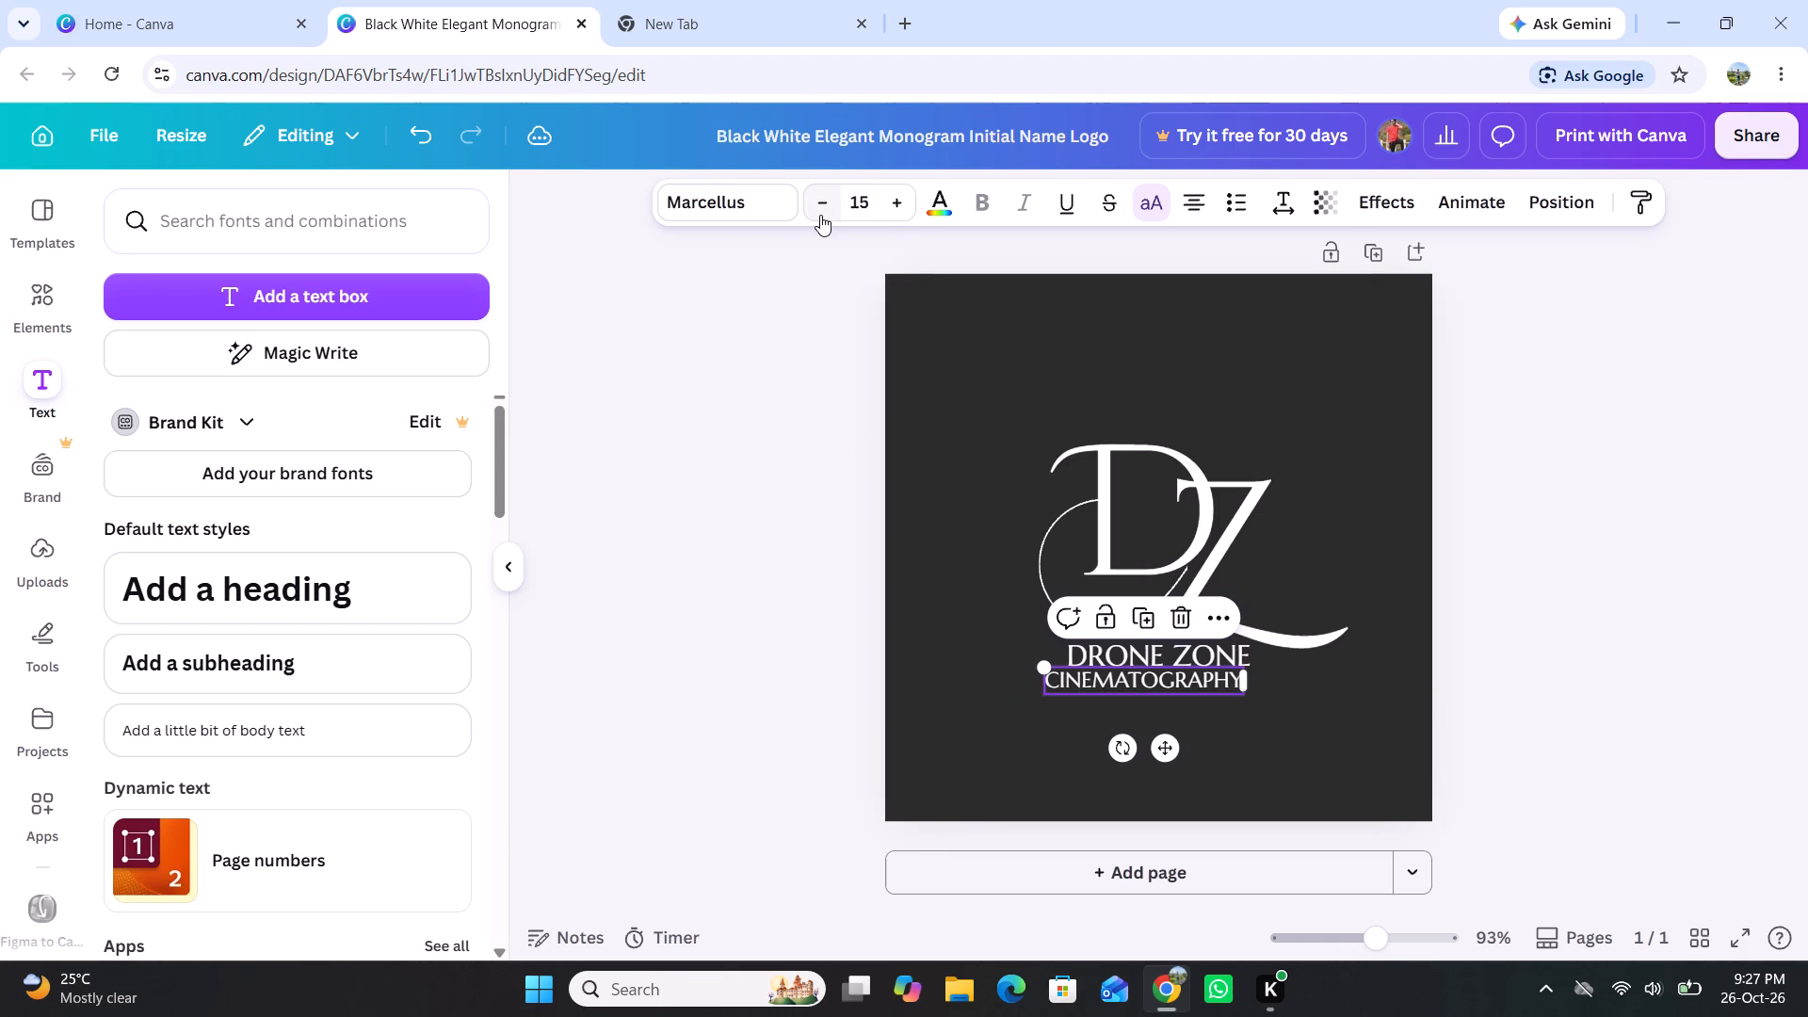
left_click(820, 215)
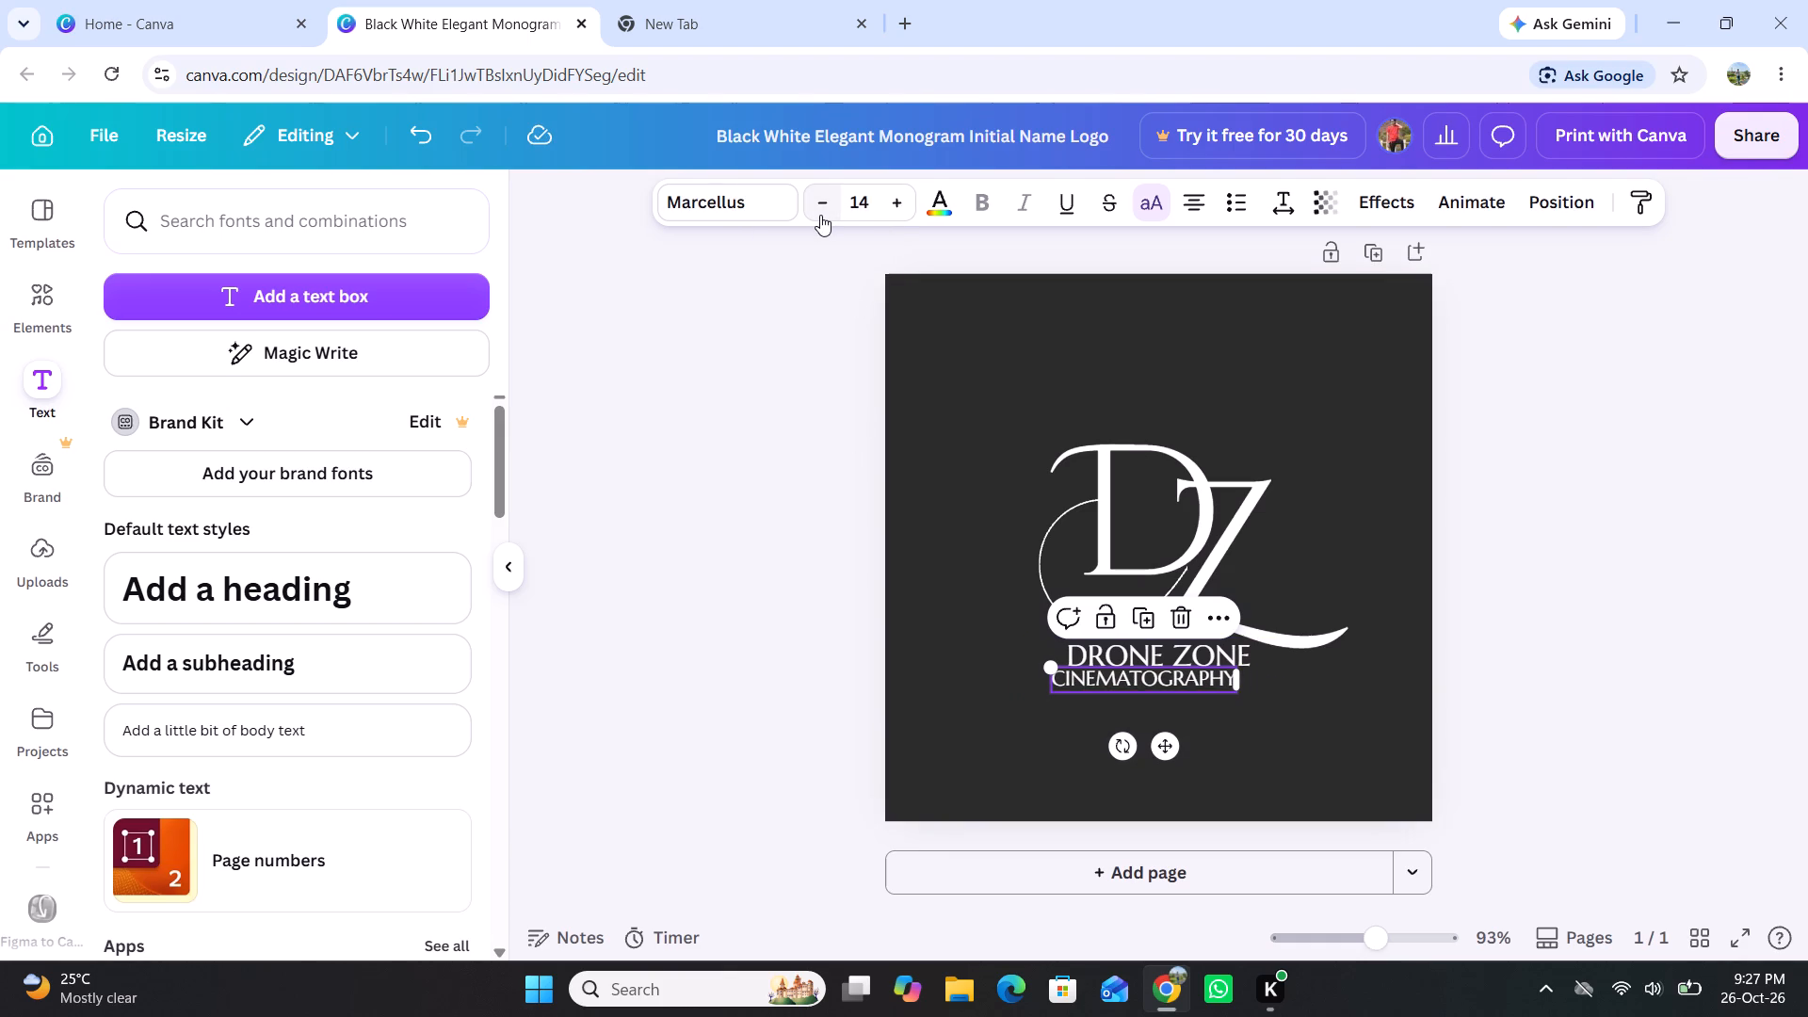
triple_click(820, 215)
double_click(820, 215)
left_click(820, 215)
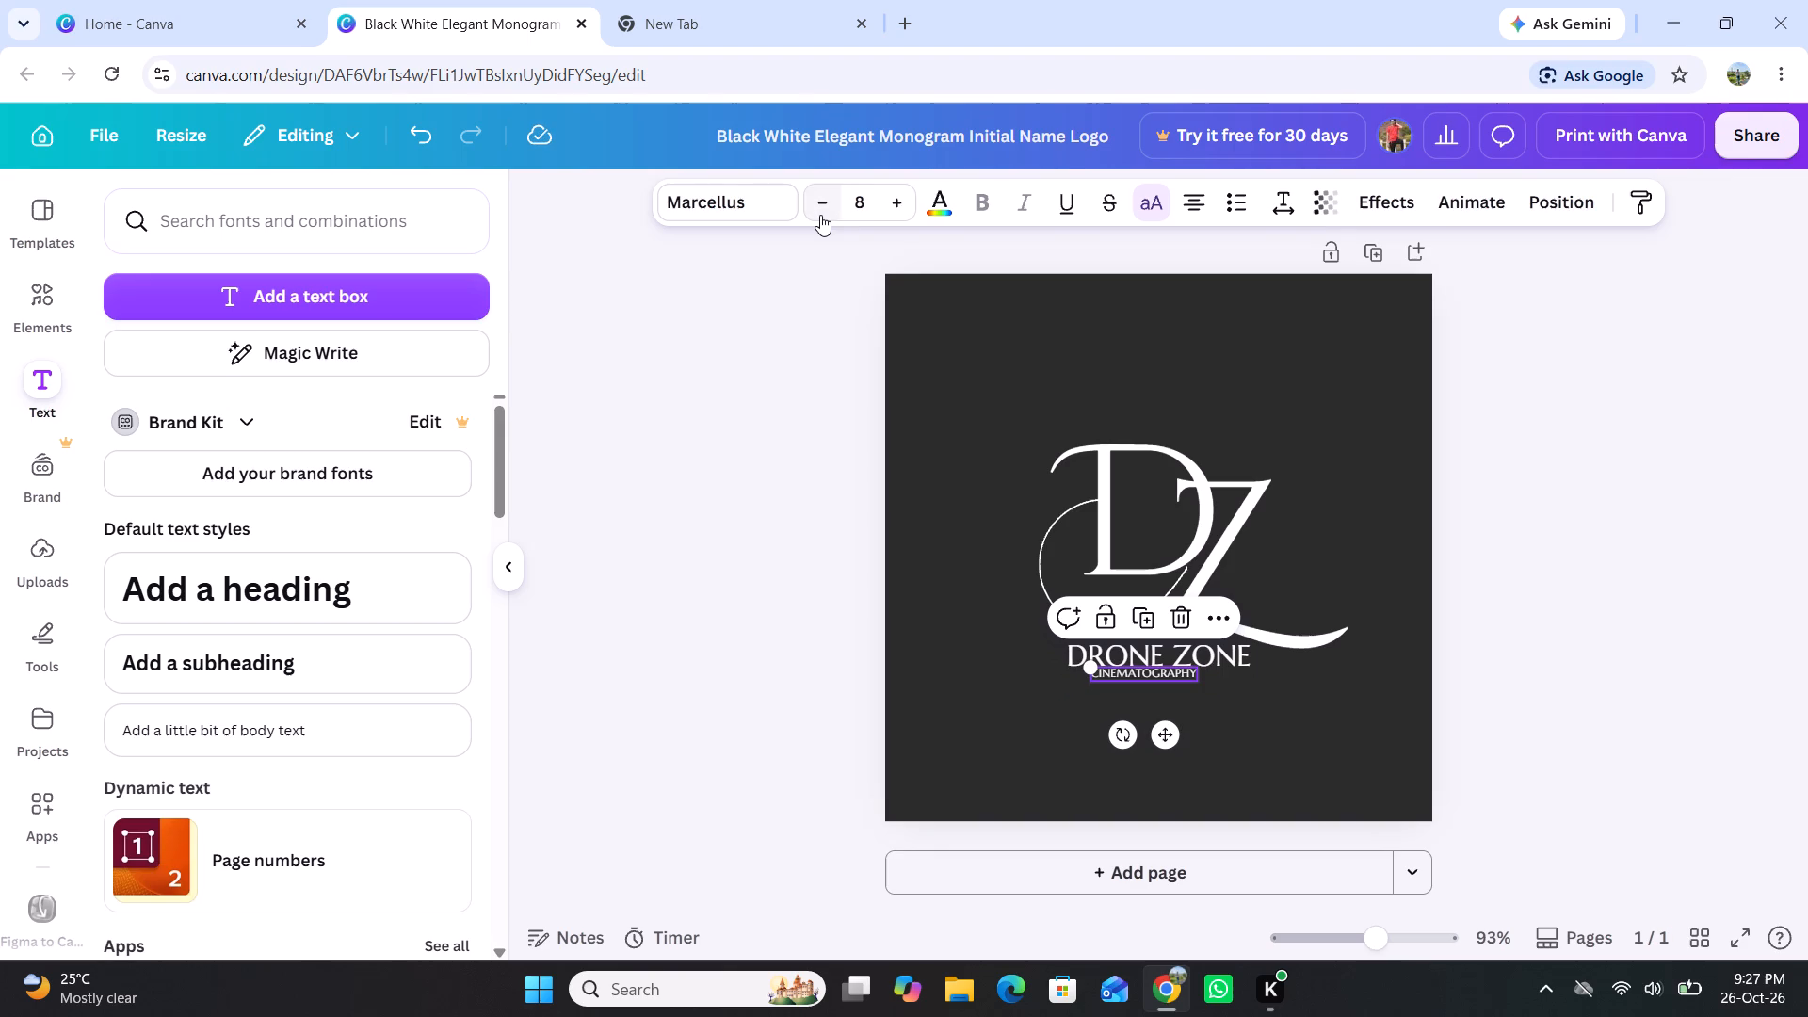
left_click(883, 201)
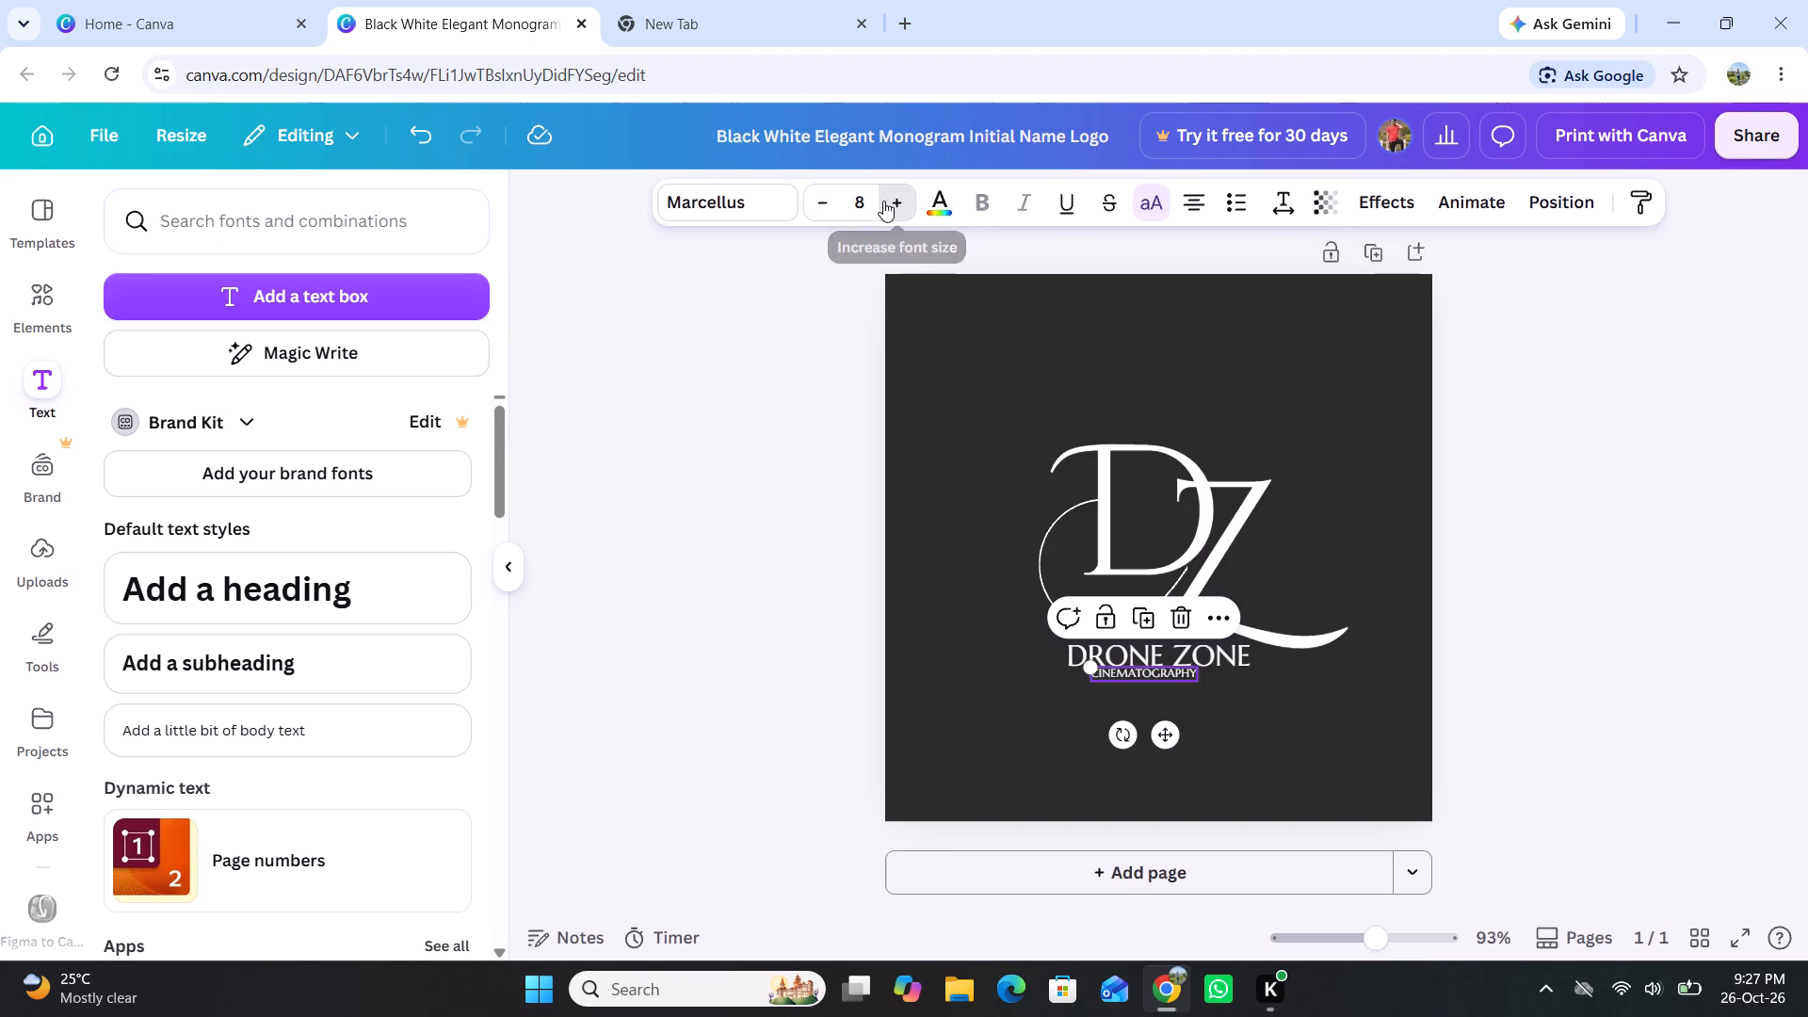
left_click(883, 201)
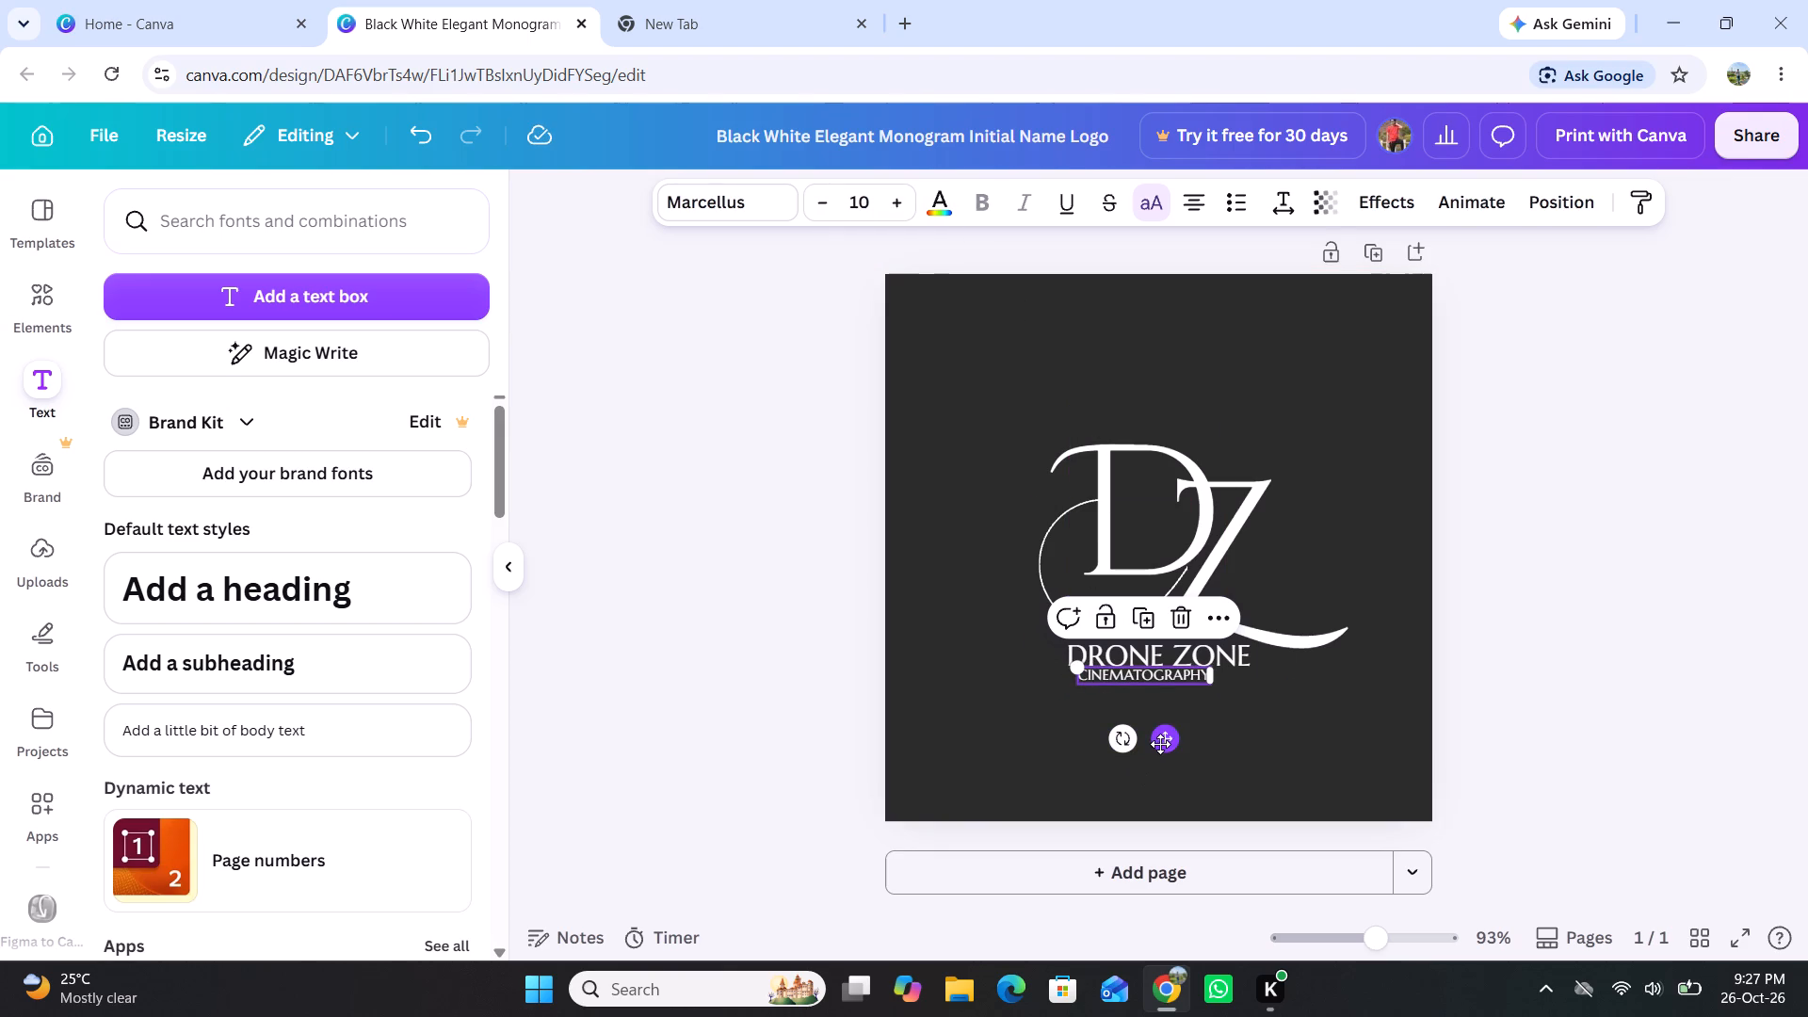
Reposition CINEMATOGRAPHY just below DRONE ZONE, starting under the word ZONE and extending past its end, then deselect it.
left_click_drag(1160, 744, 1175, 748)
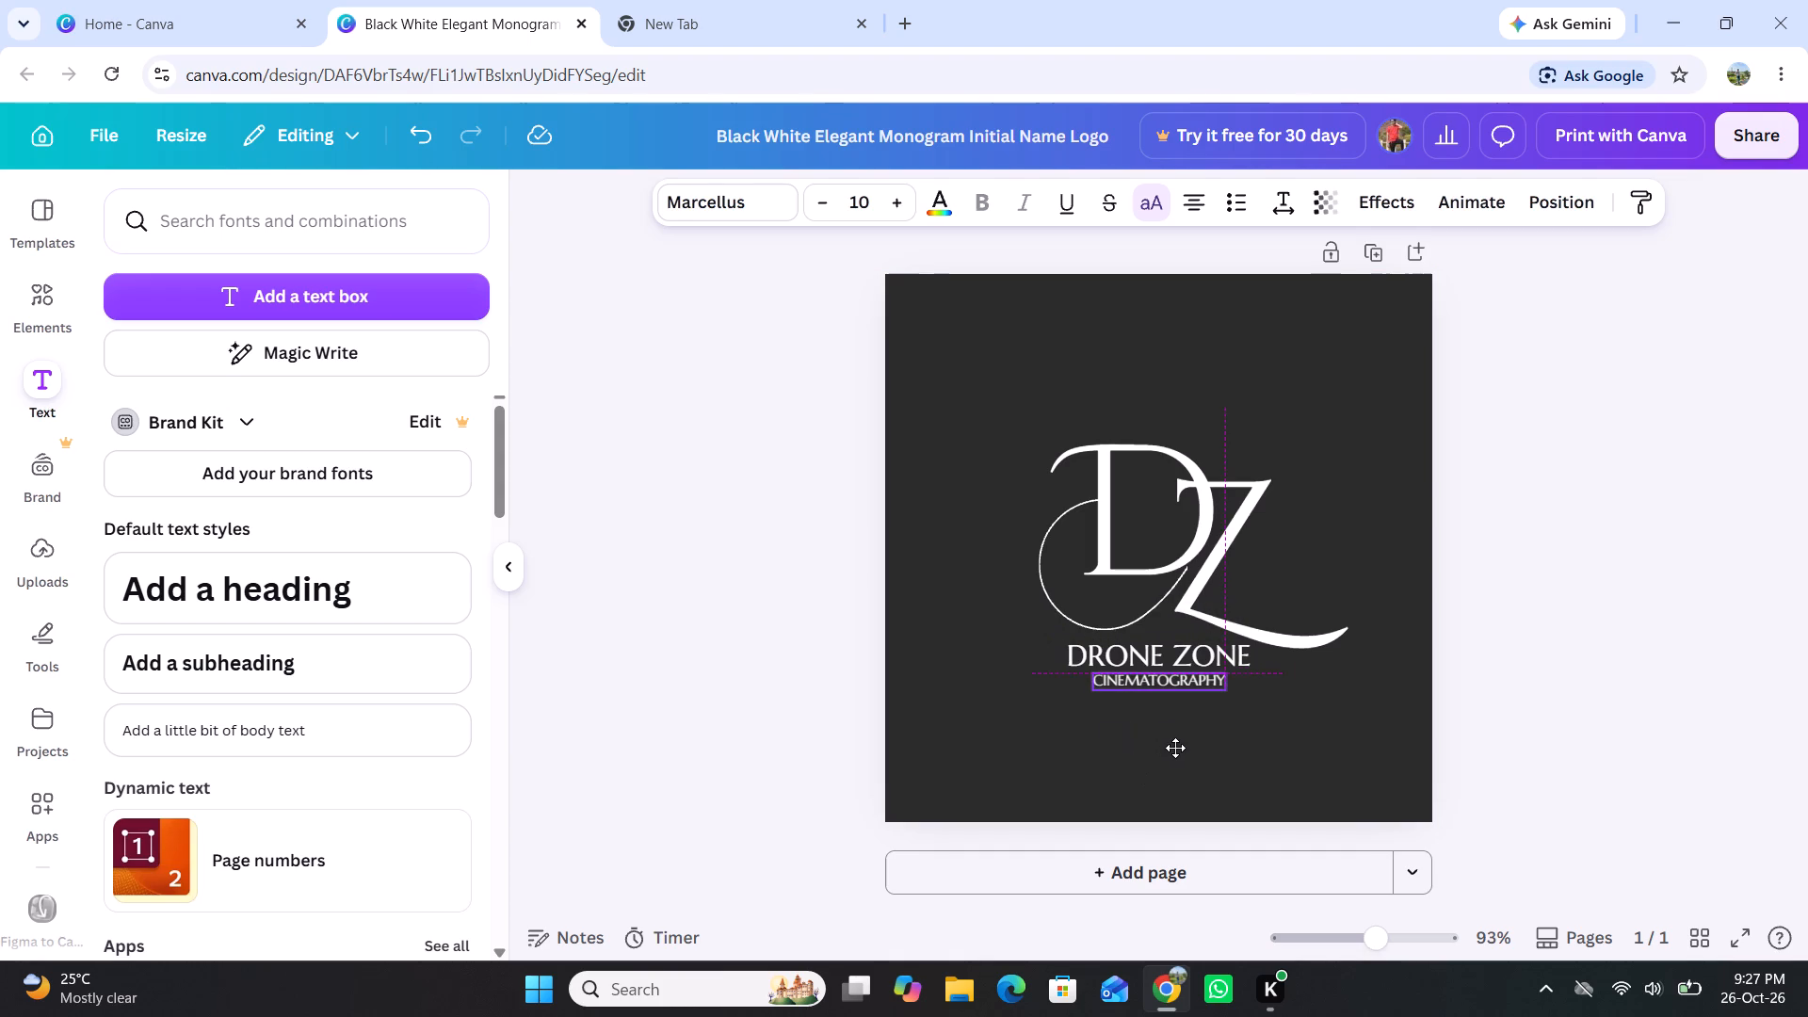
left_click_drag(1175, 748, 1220, 741)
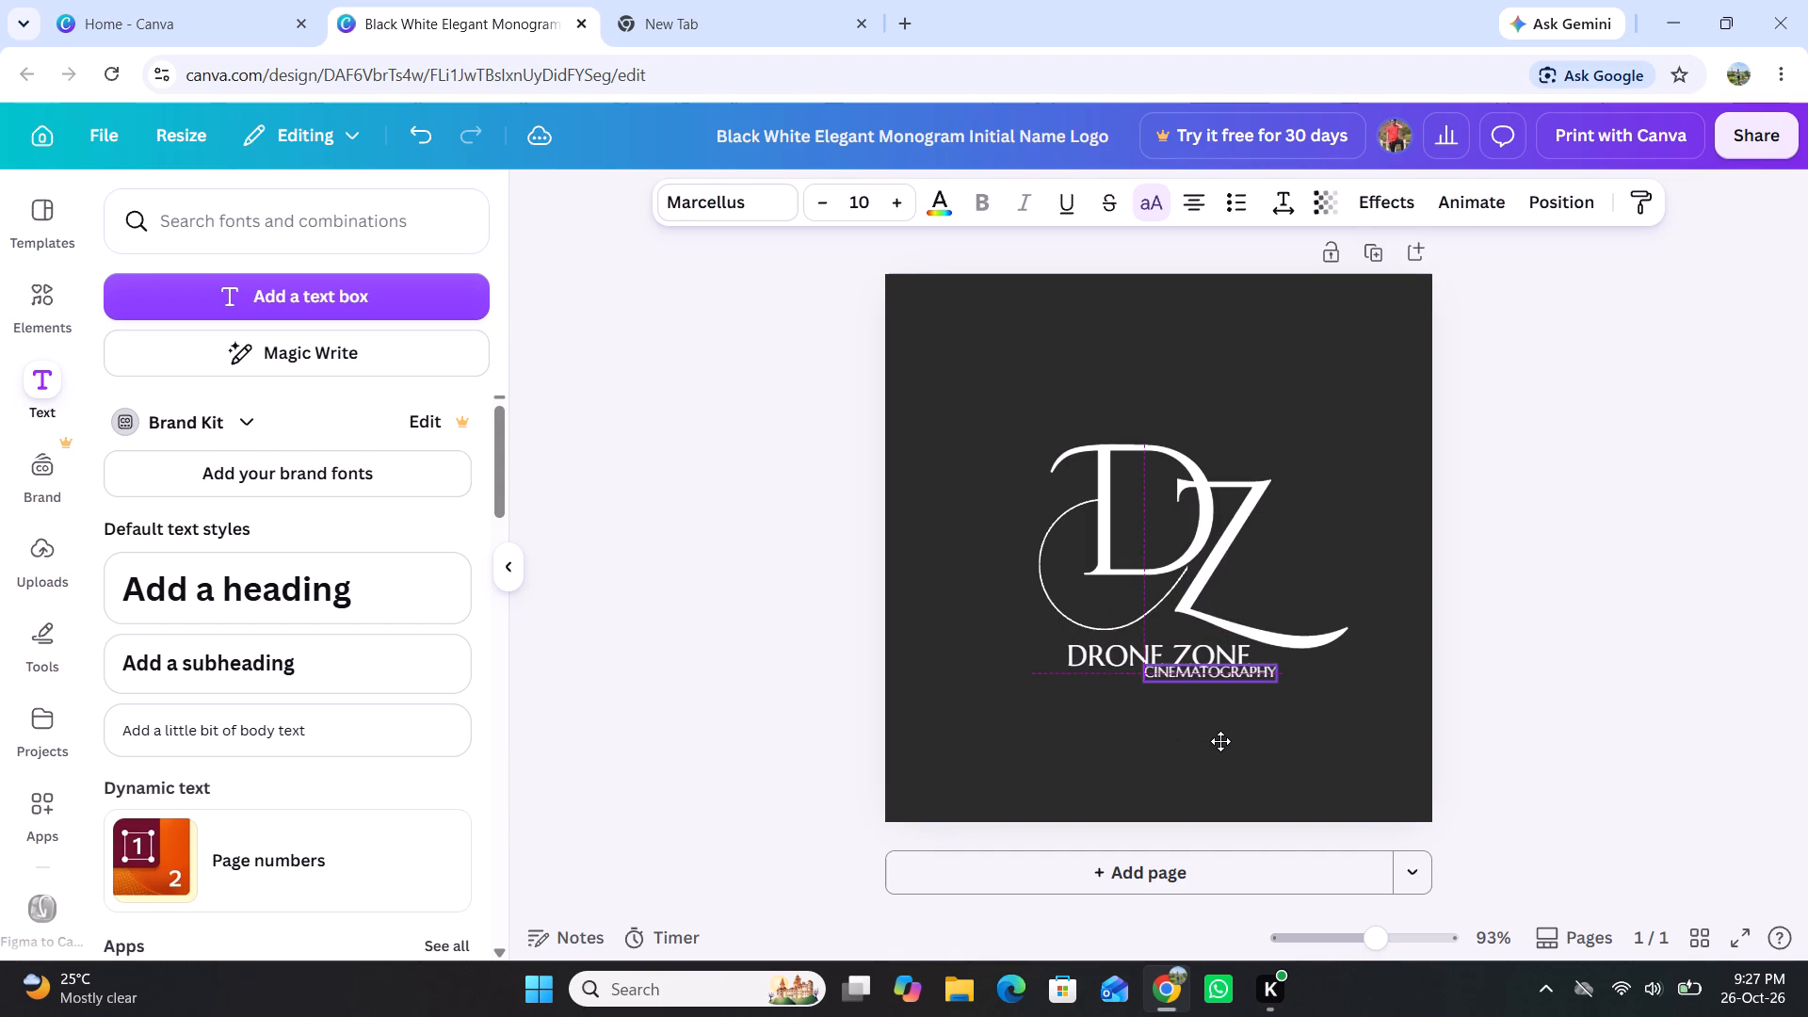
left_click_drag(1220, 741, 1267, 748)
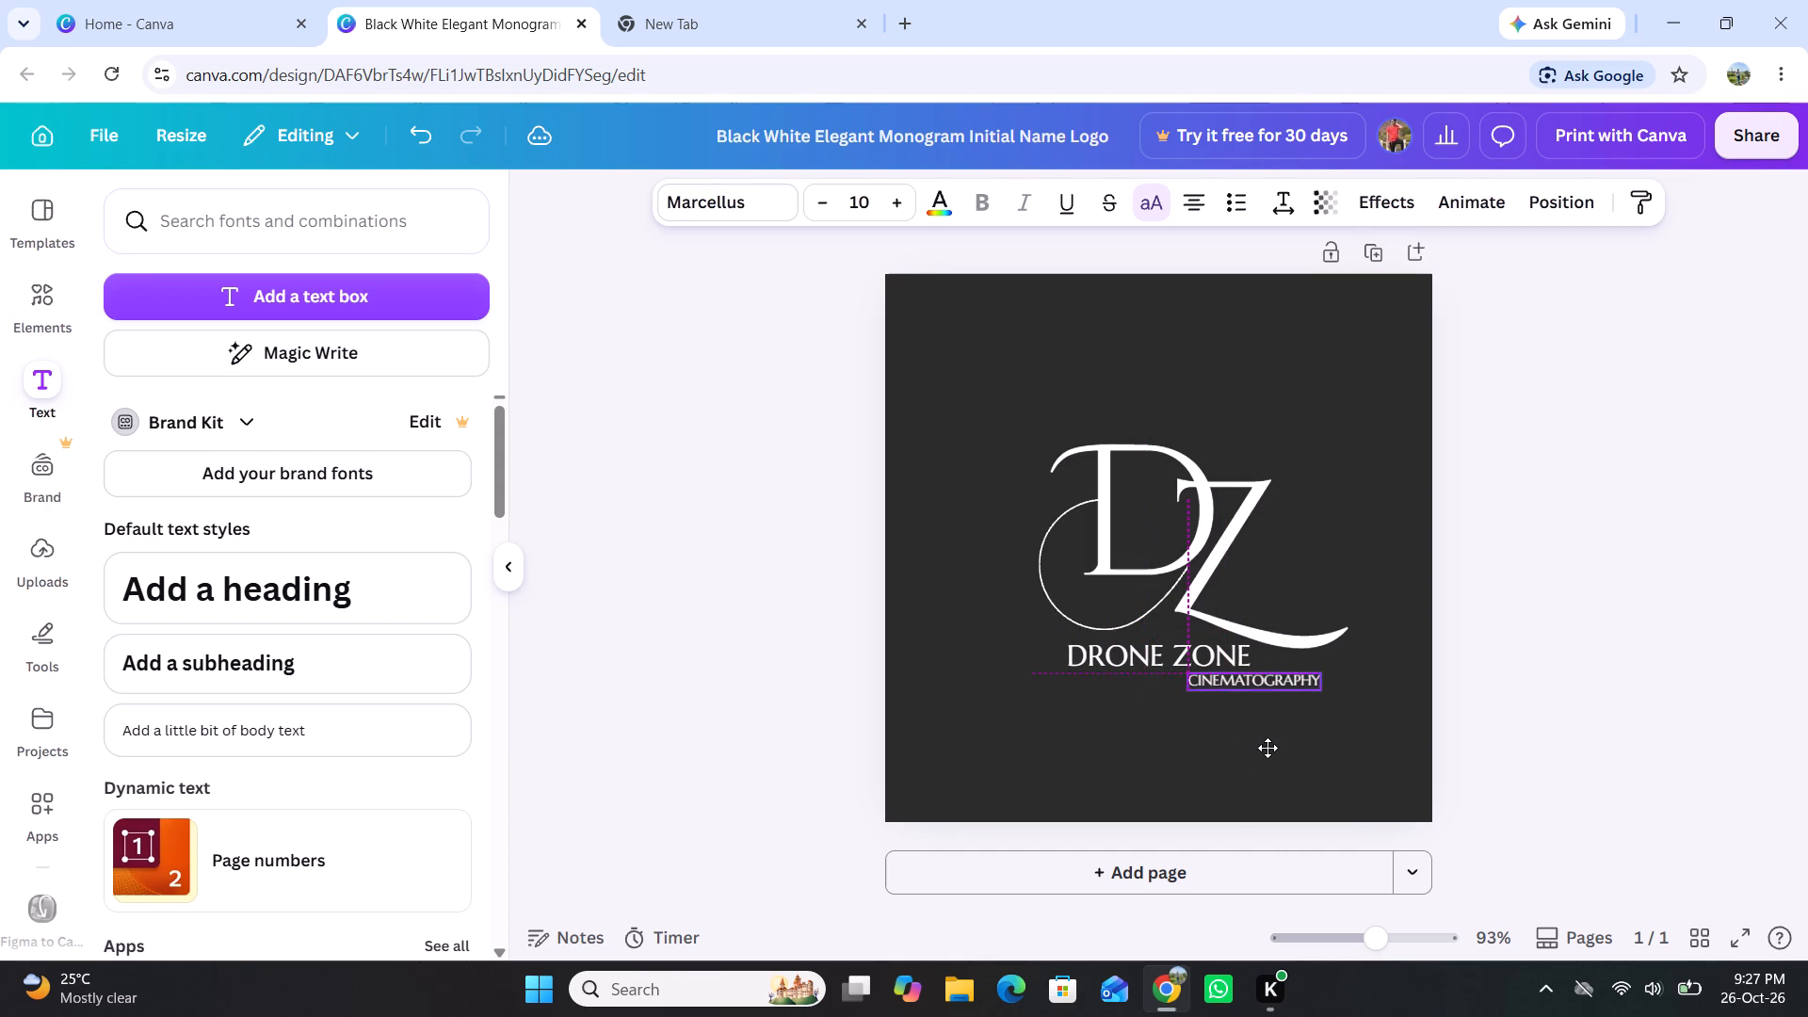
left_click_drag(1267, 748, 1306, 752)
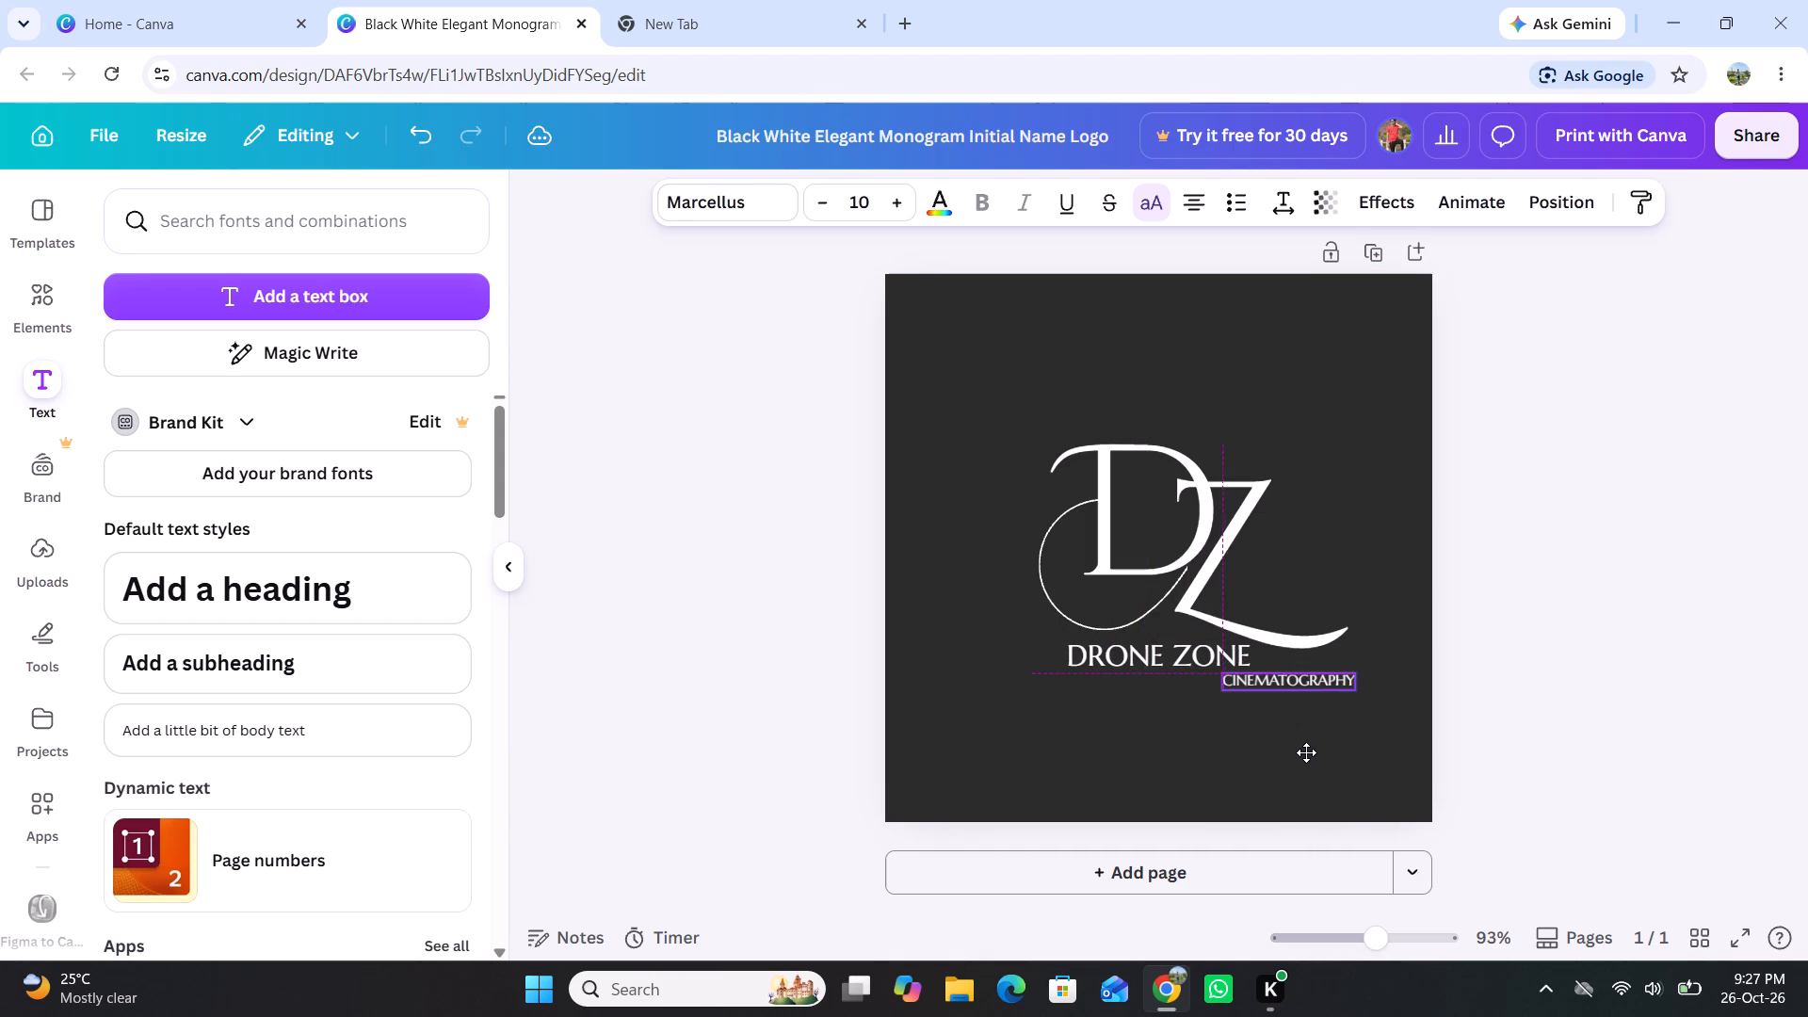
left_click_drag(1306, 752, 1259, 755)
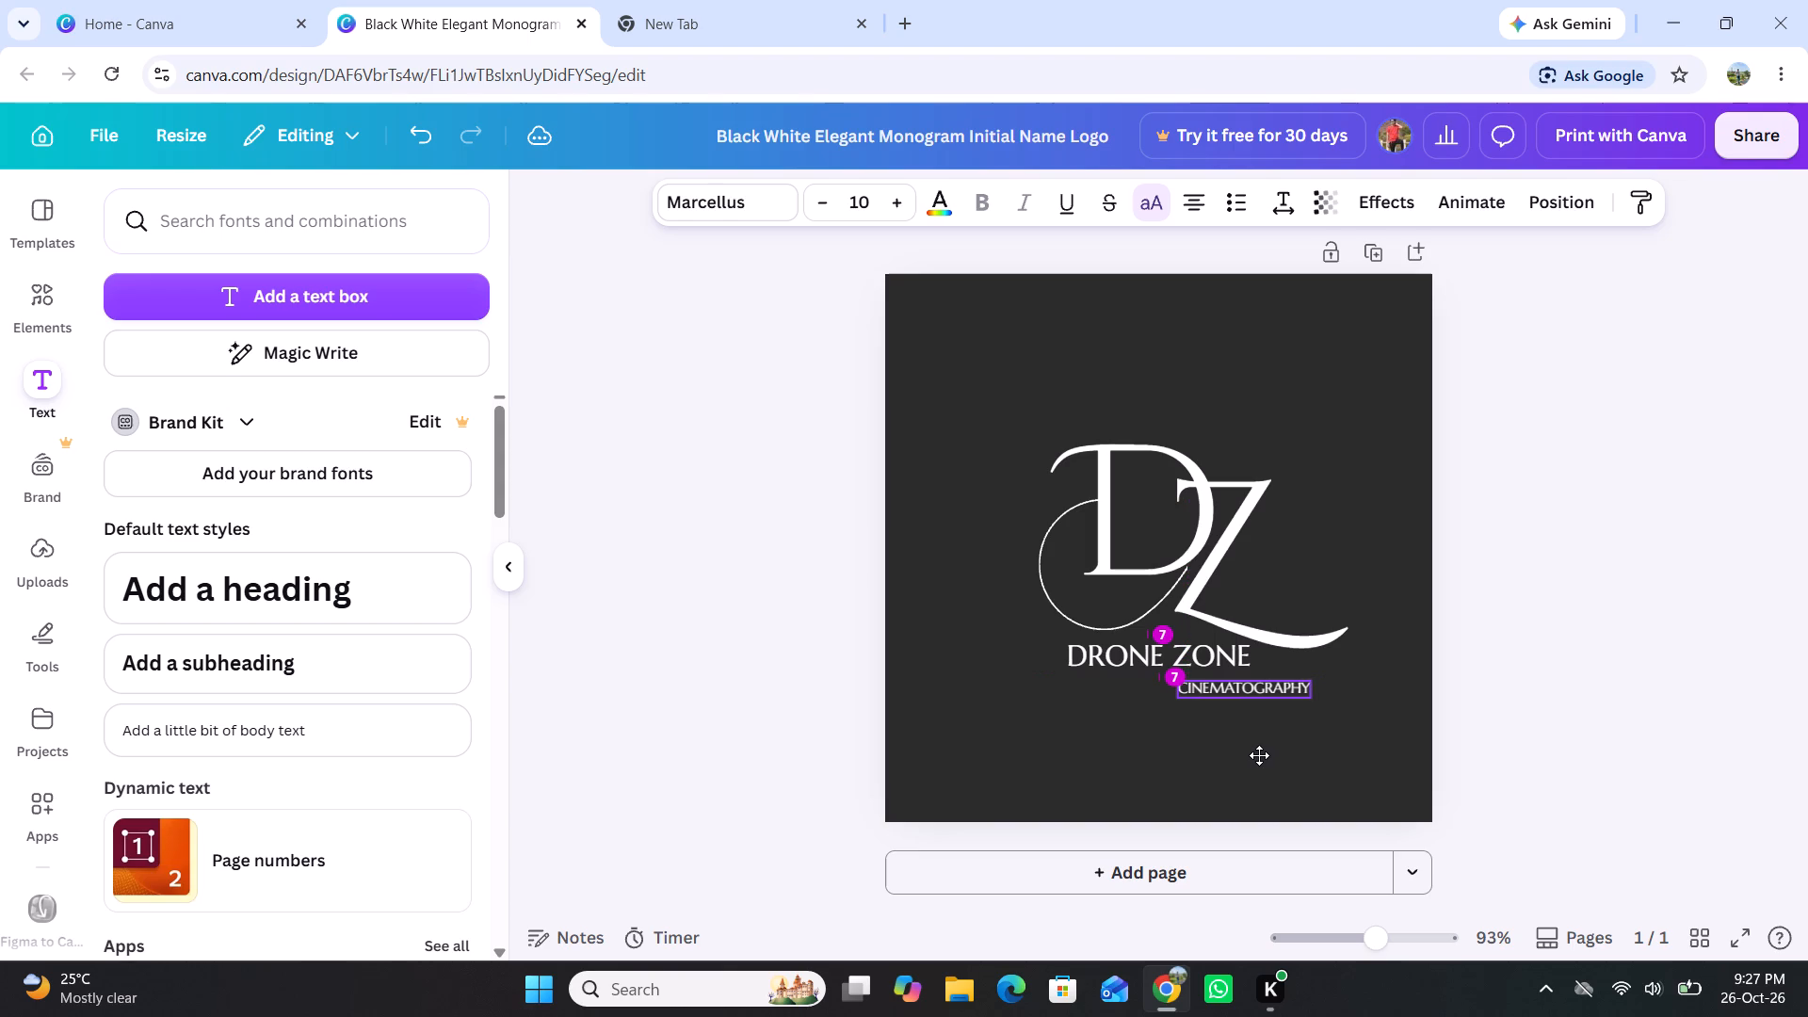
left_click_drag(1259, 755, 1265, 747)
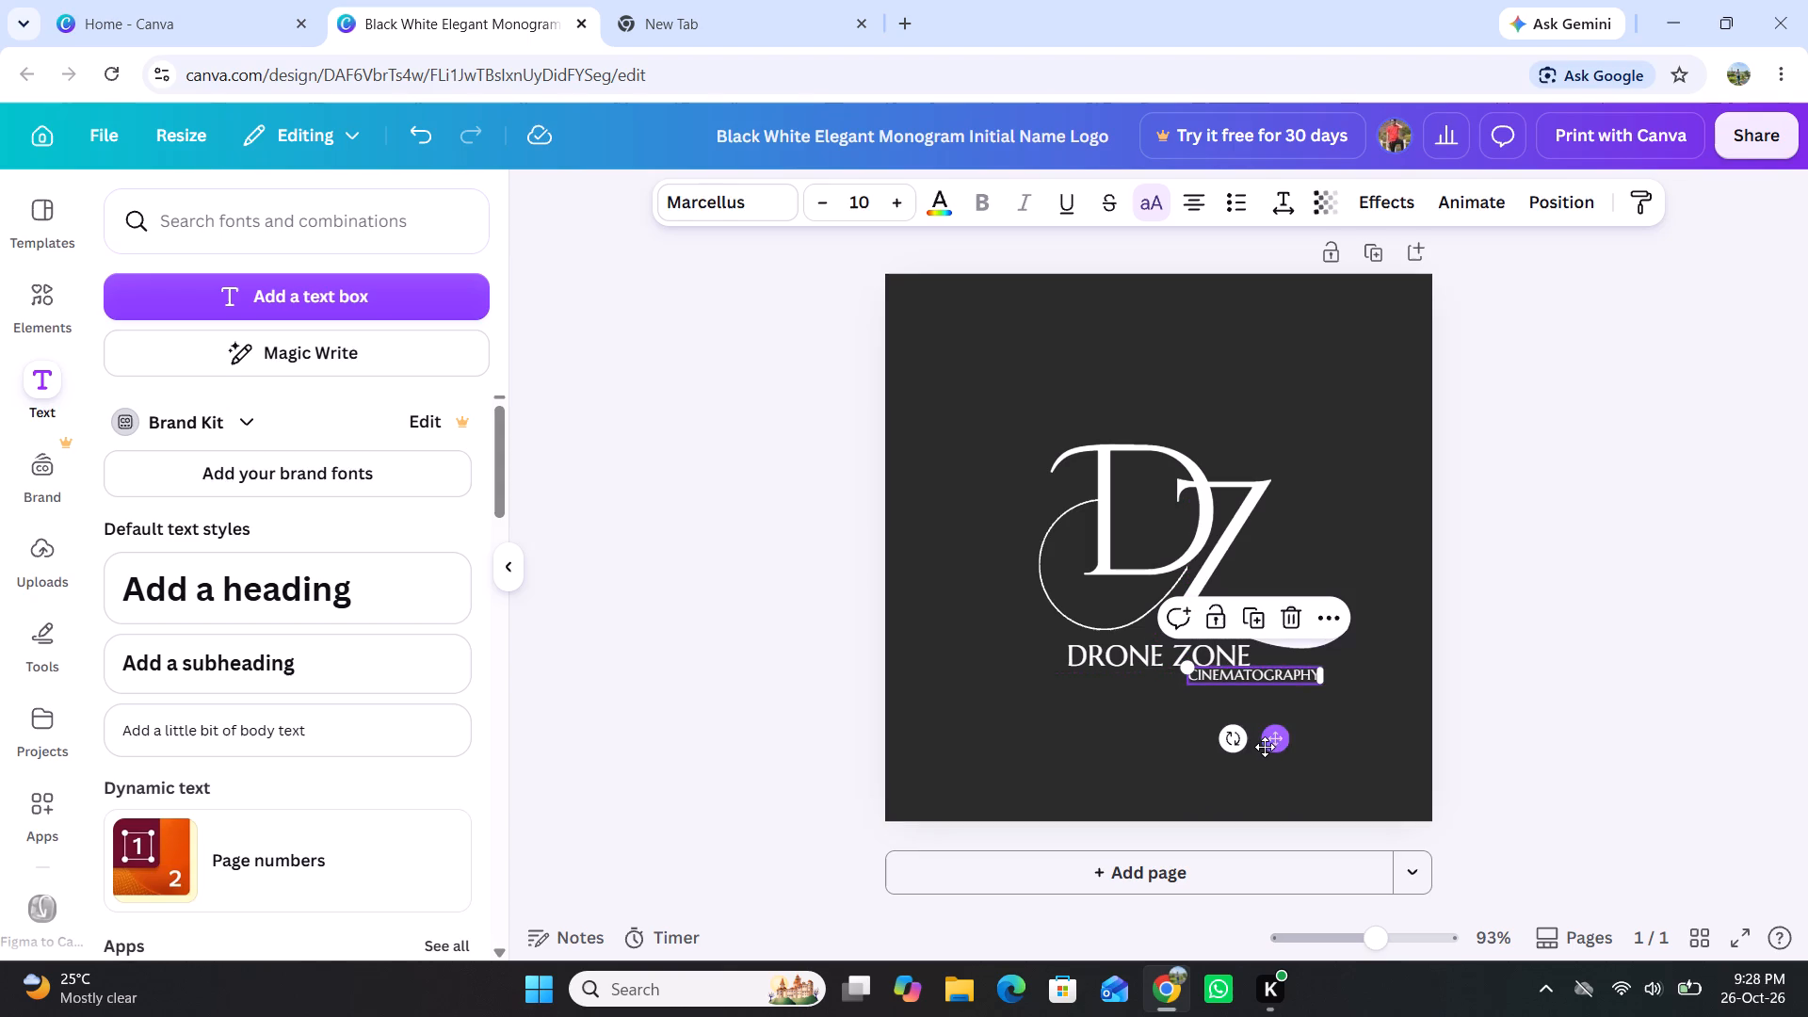
left_click(1553, 638)
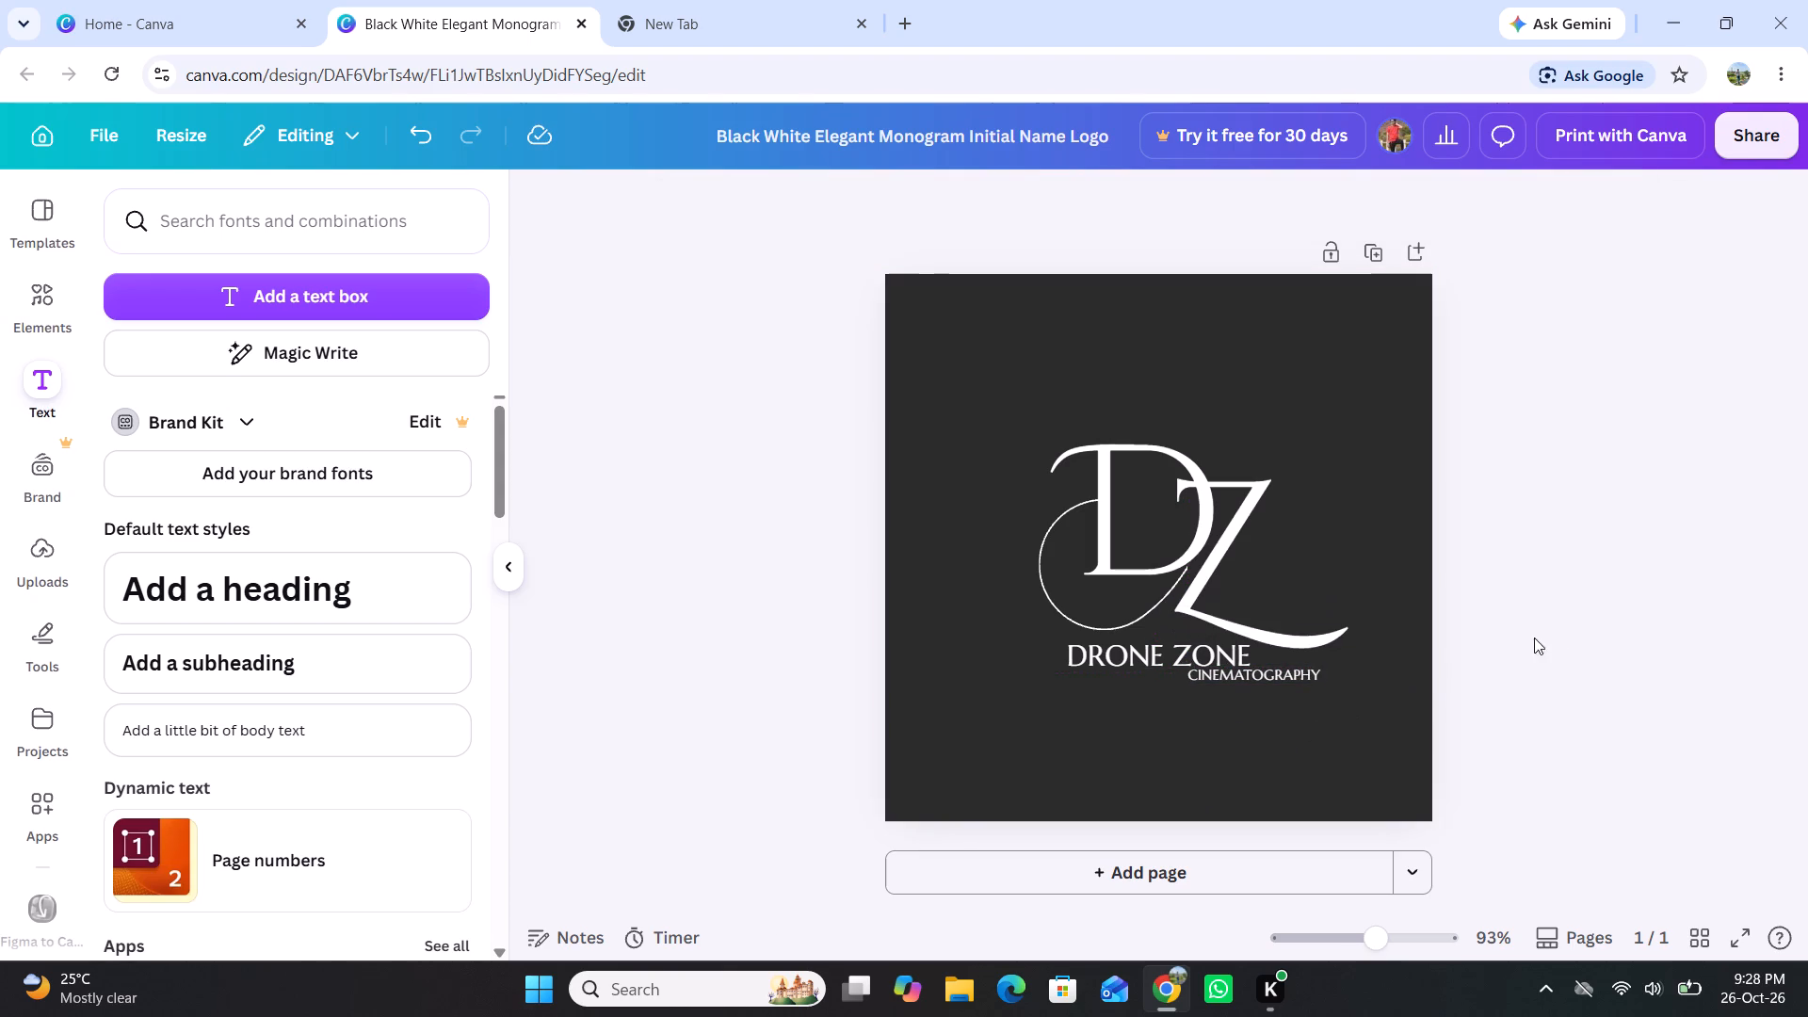
Nudge the CINEMATOGRAPHY line slightly down to widen the gap below DRONE ZONE.
left_click(1286, 675)
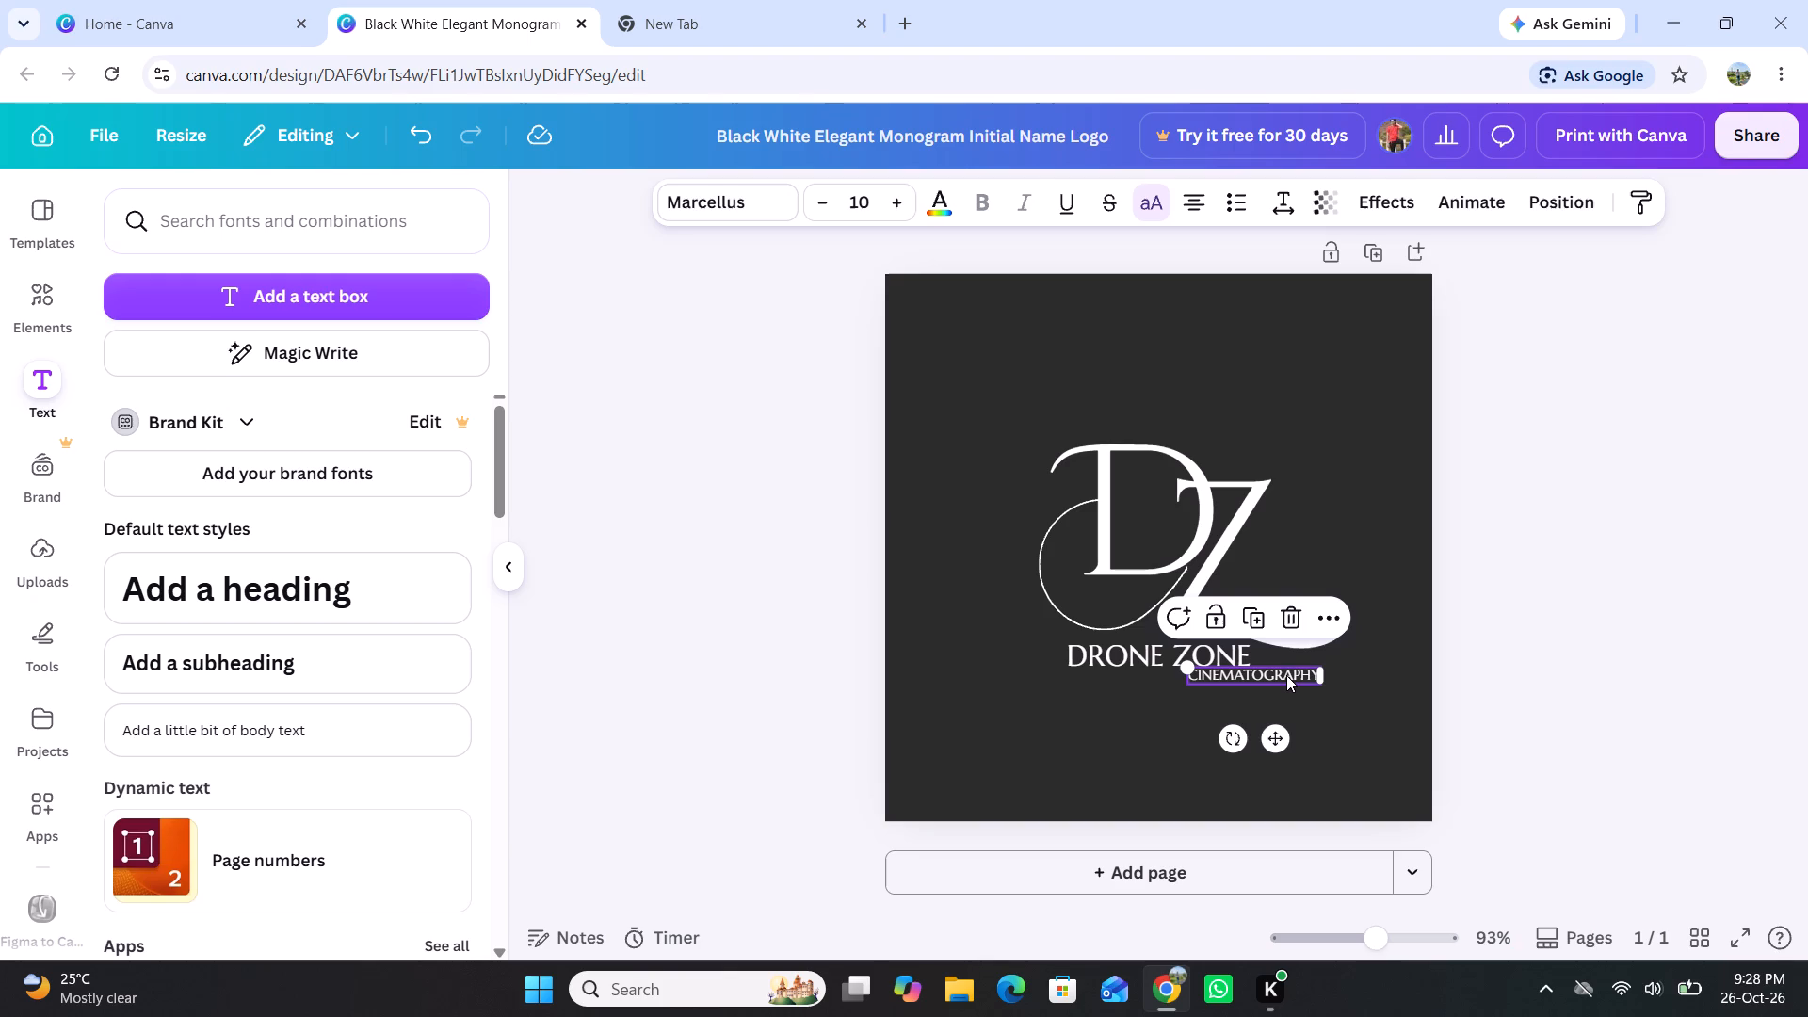
key("Down")
key("Down")
key("Down")
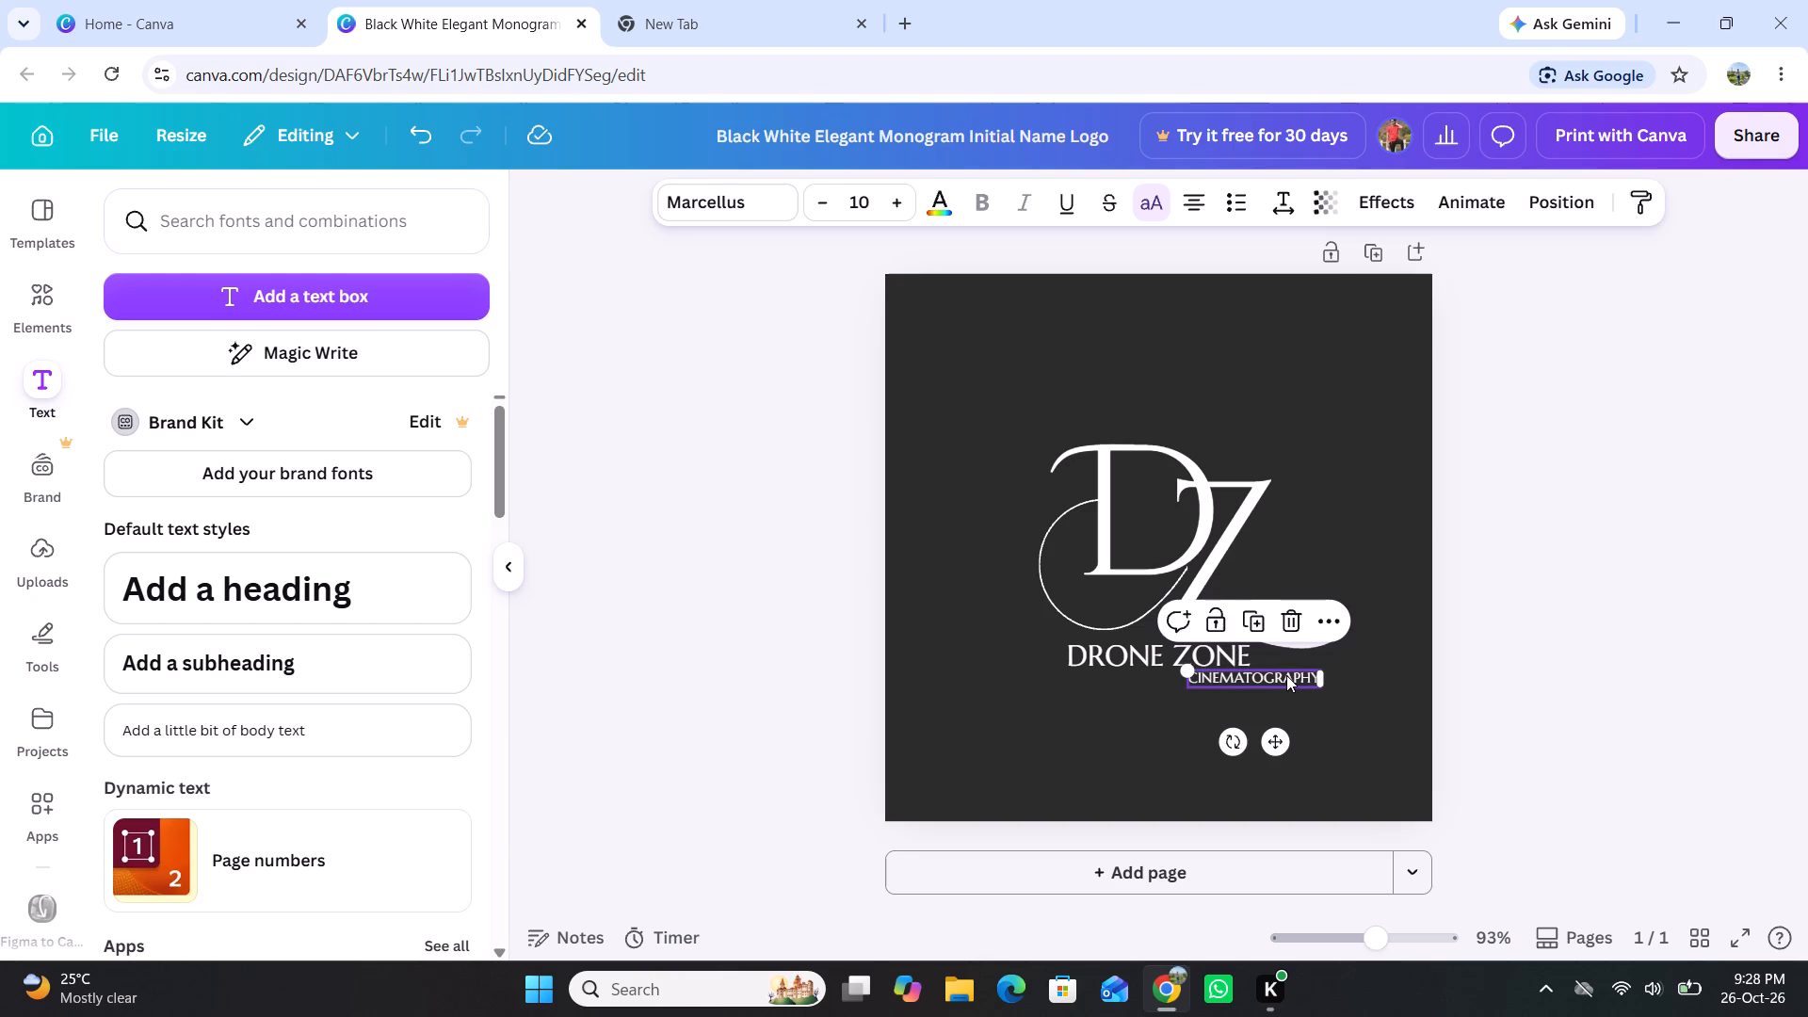
key("Up")
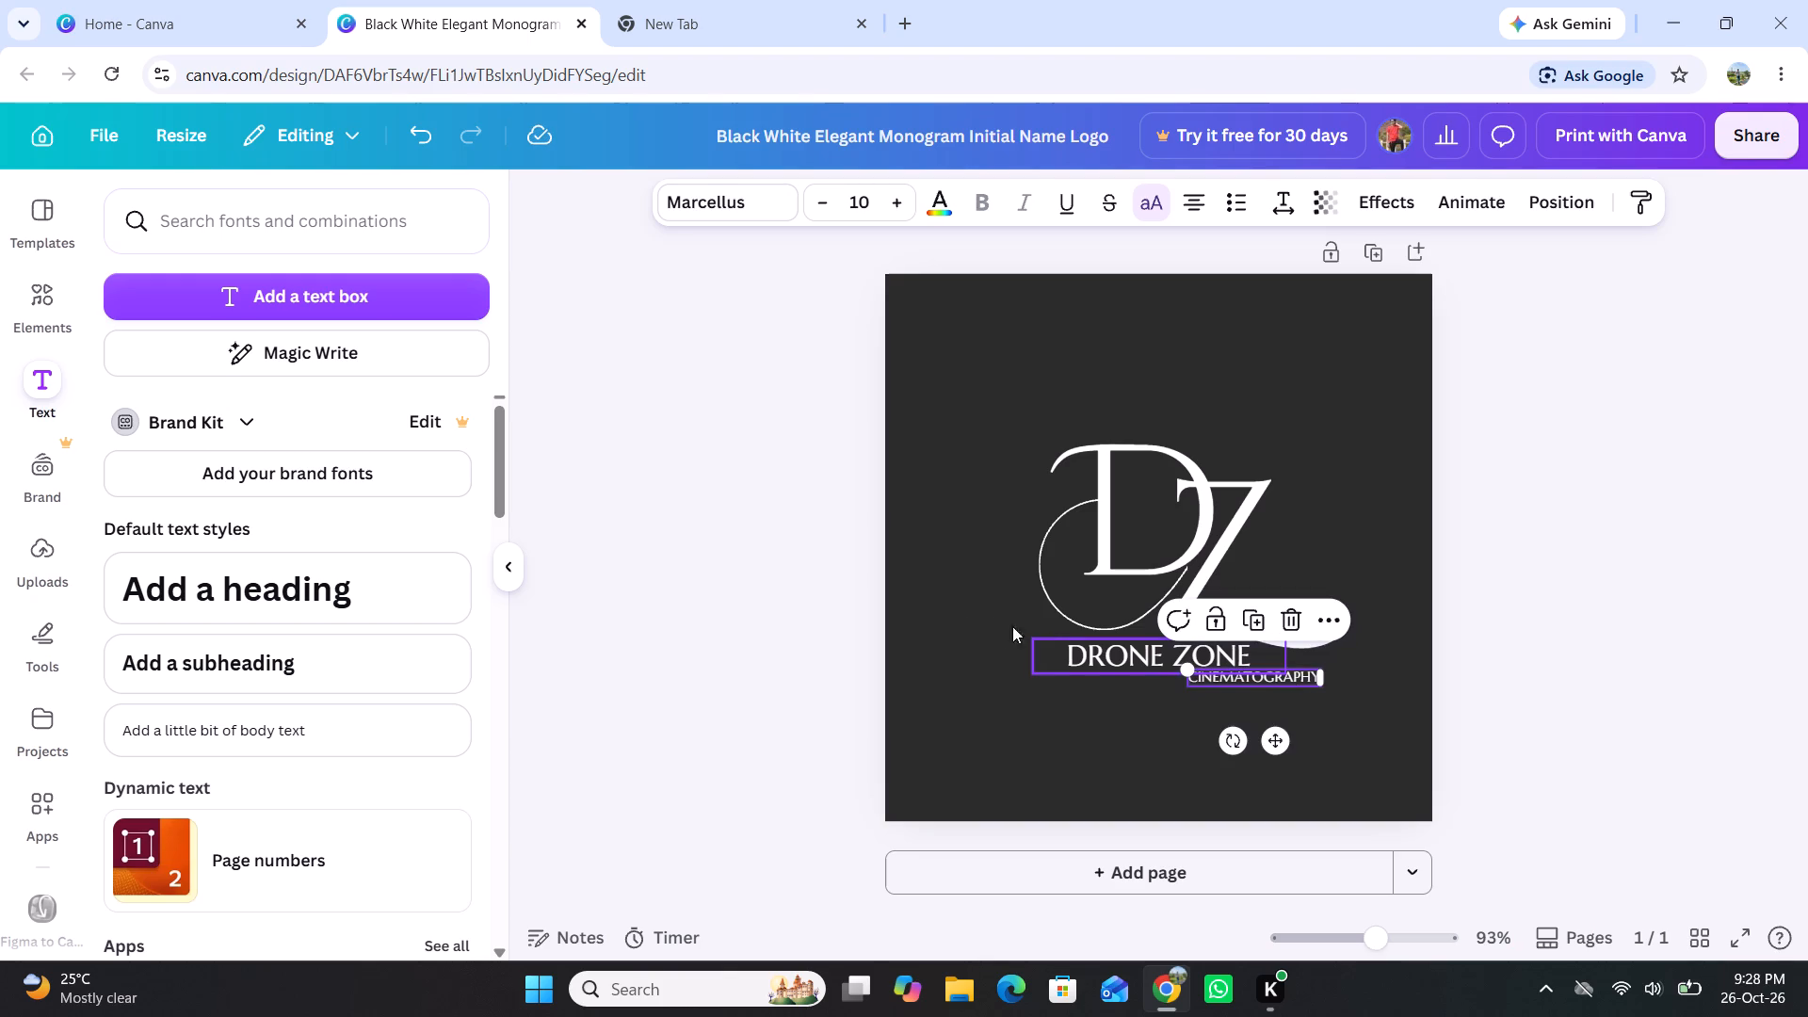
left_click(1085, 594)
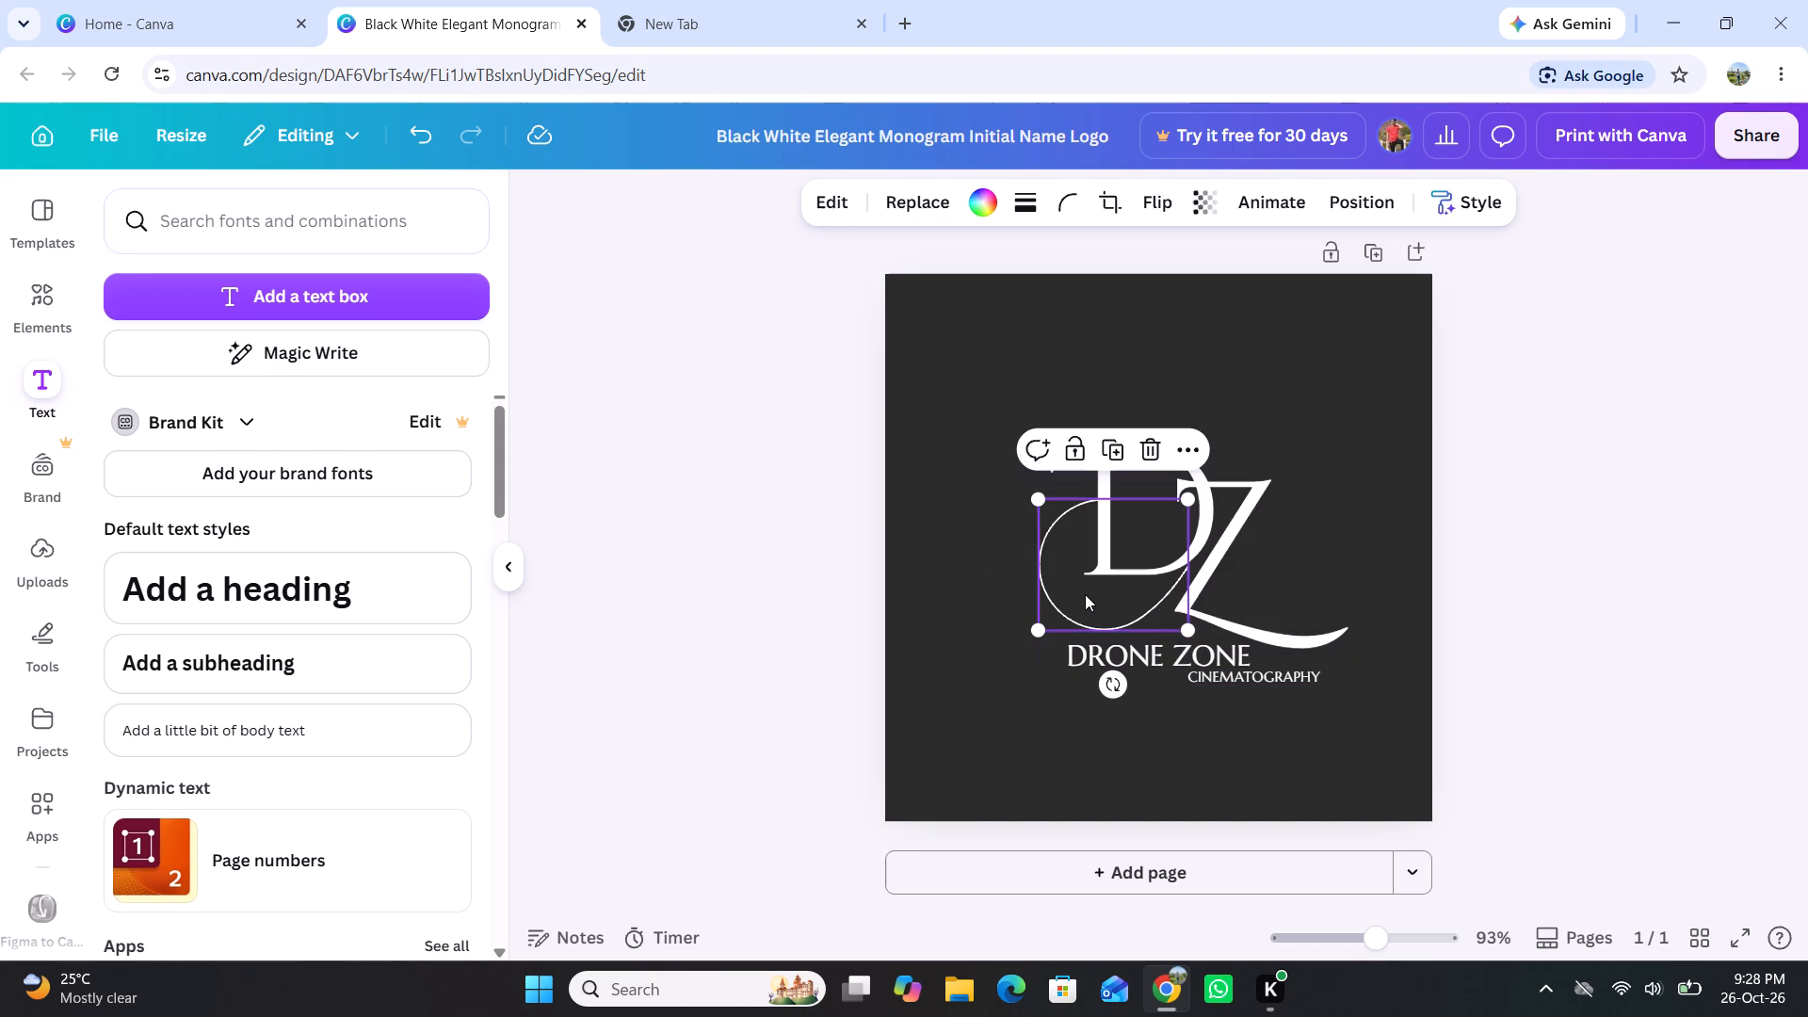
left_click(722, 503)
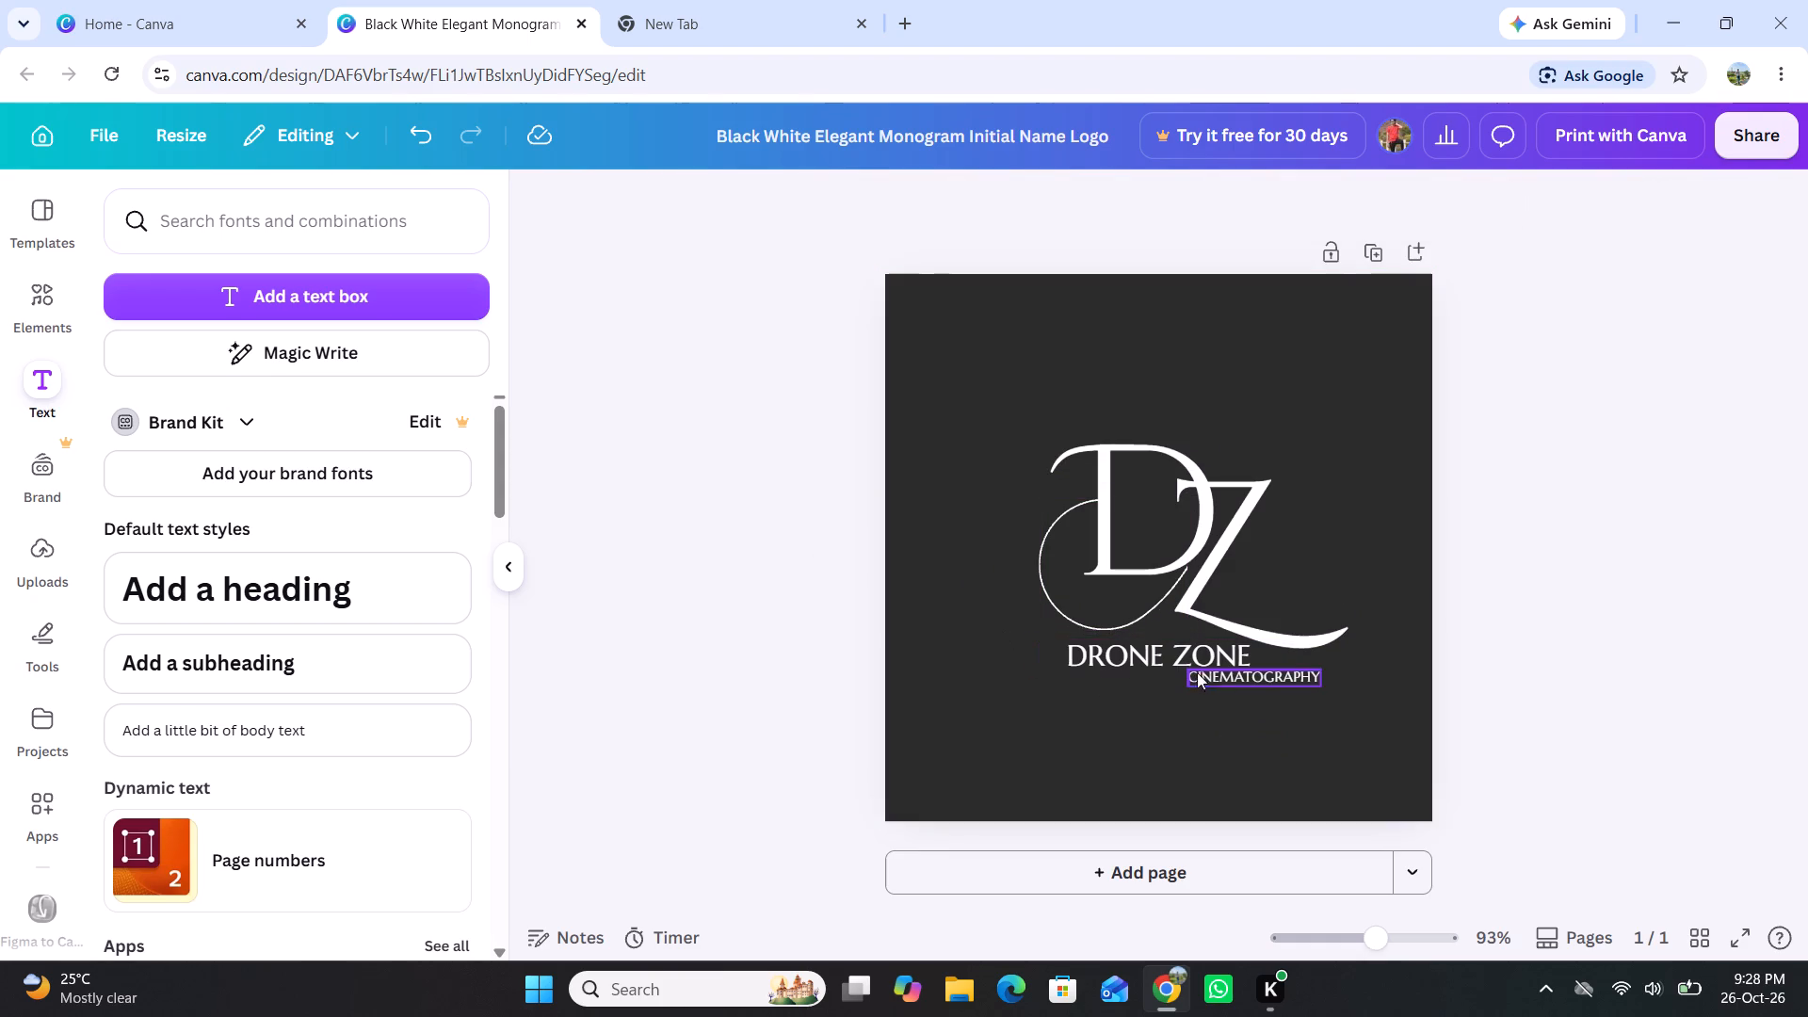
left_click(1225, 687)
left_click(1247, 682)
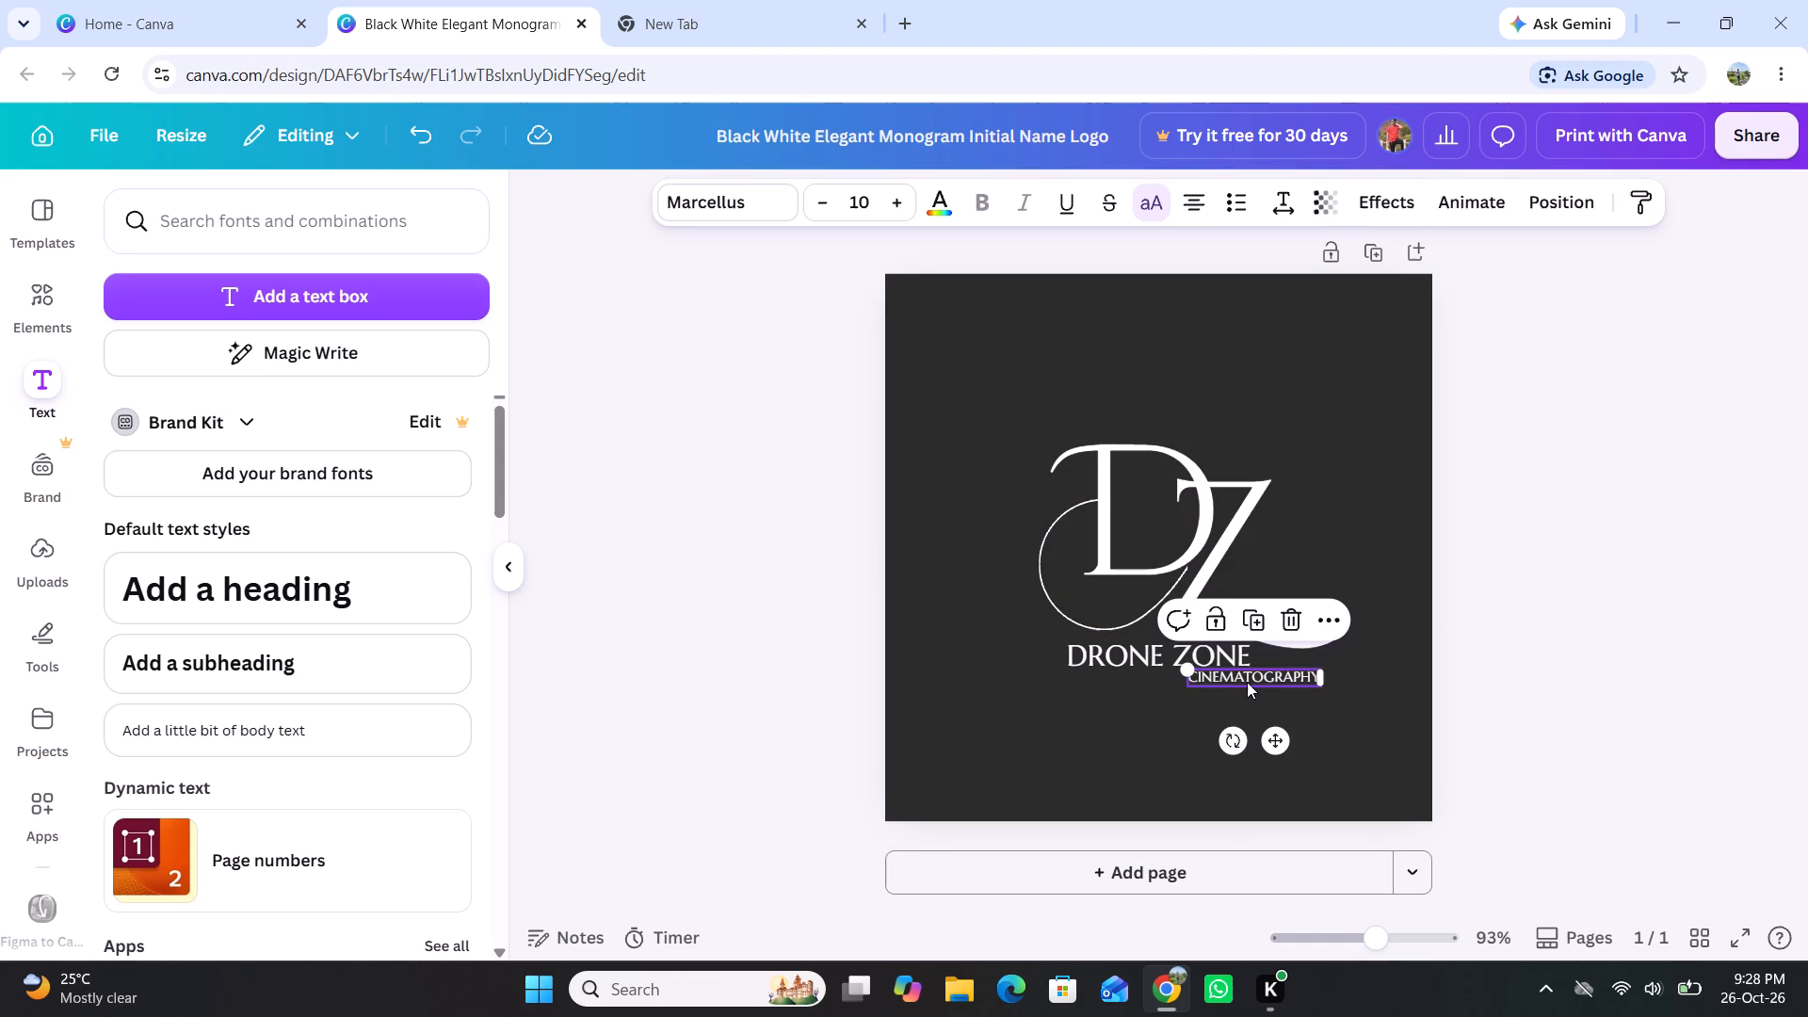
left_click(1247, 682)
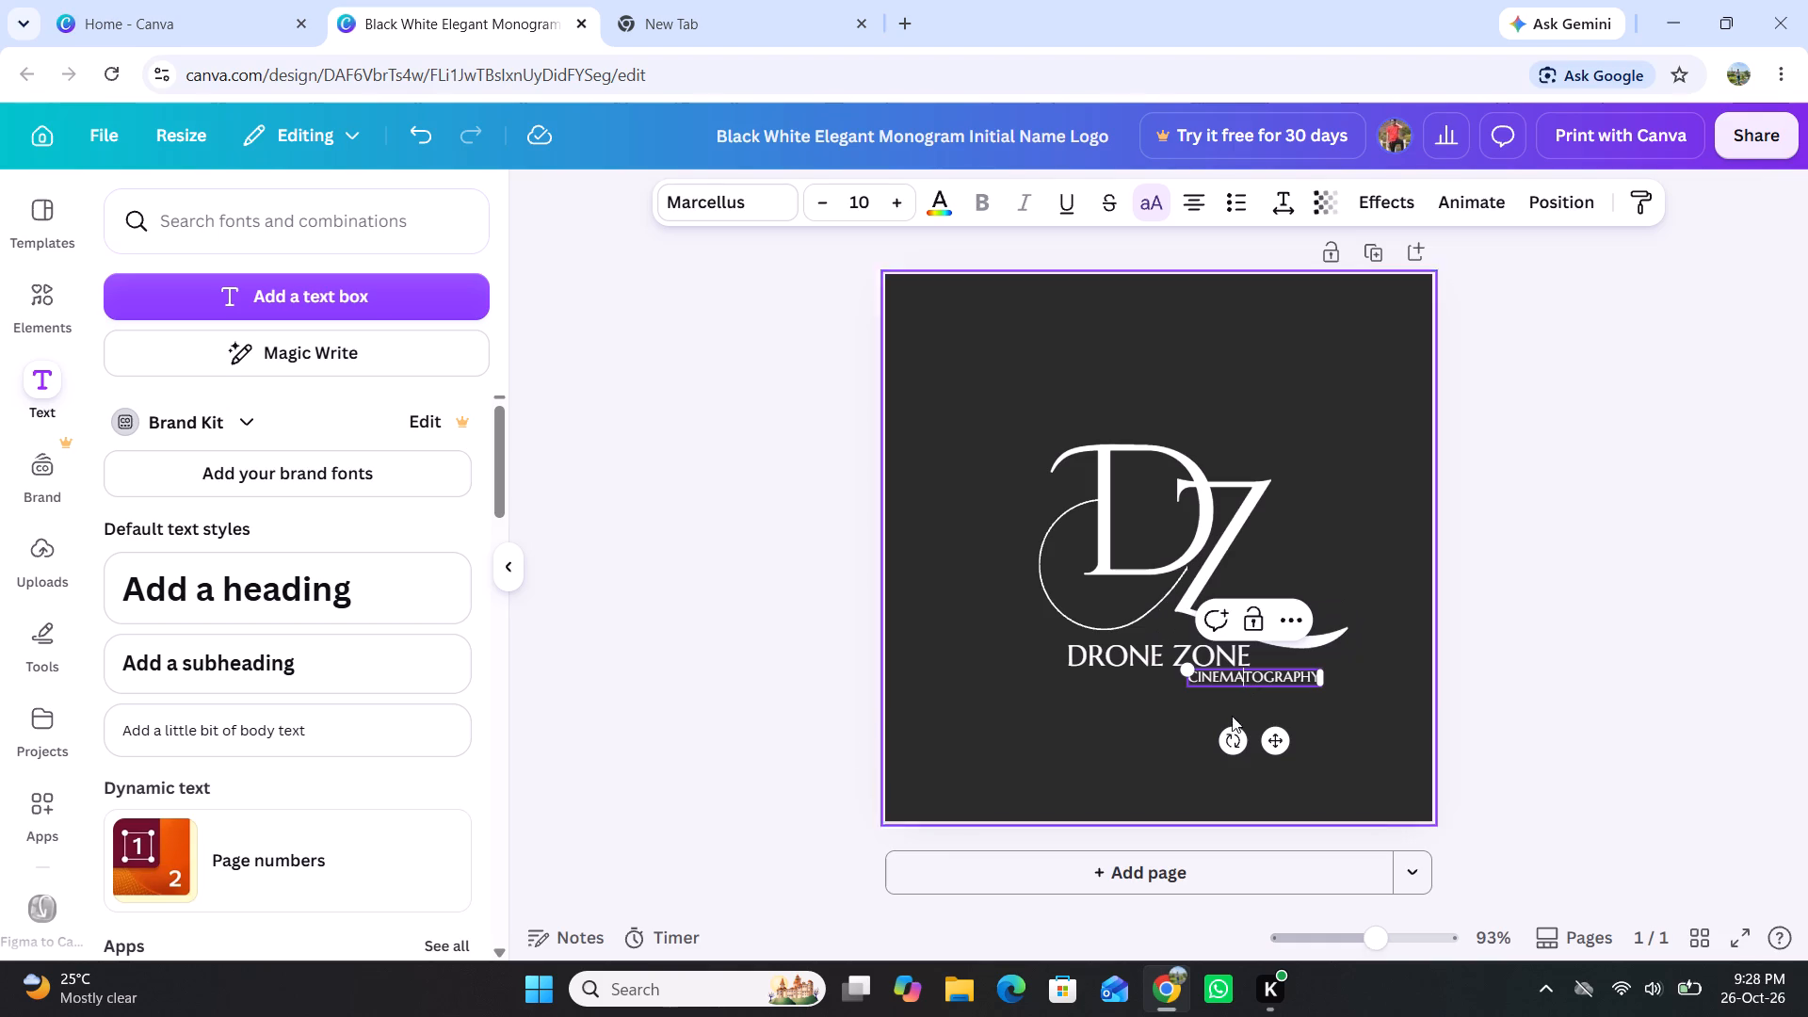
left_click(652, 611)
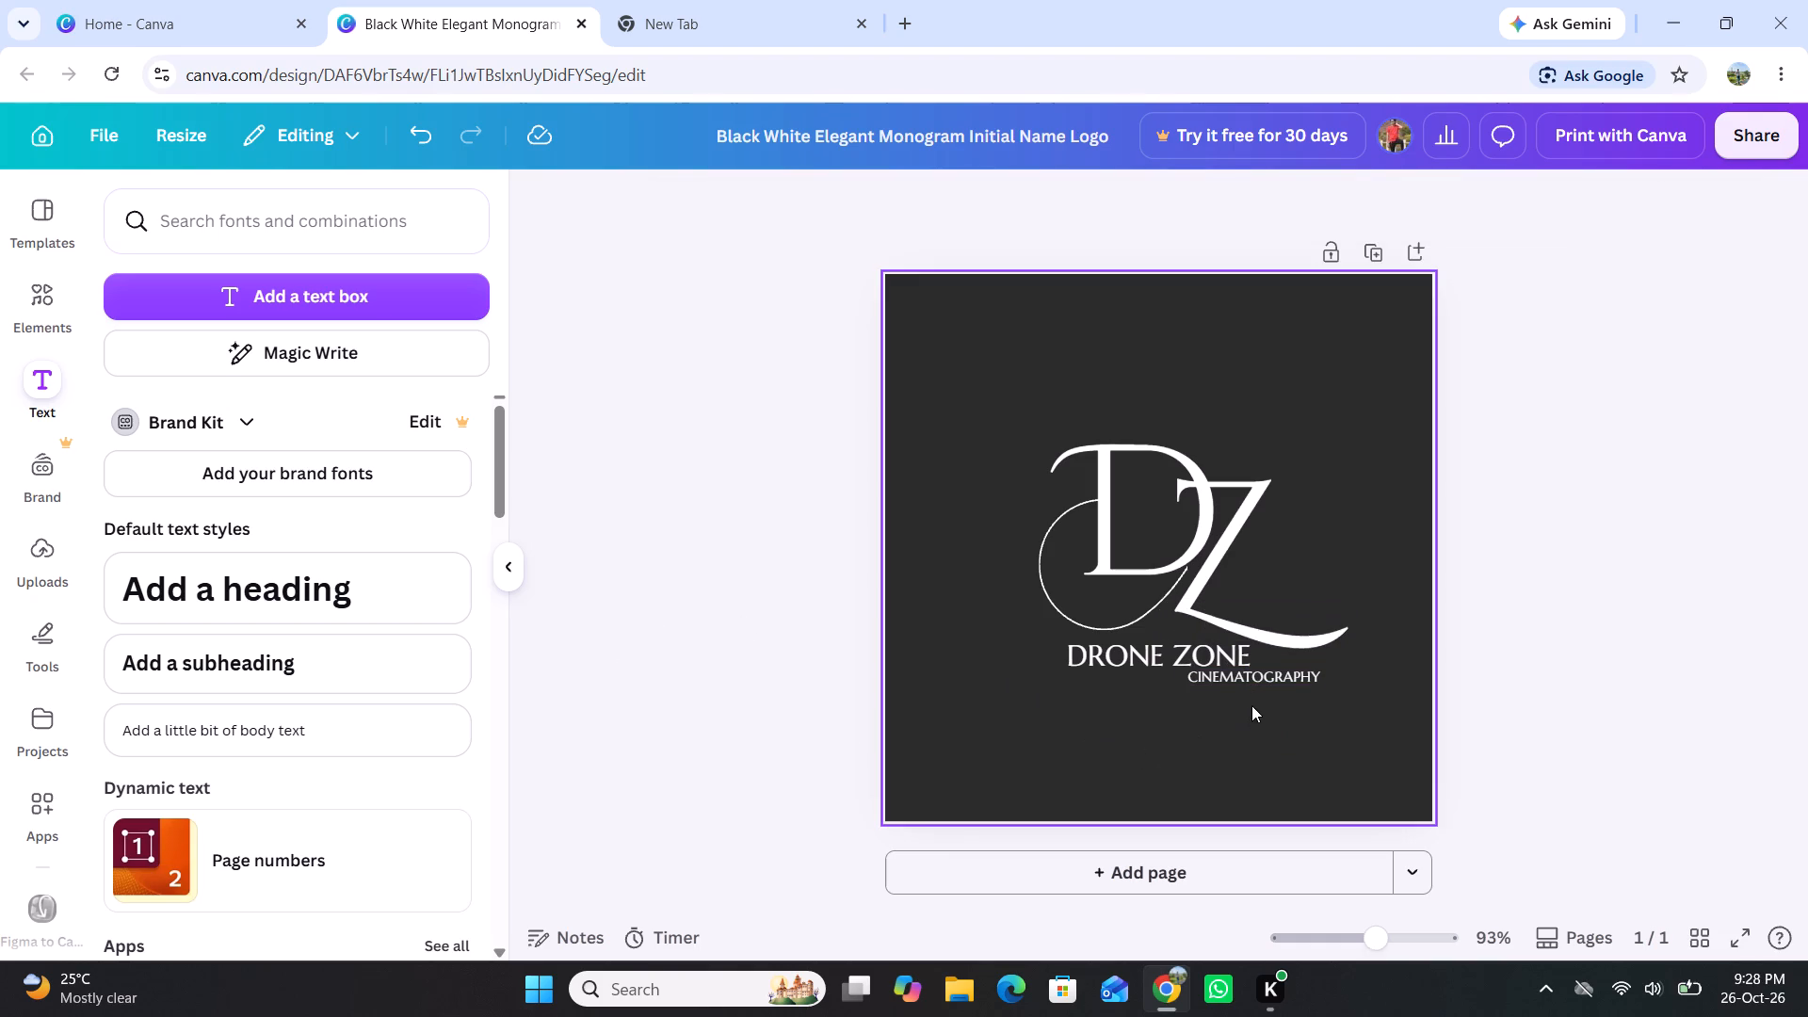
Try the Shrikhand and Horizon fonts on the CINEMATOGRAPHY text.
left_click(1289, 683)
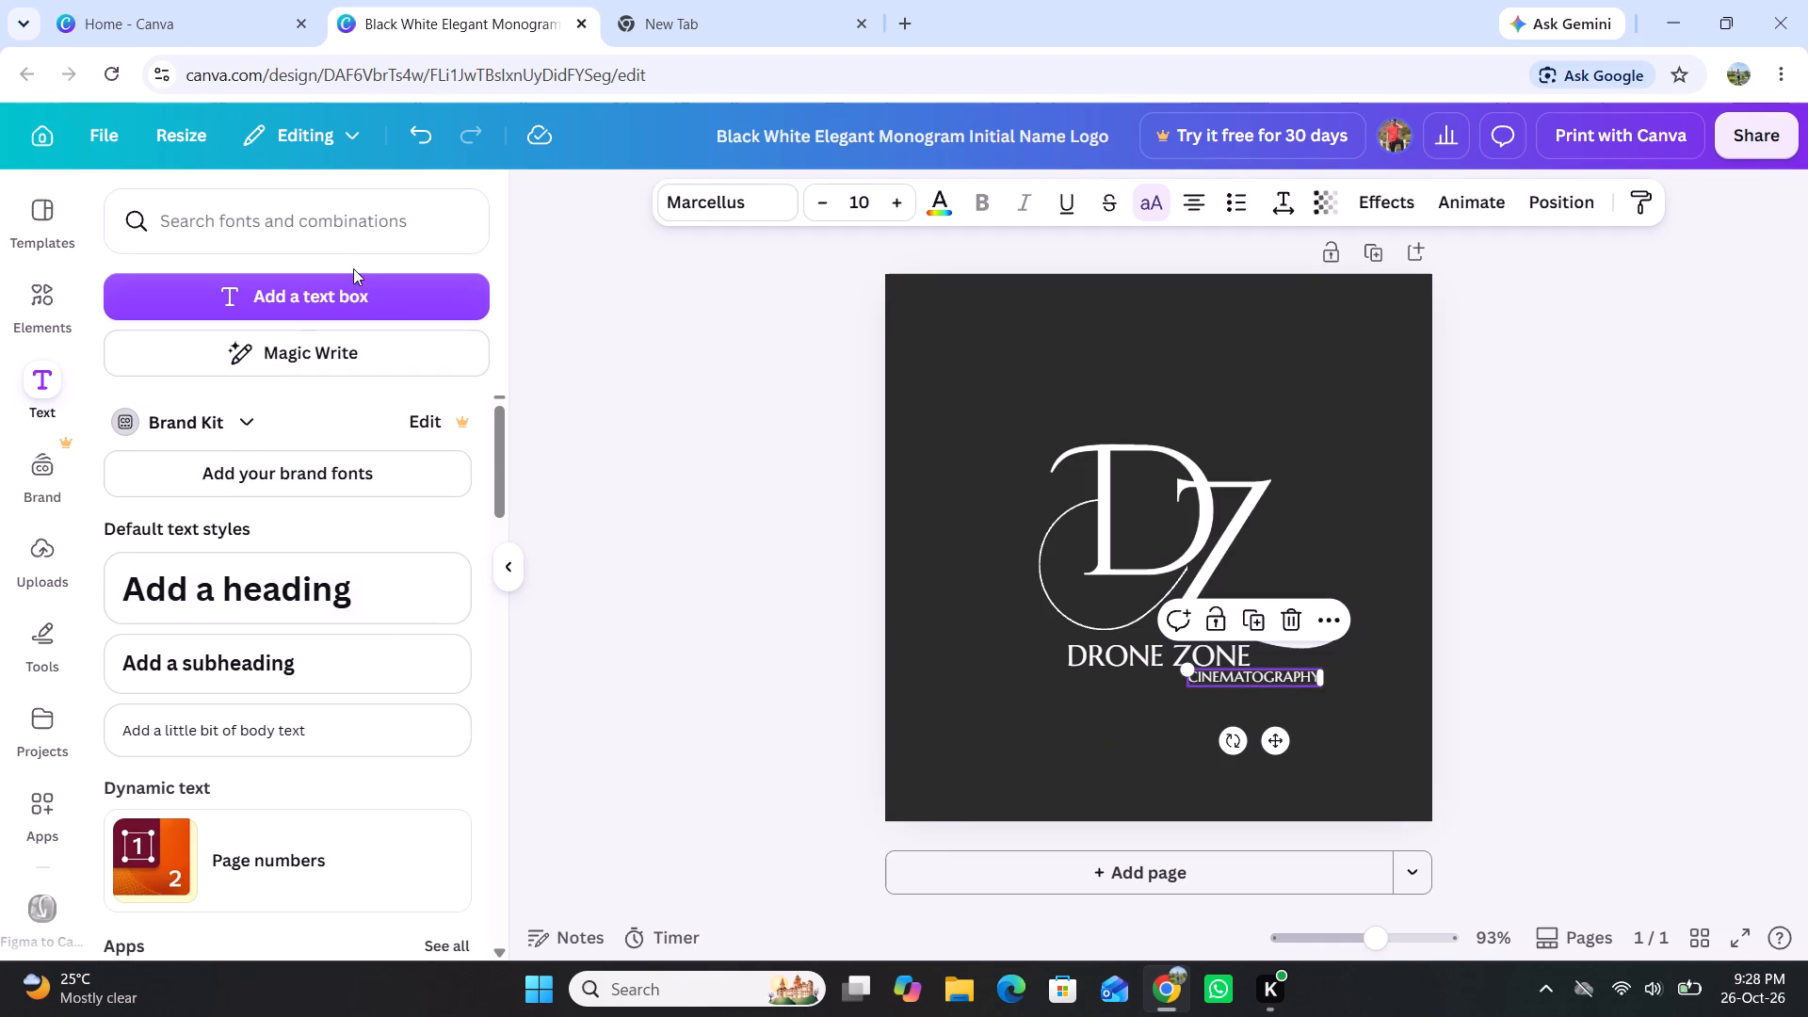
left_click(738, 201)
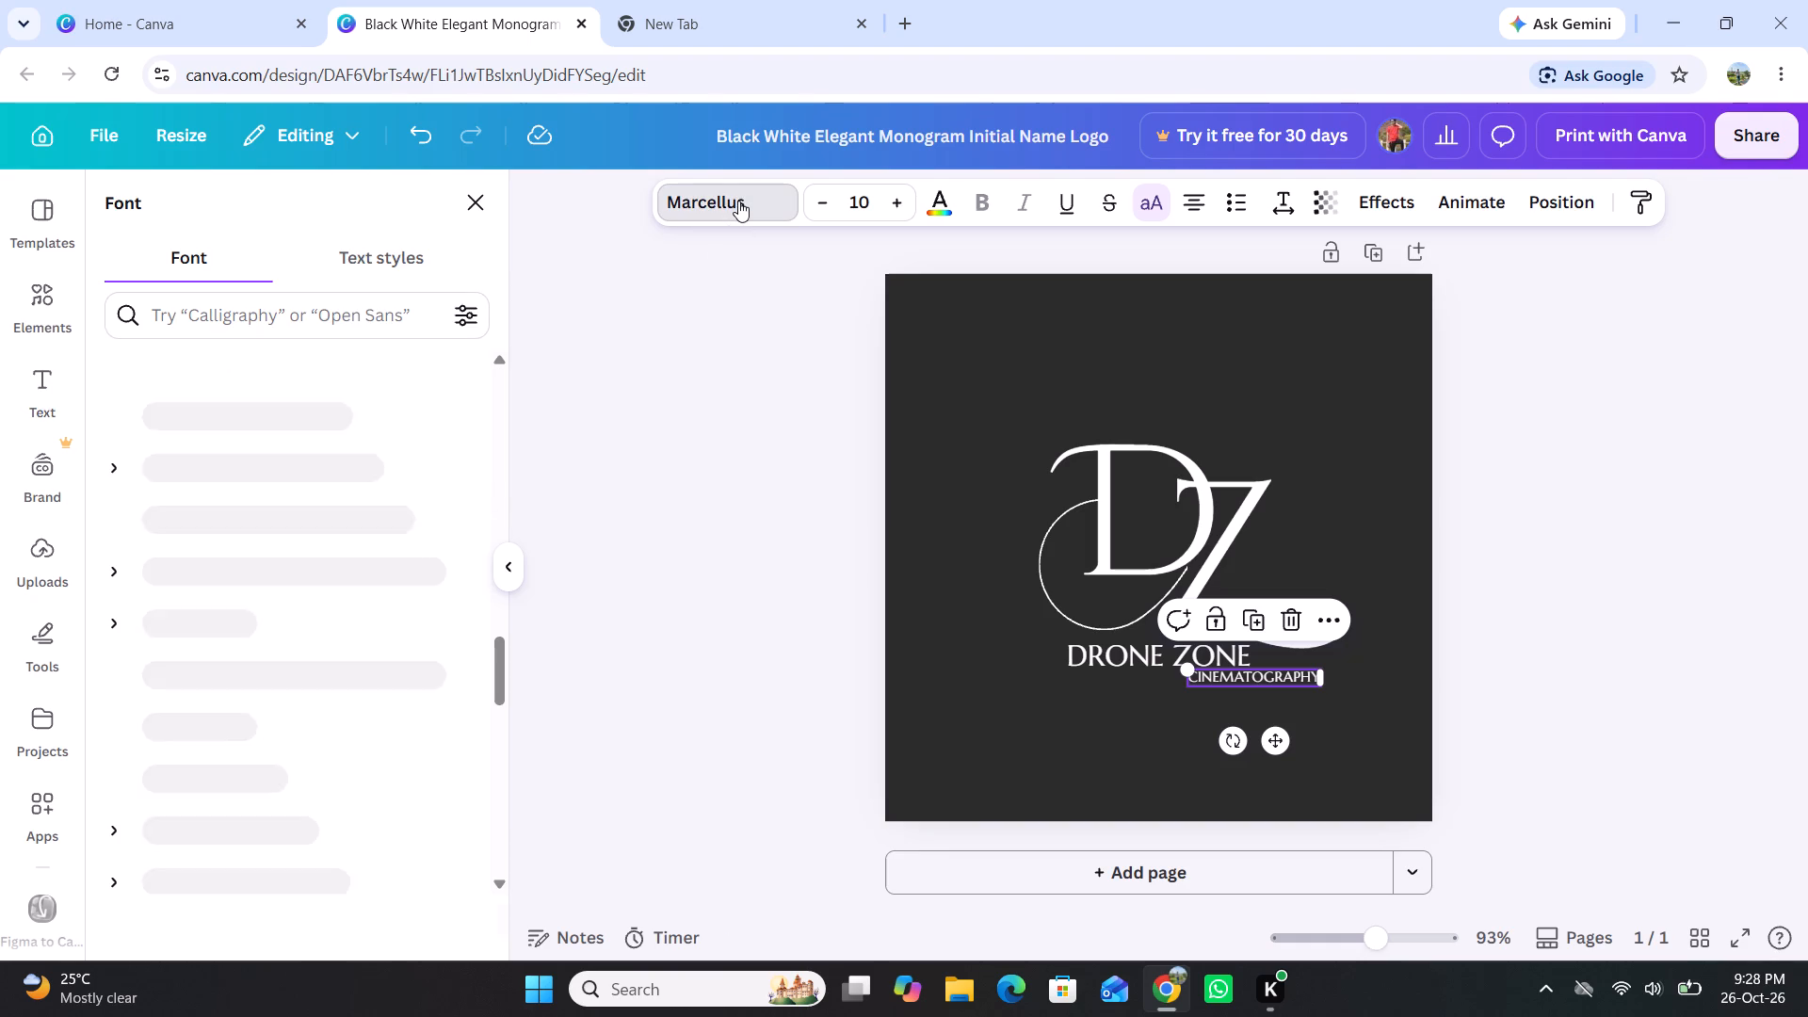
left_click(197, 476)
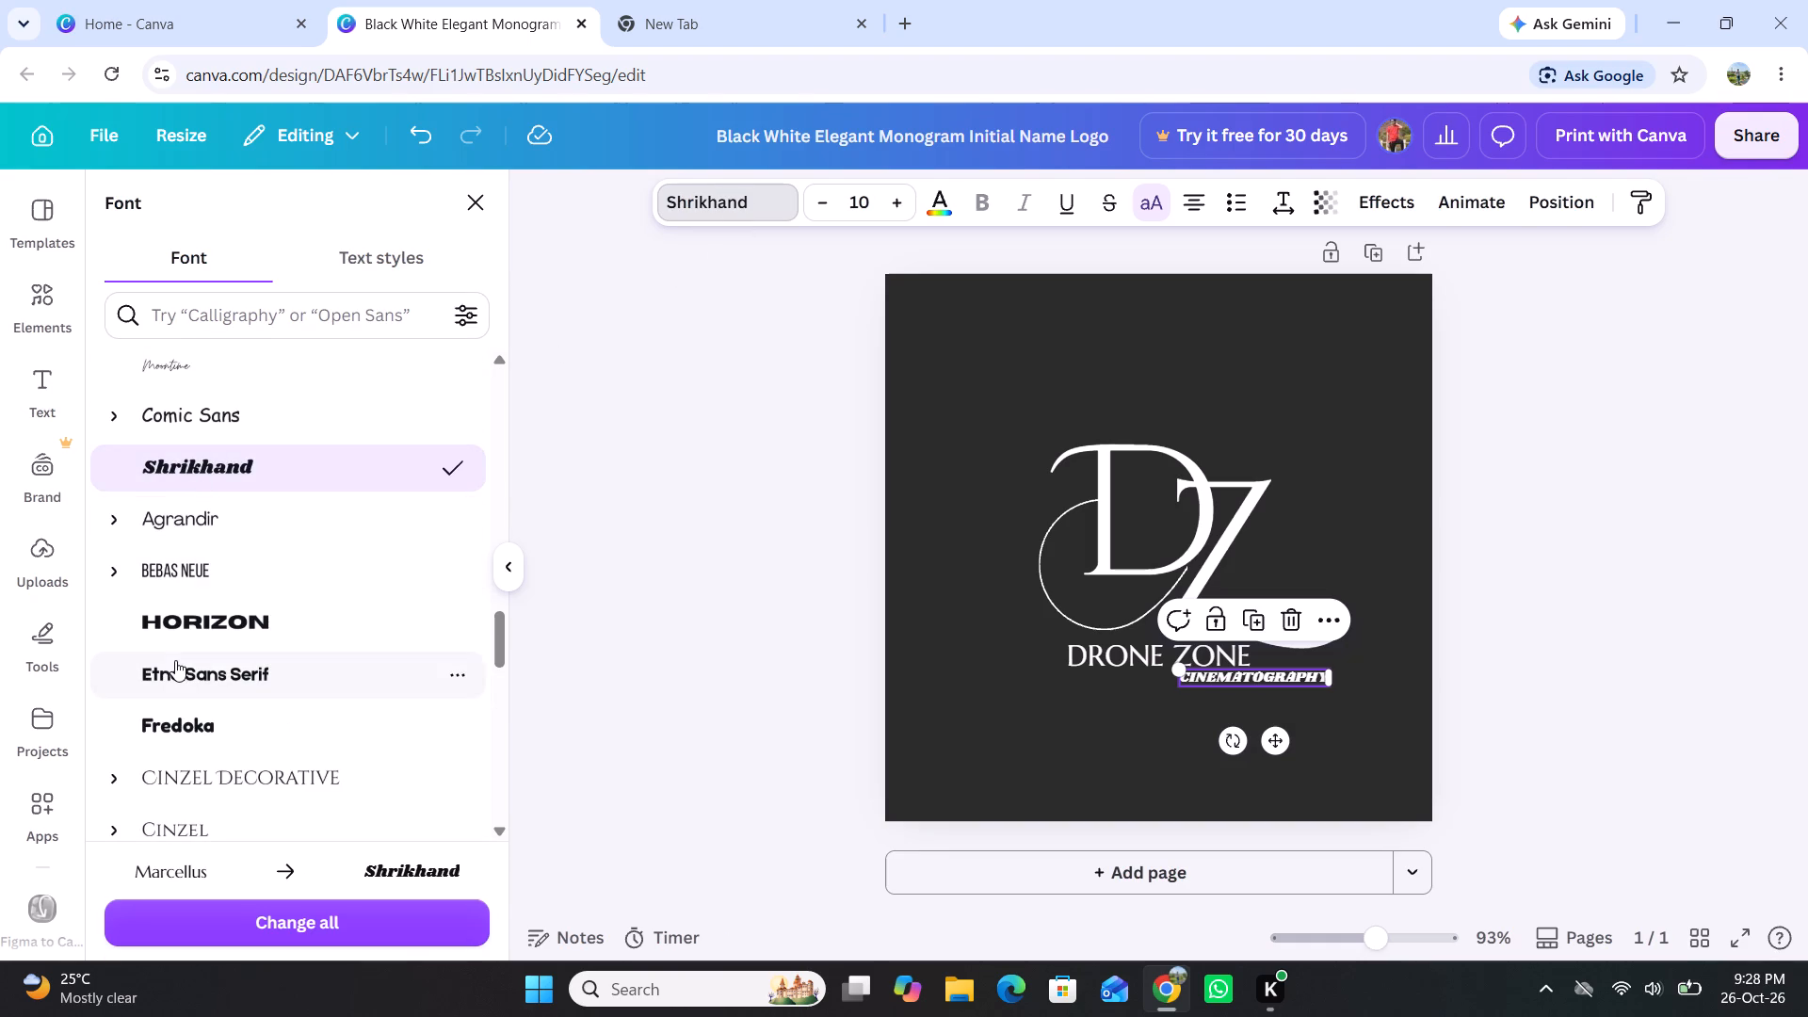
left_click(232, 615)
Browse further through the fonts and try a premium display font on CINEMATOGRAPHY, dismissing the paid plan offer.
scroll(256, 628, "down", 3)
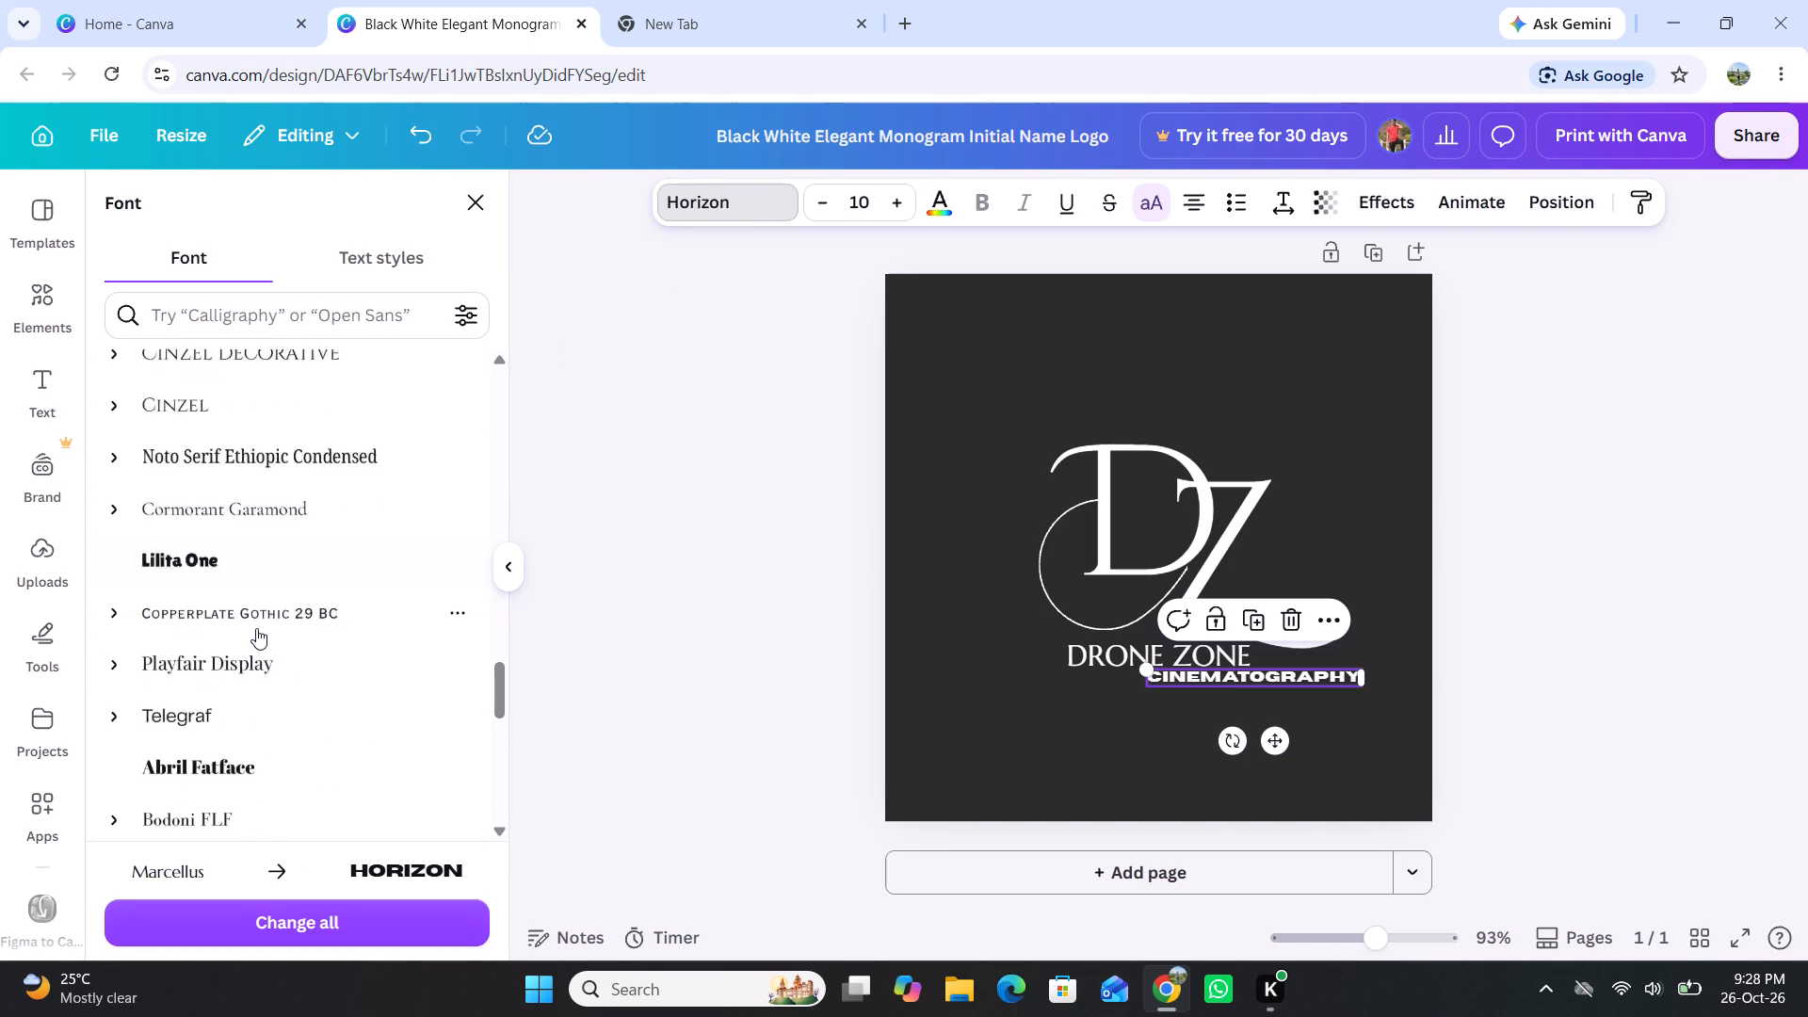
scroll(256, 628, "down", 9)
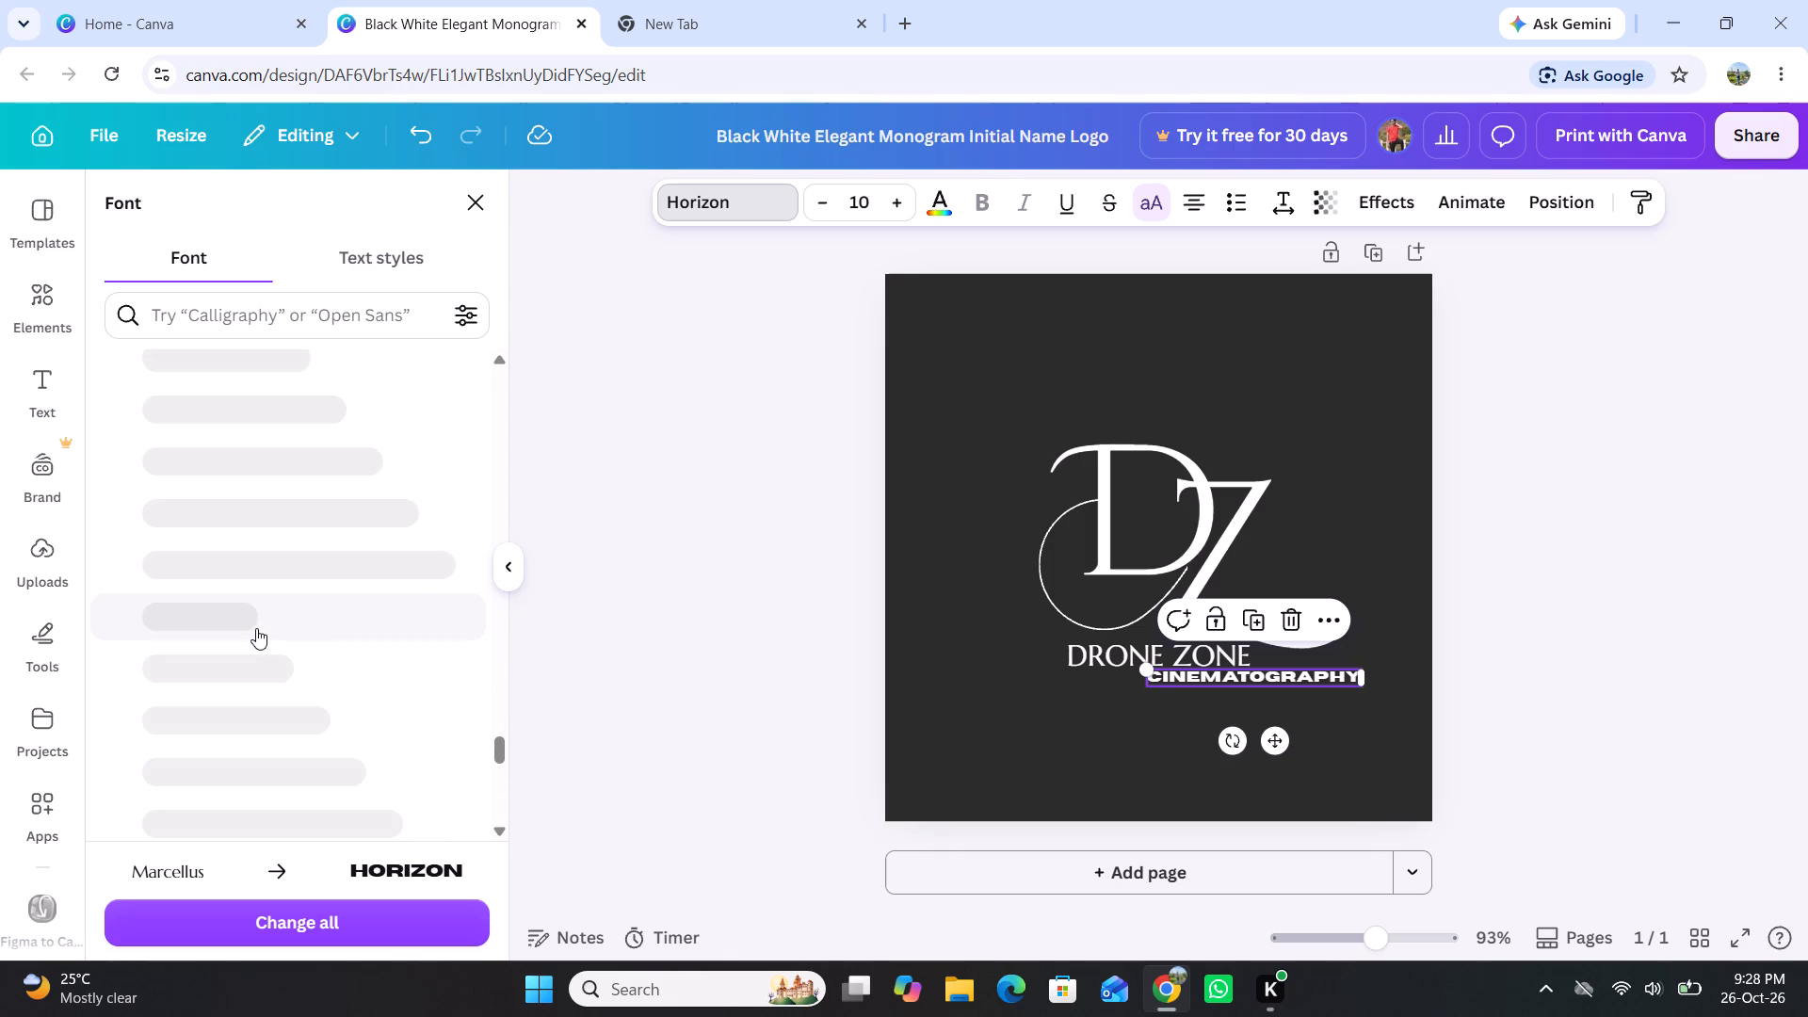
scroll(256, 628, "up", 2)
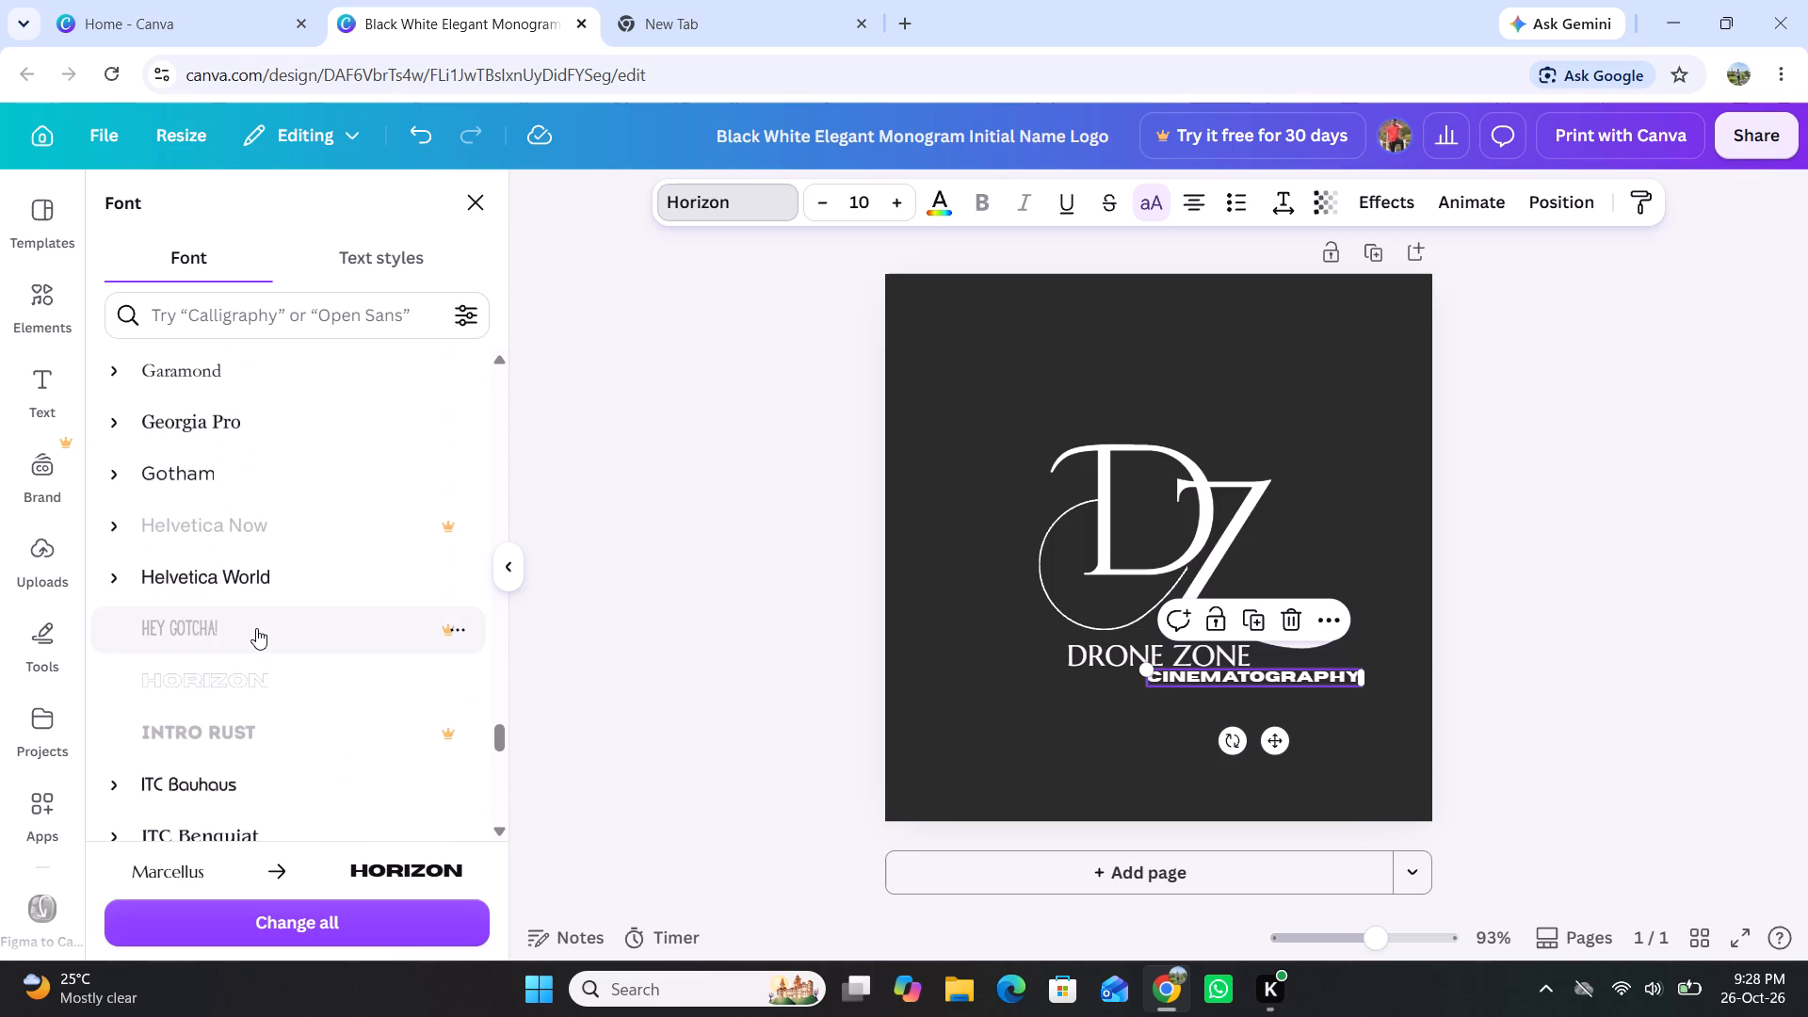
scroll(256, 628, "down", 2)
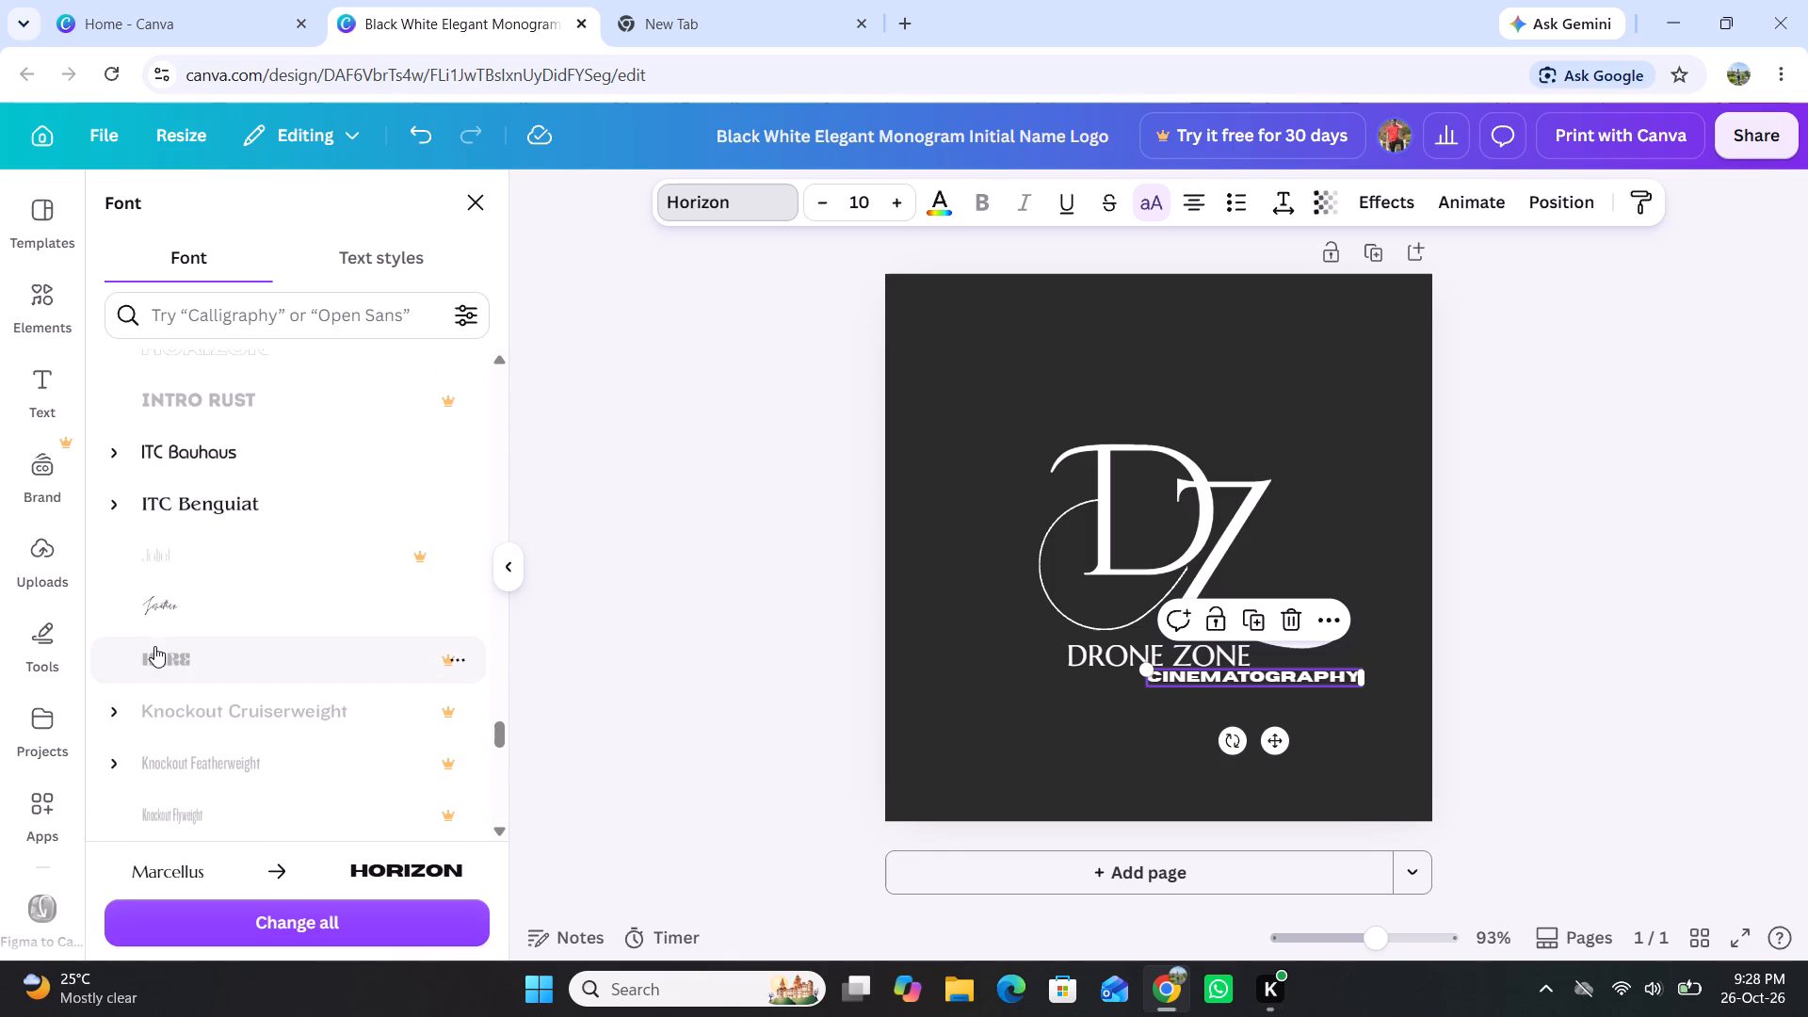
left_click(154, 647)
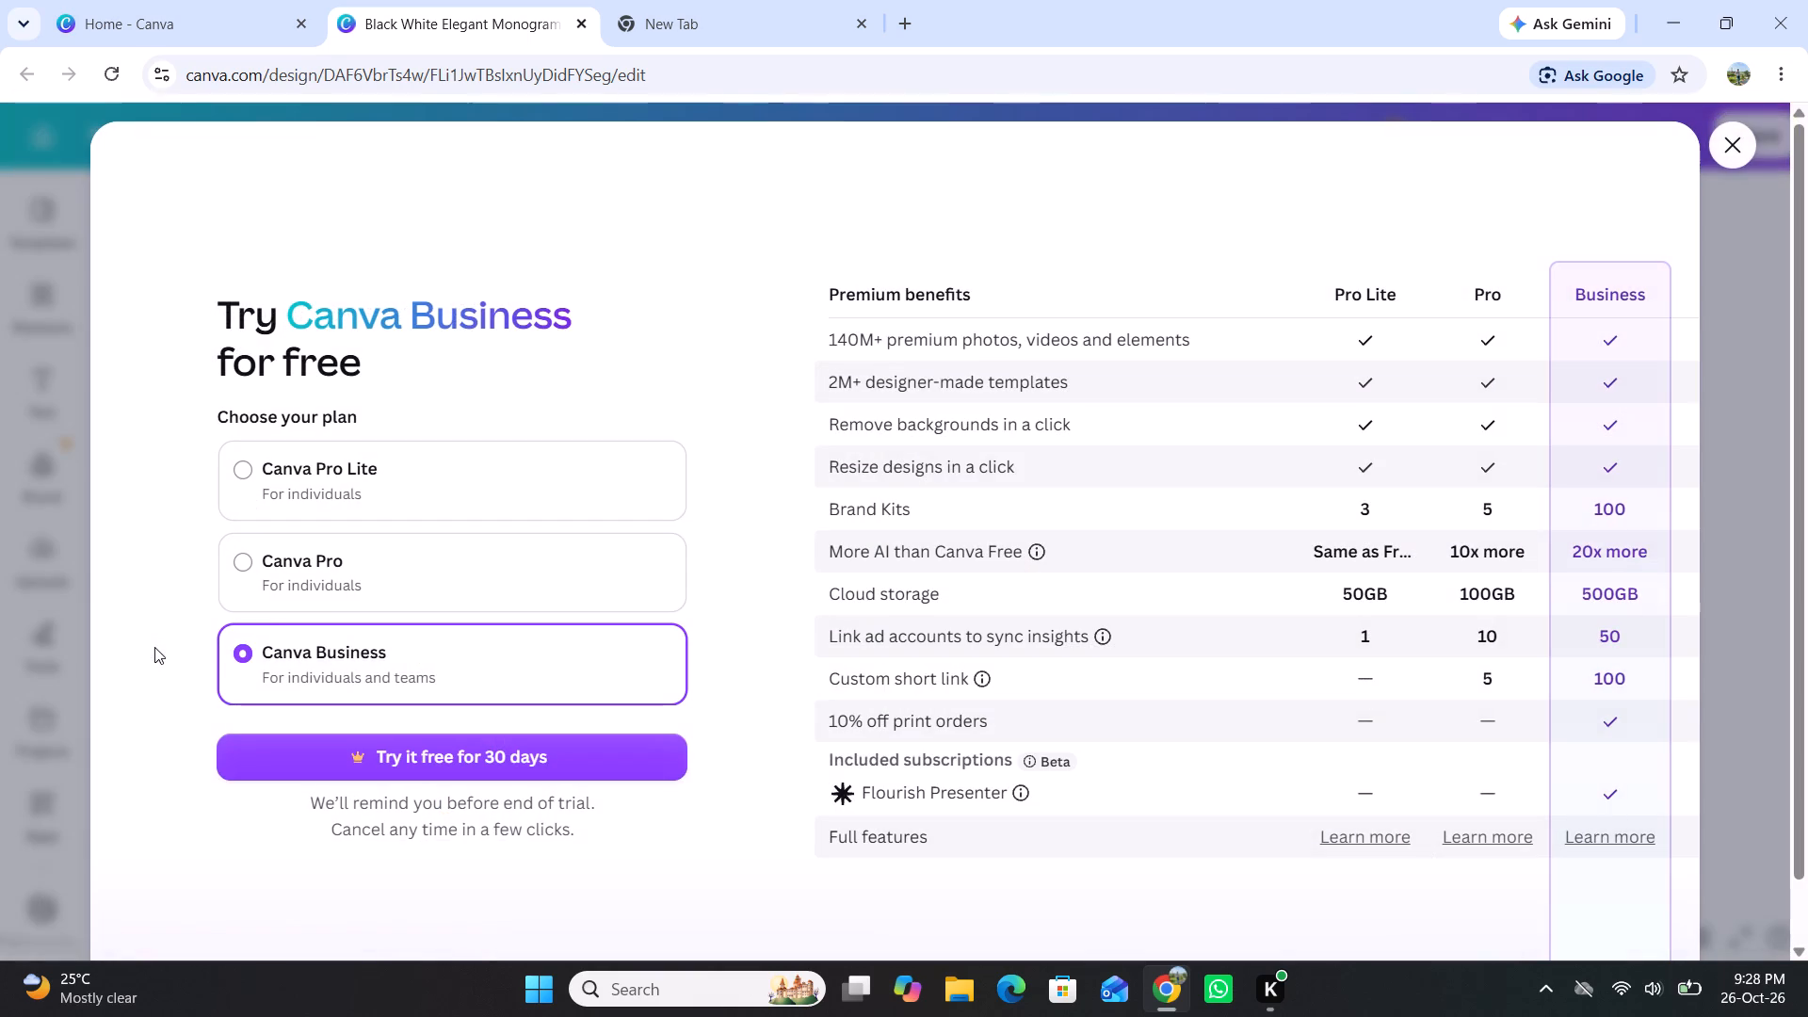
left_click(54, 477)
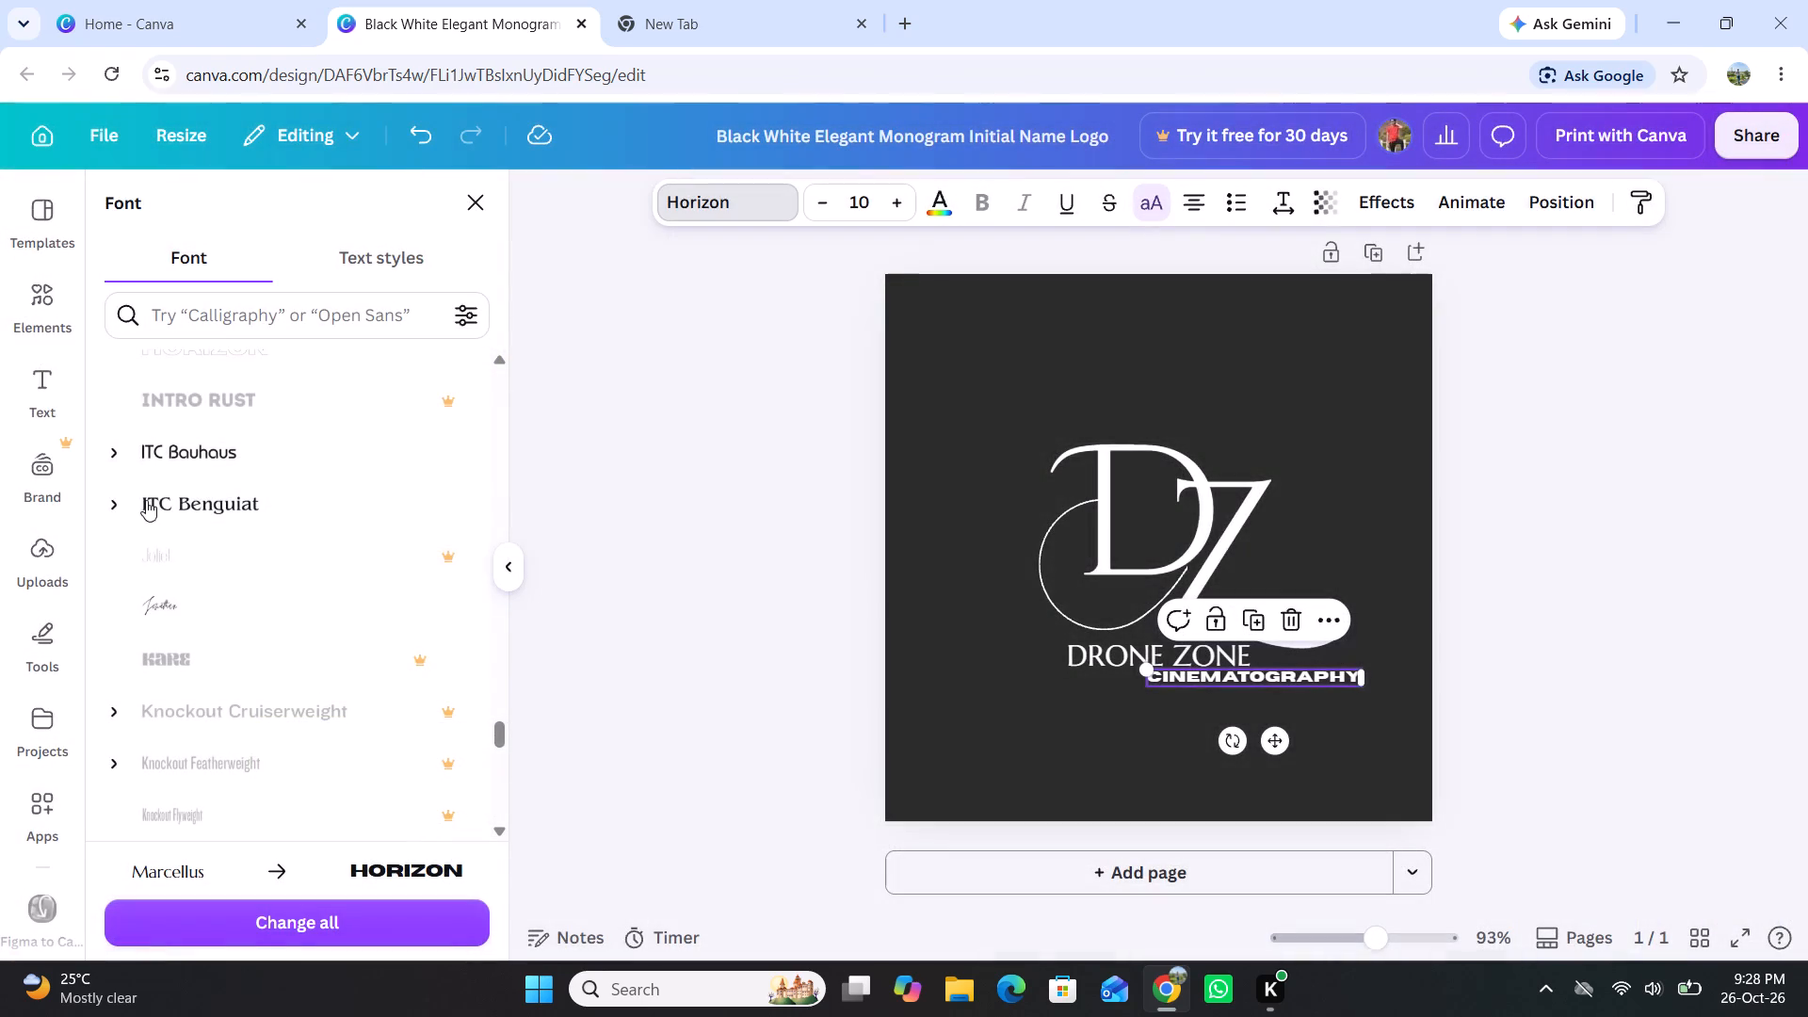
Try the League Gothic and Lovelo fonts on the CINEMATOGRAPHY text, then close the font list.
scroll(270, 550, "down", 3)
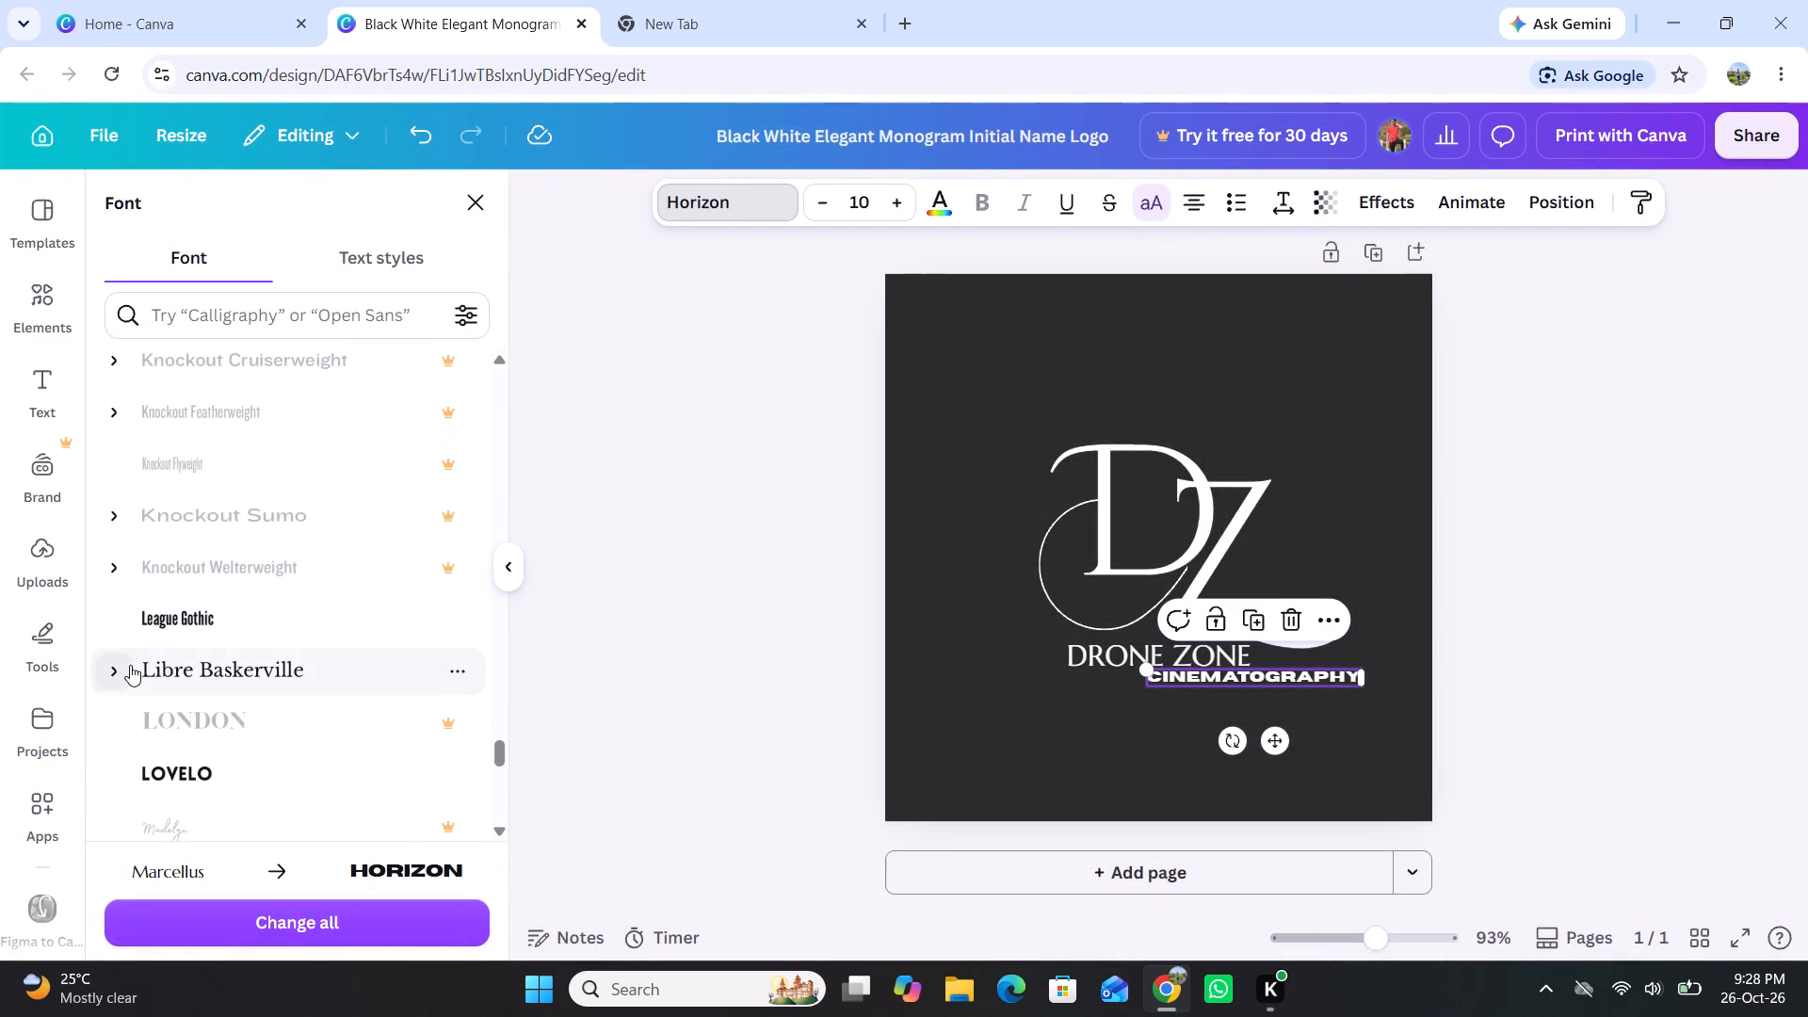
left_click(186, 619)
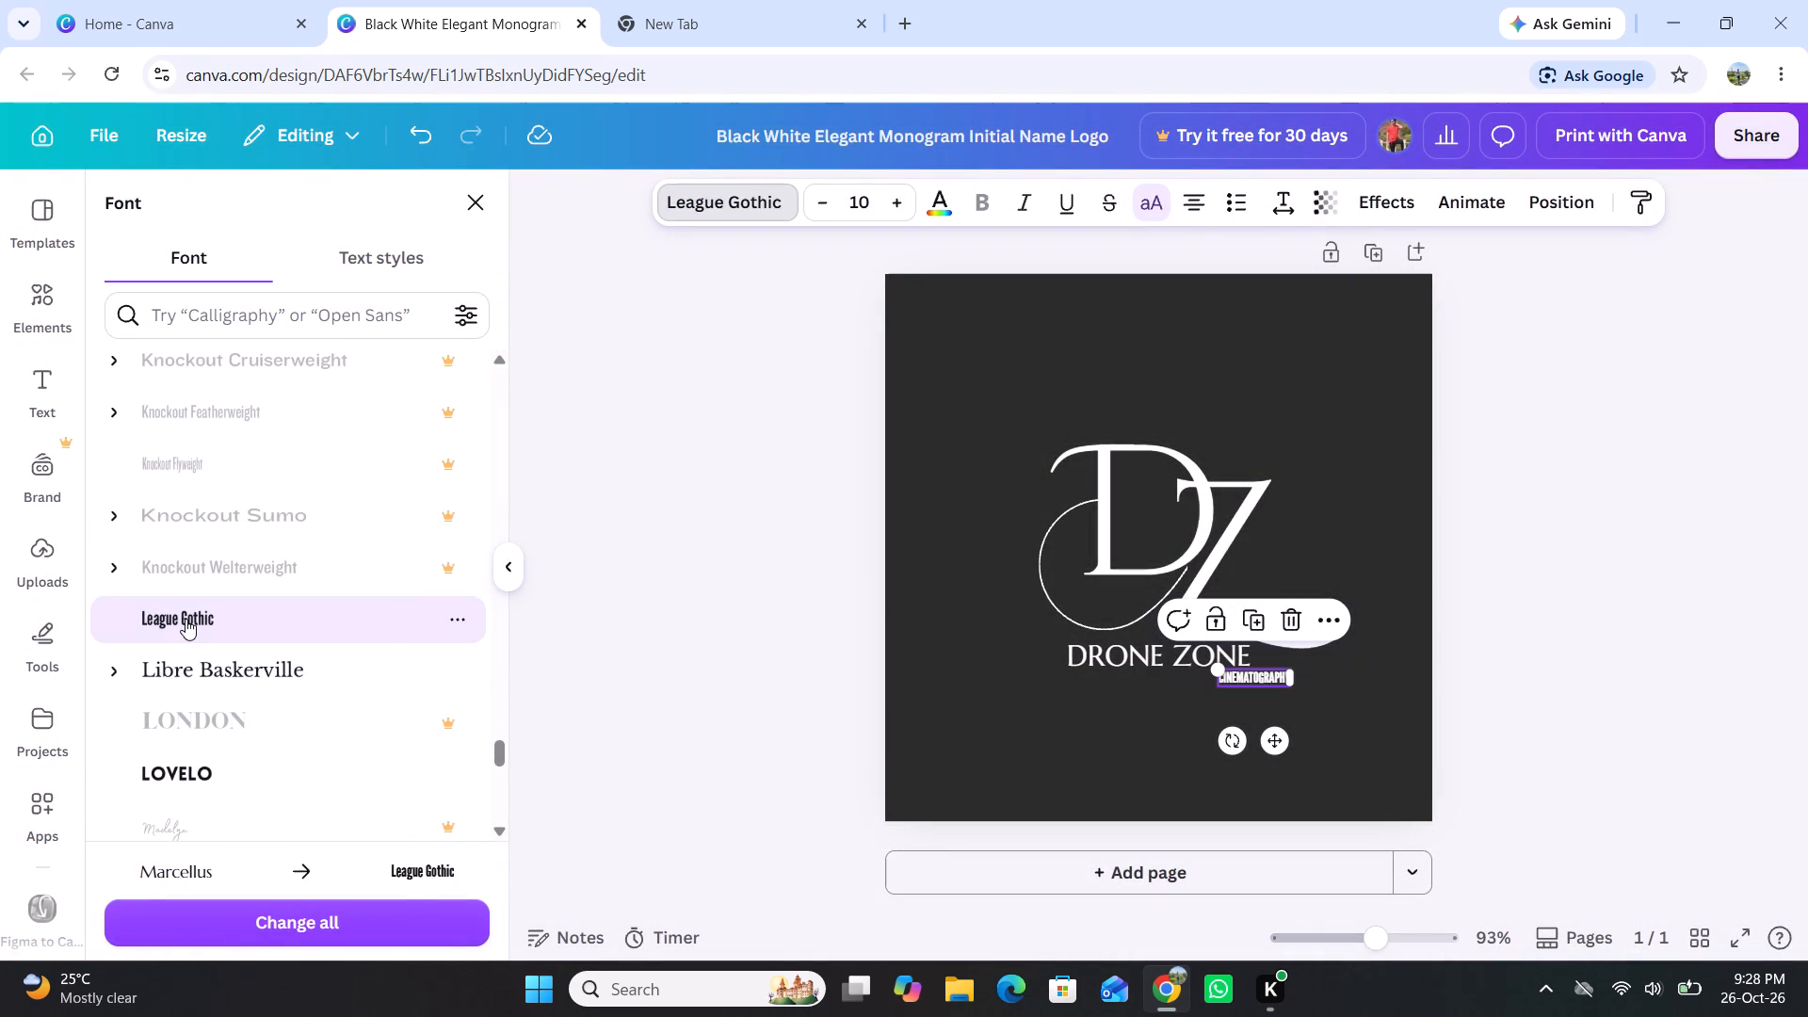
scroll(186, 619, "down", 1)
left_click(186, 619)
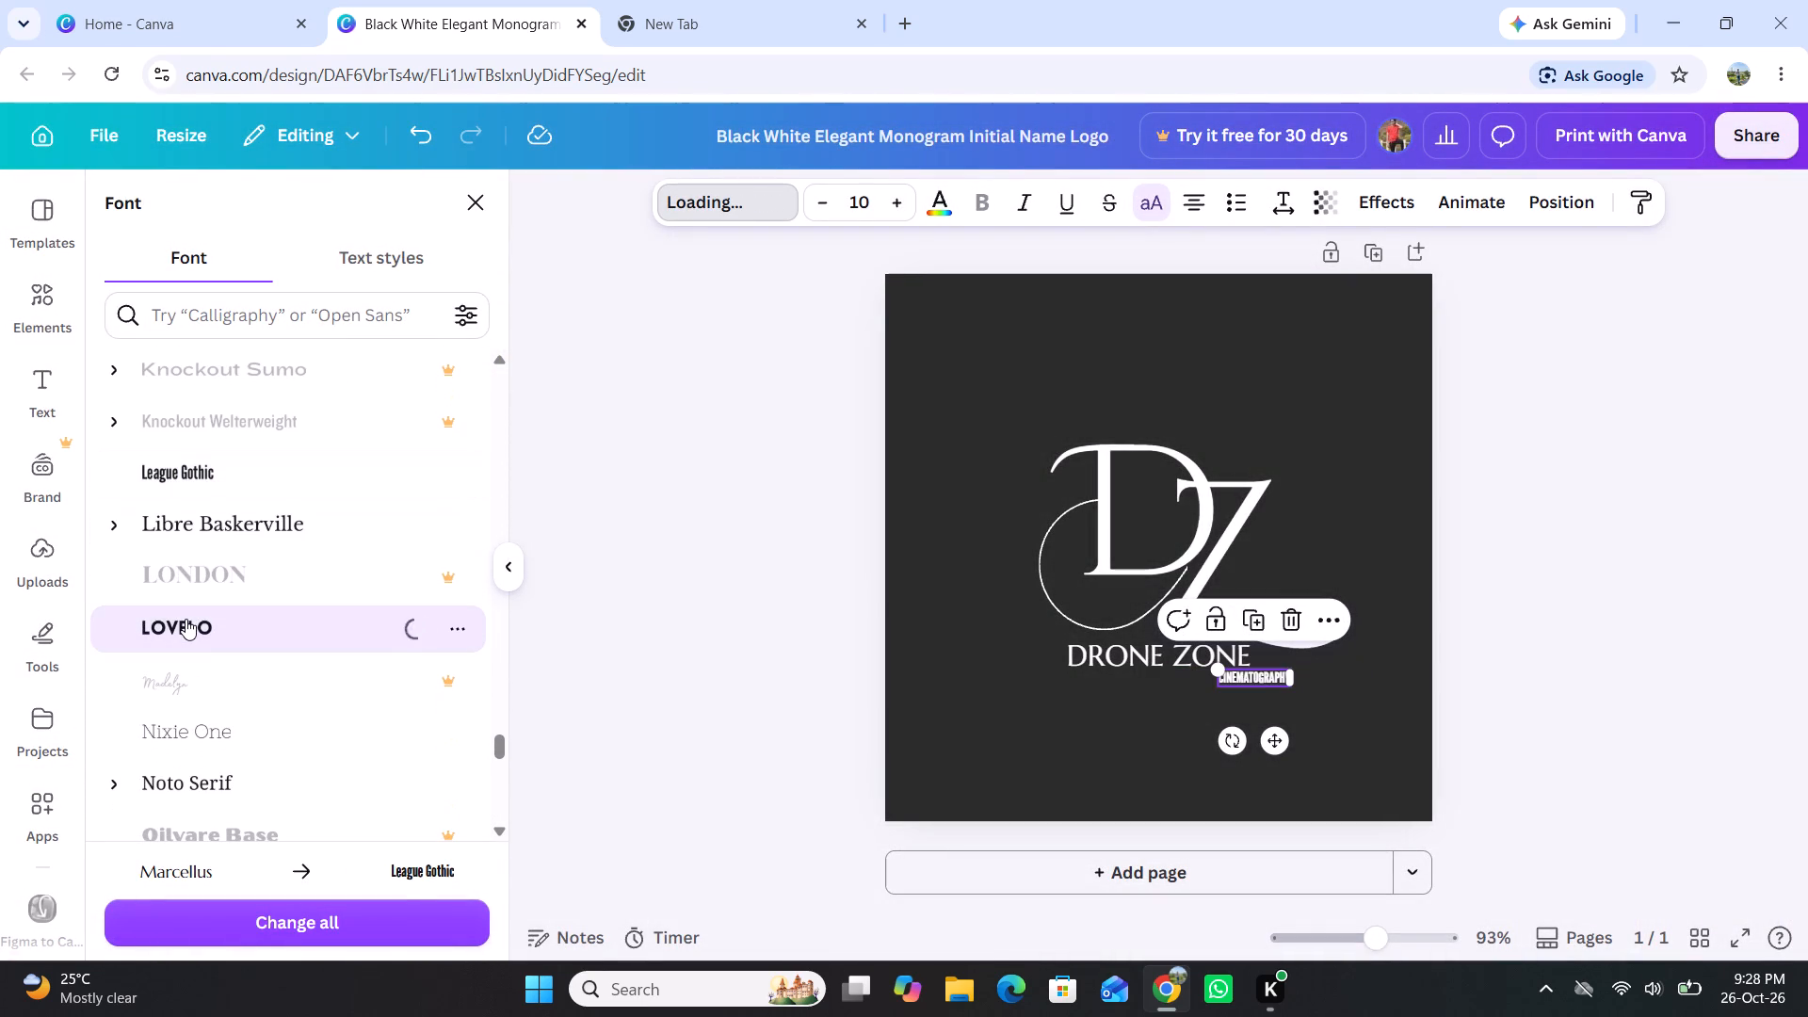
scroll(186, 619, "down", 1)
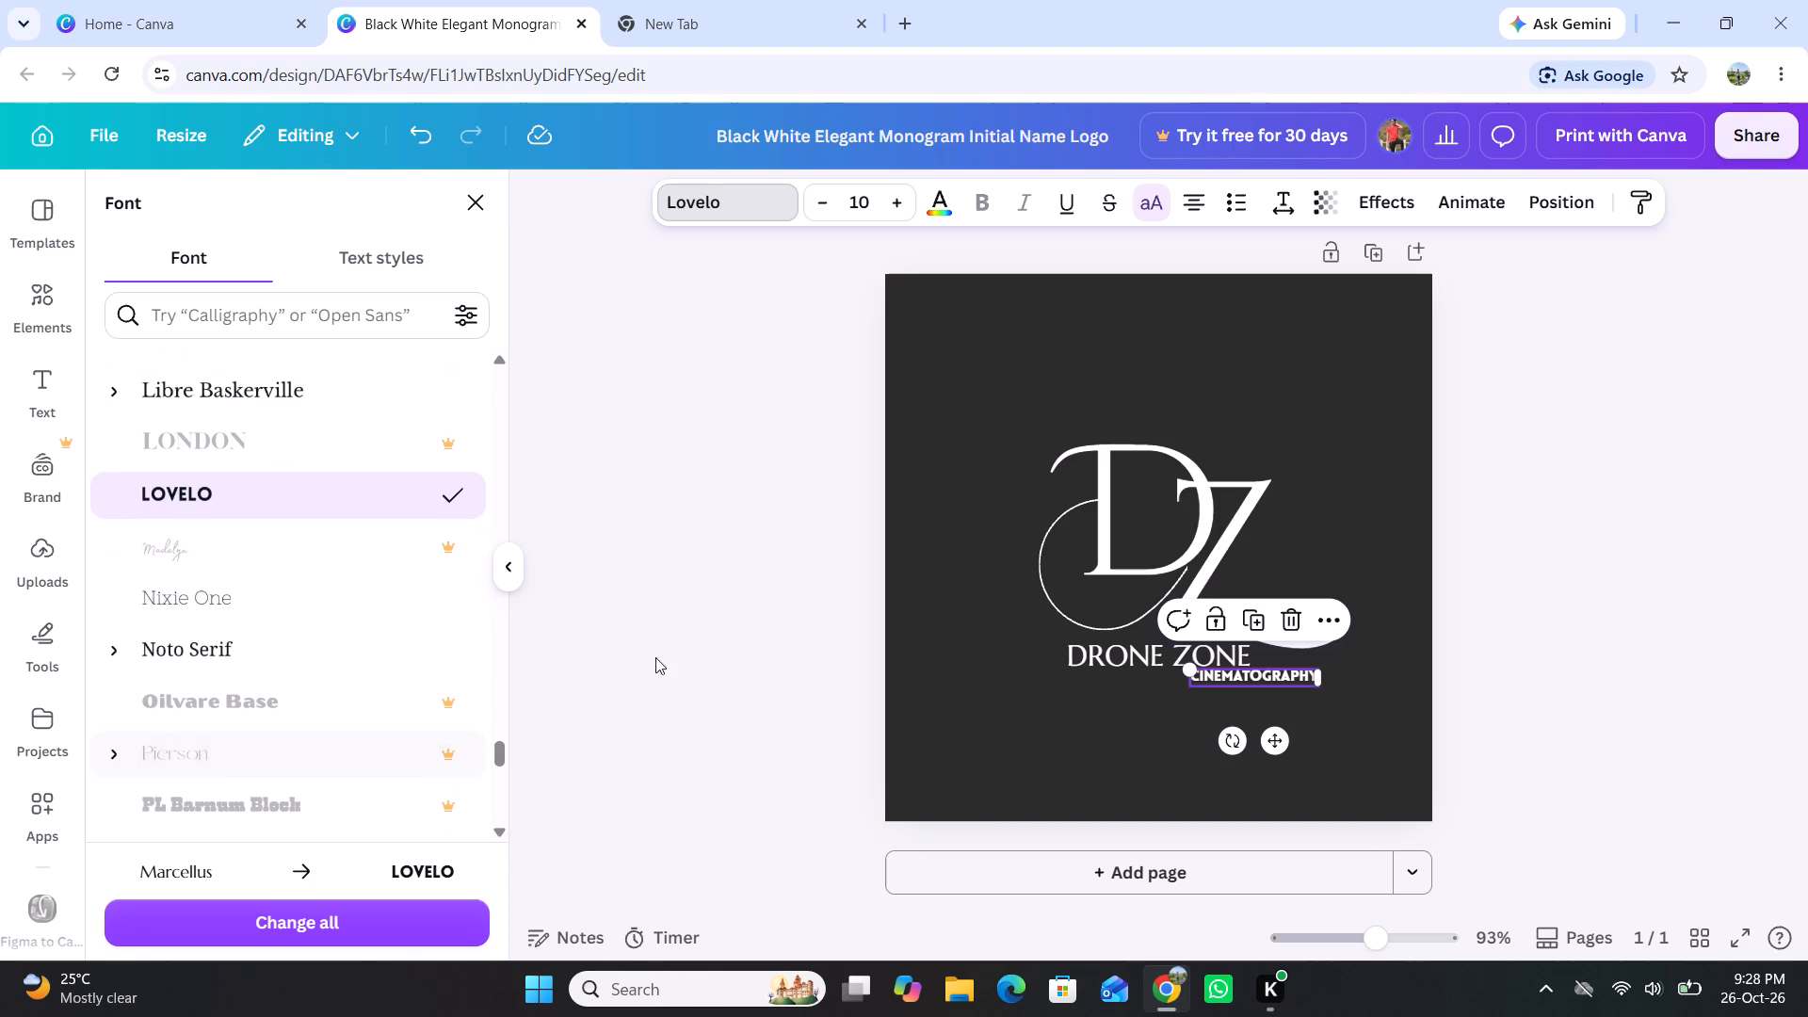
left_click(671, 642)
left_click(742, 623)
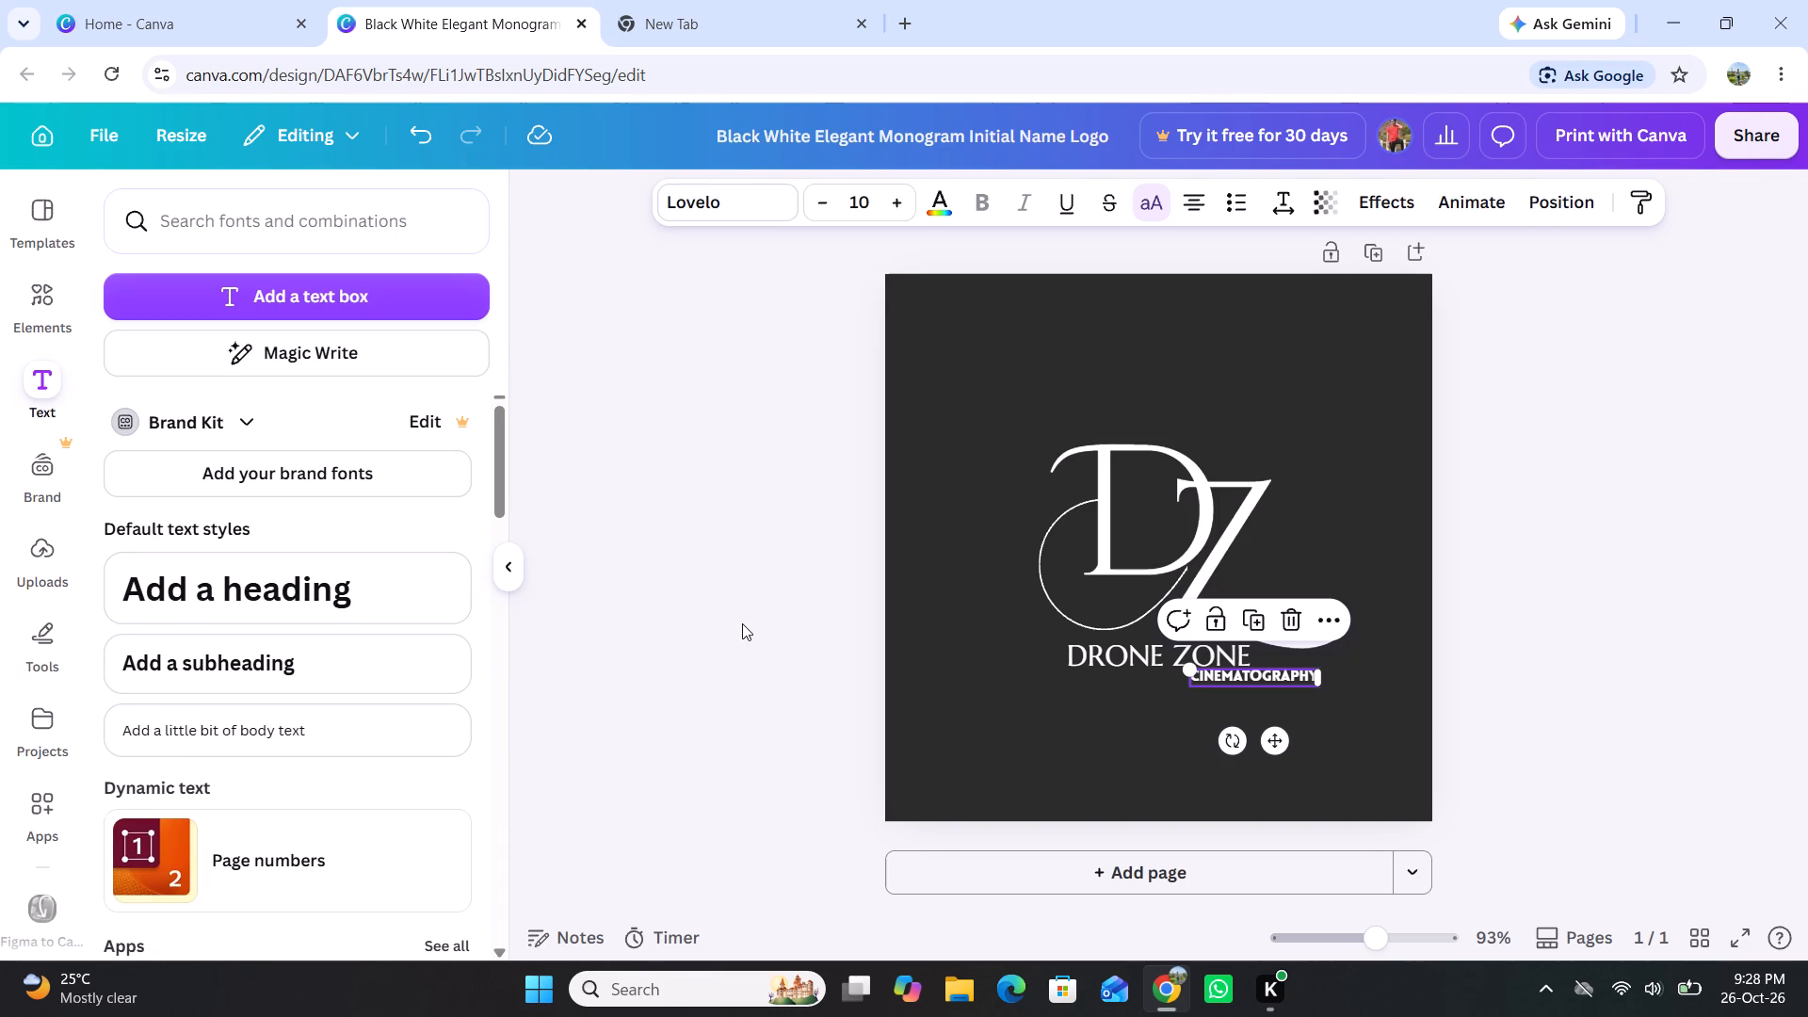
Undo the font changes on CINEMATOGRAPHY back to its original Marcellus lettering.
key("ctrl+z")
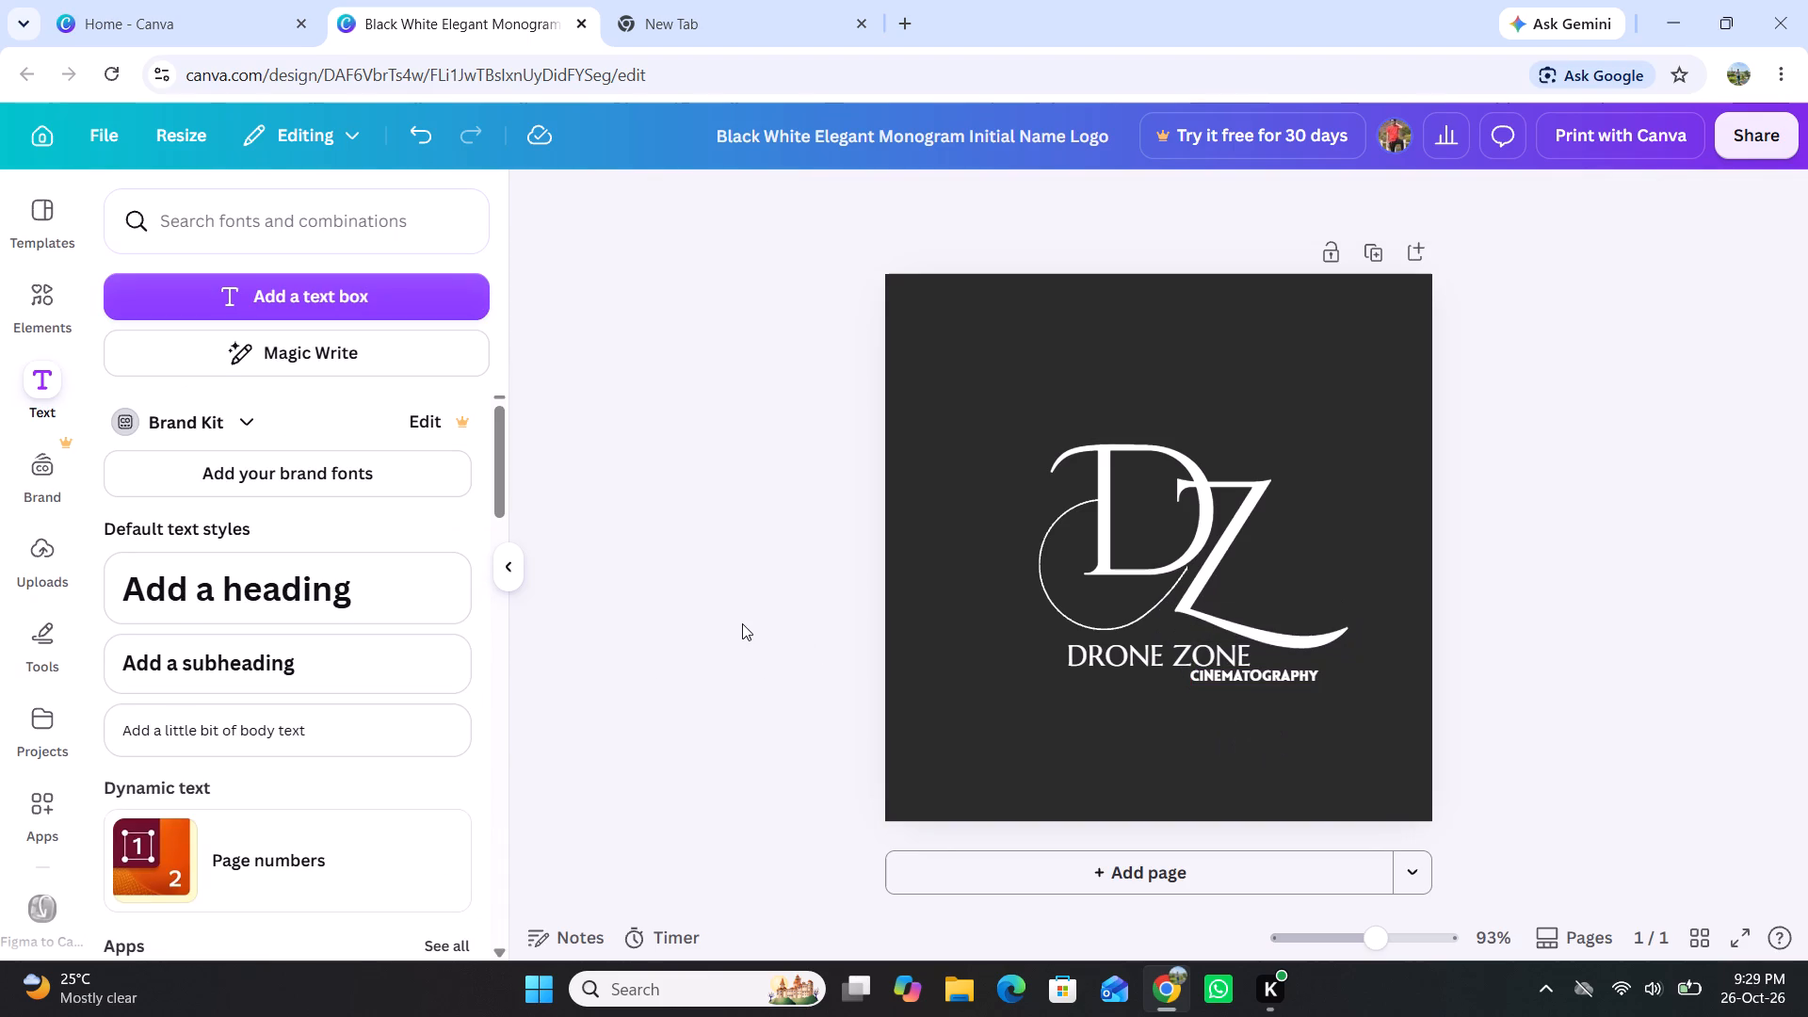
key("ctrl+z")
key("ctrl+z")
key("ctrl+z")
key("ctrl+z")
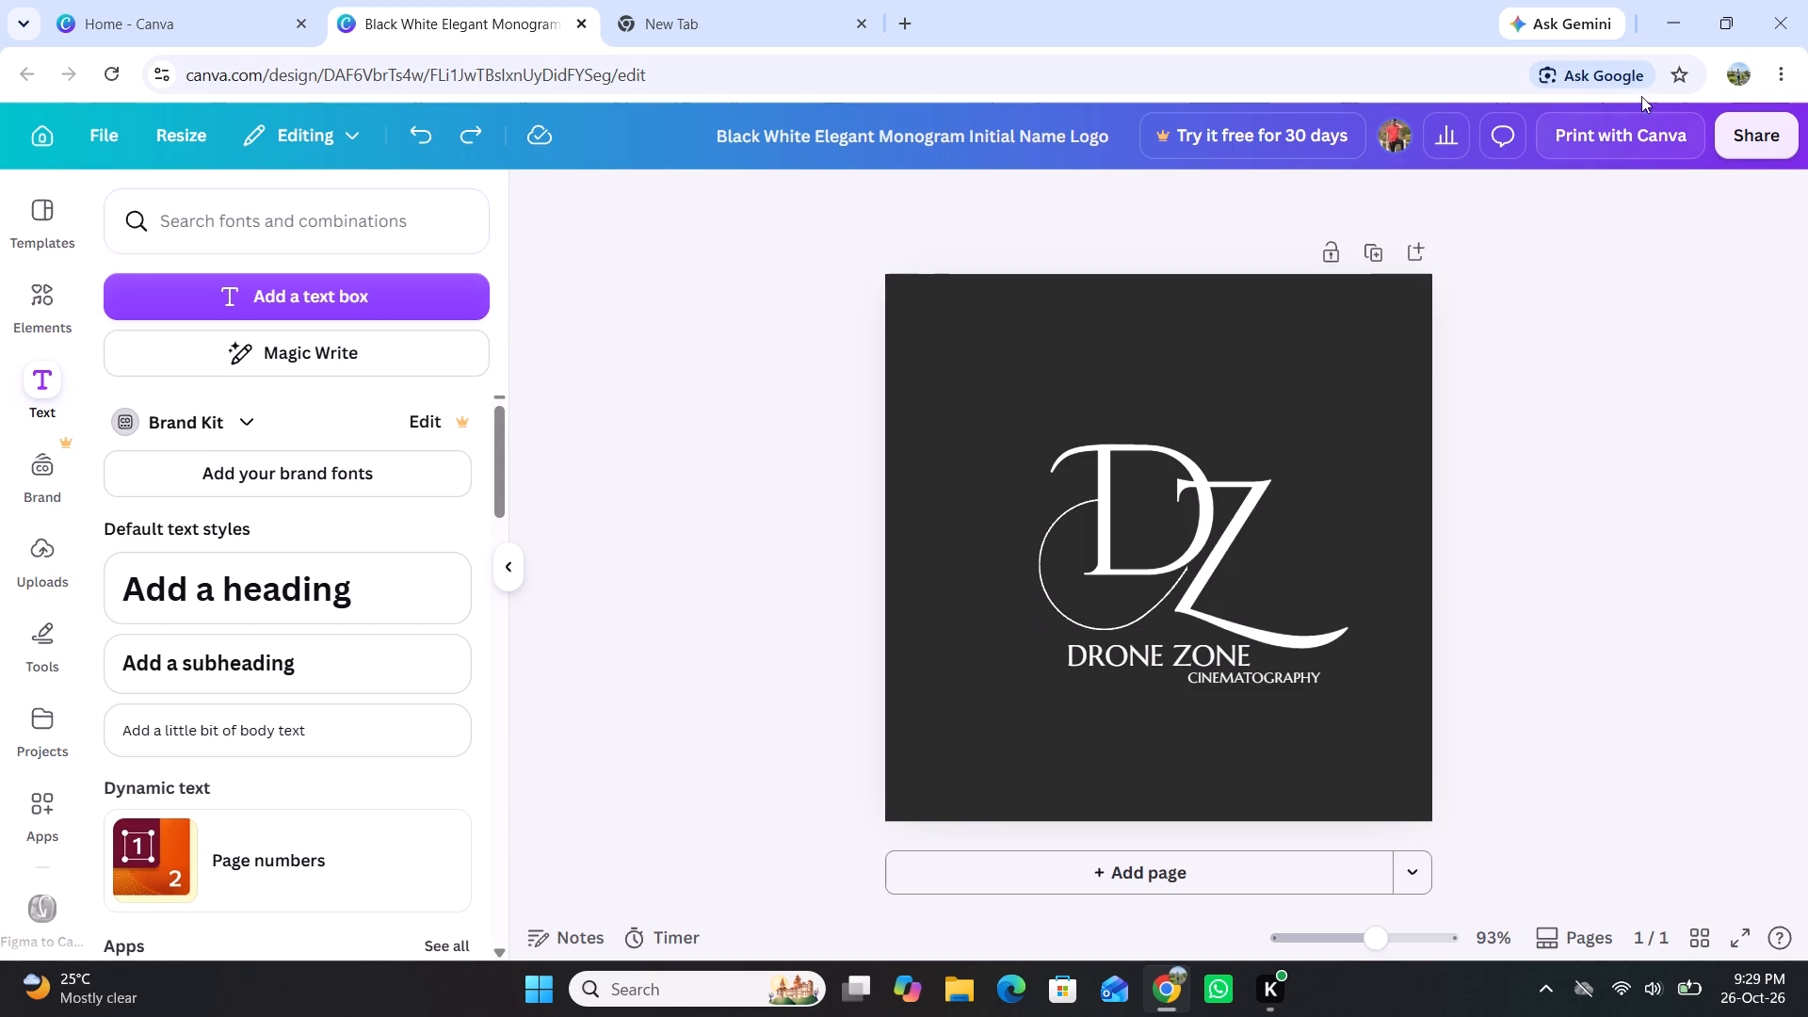
Download the Drone Zone logo as a PNG image at 500 × 500 px in high quality.
left_click(1751, 127)
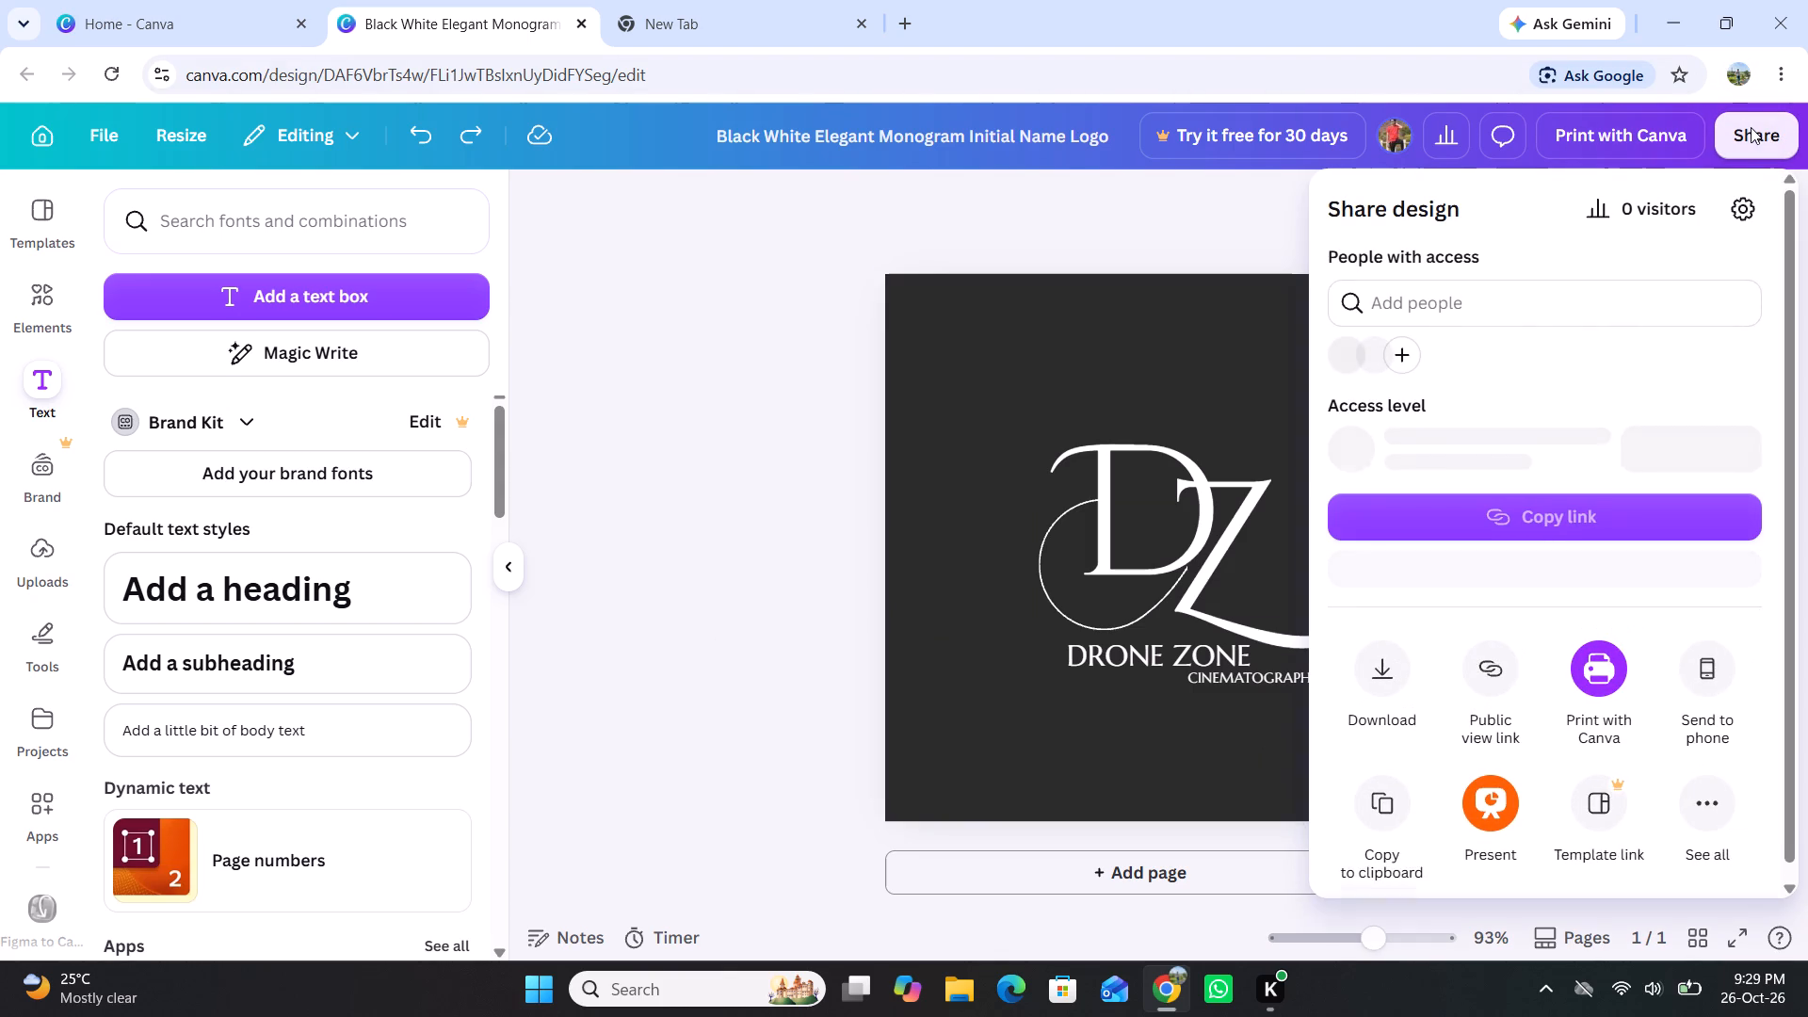
left_click(1380, 717)
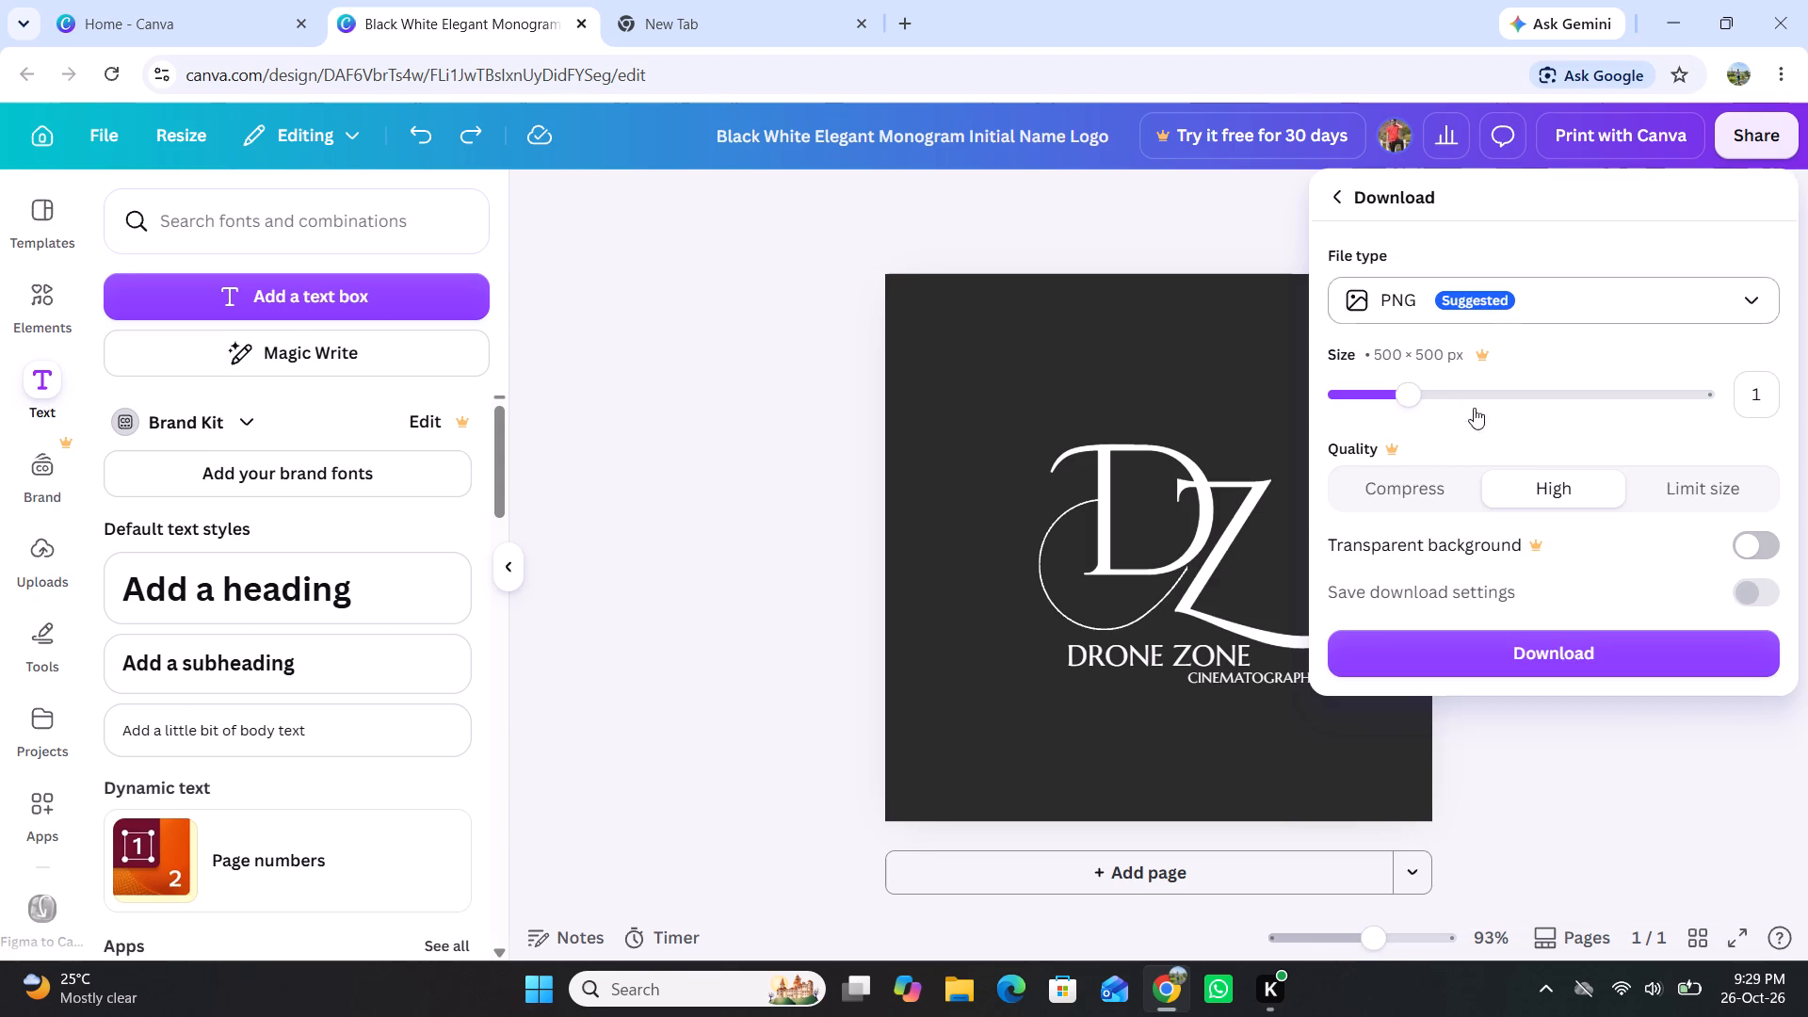
left_click(1481, 307)
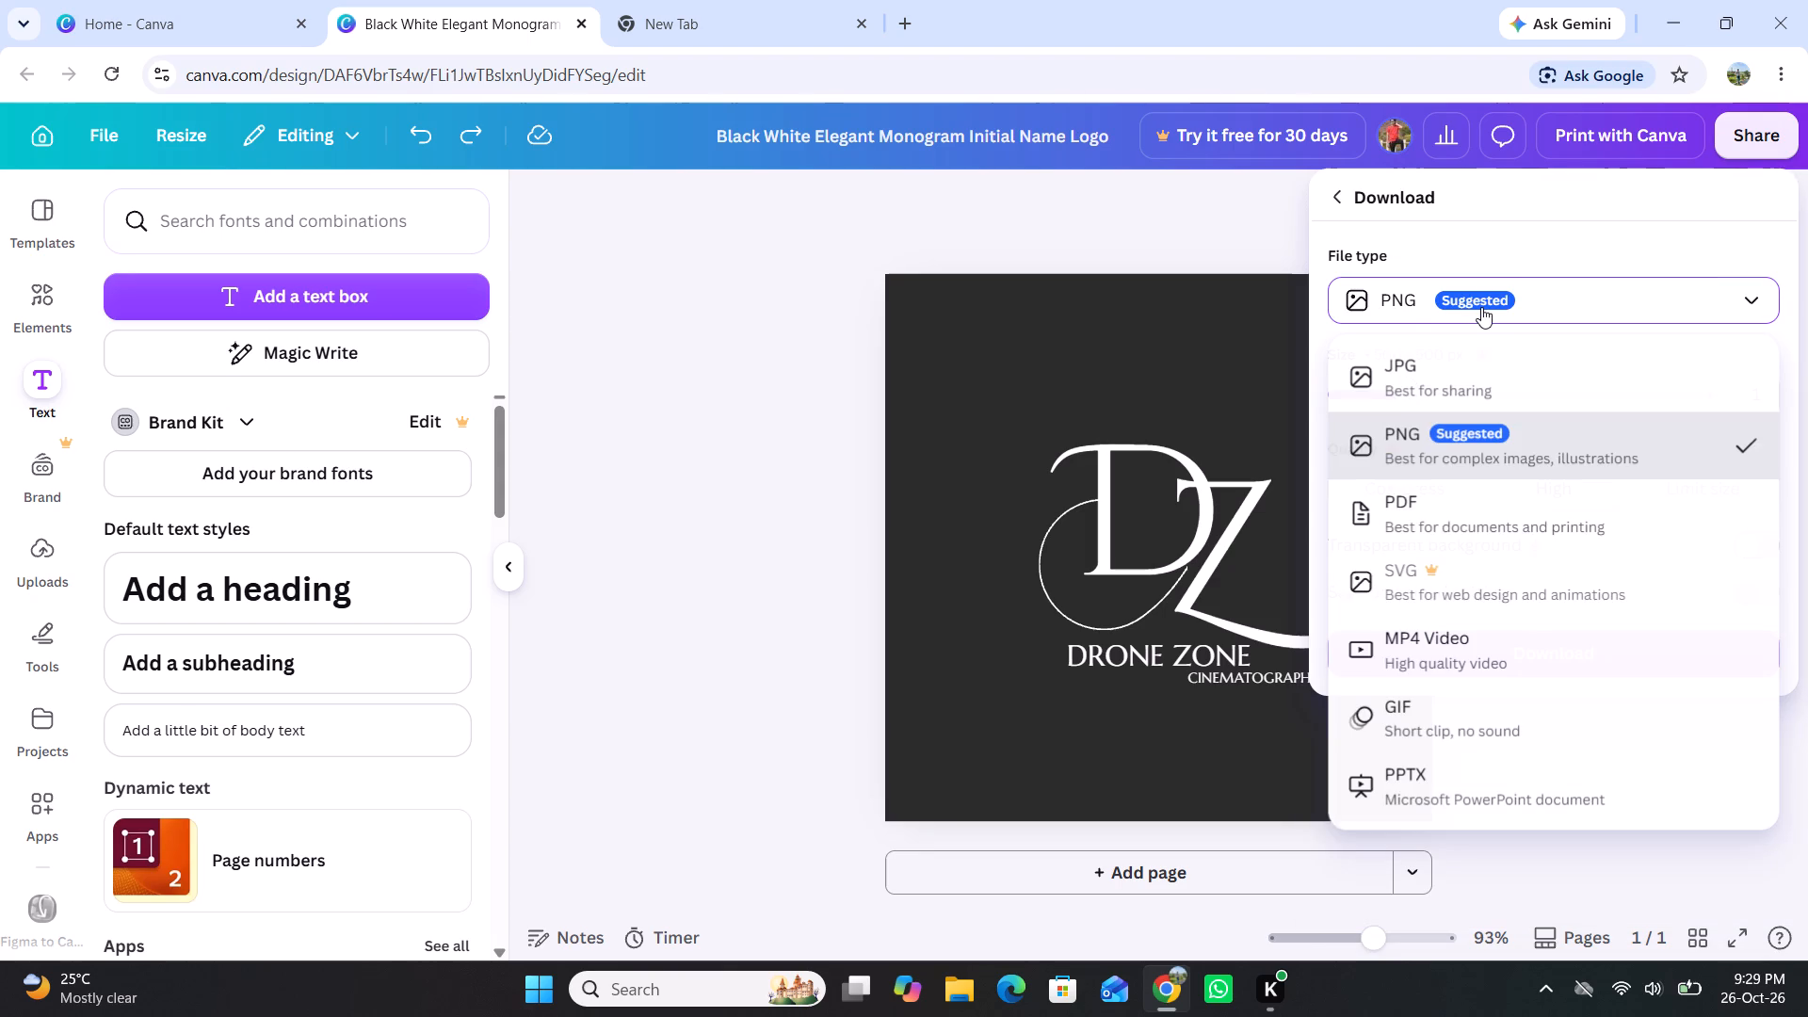
left_click(1481, 307)
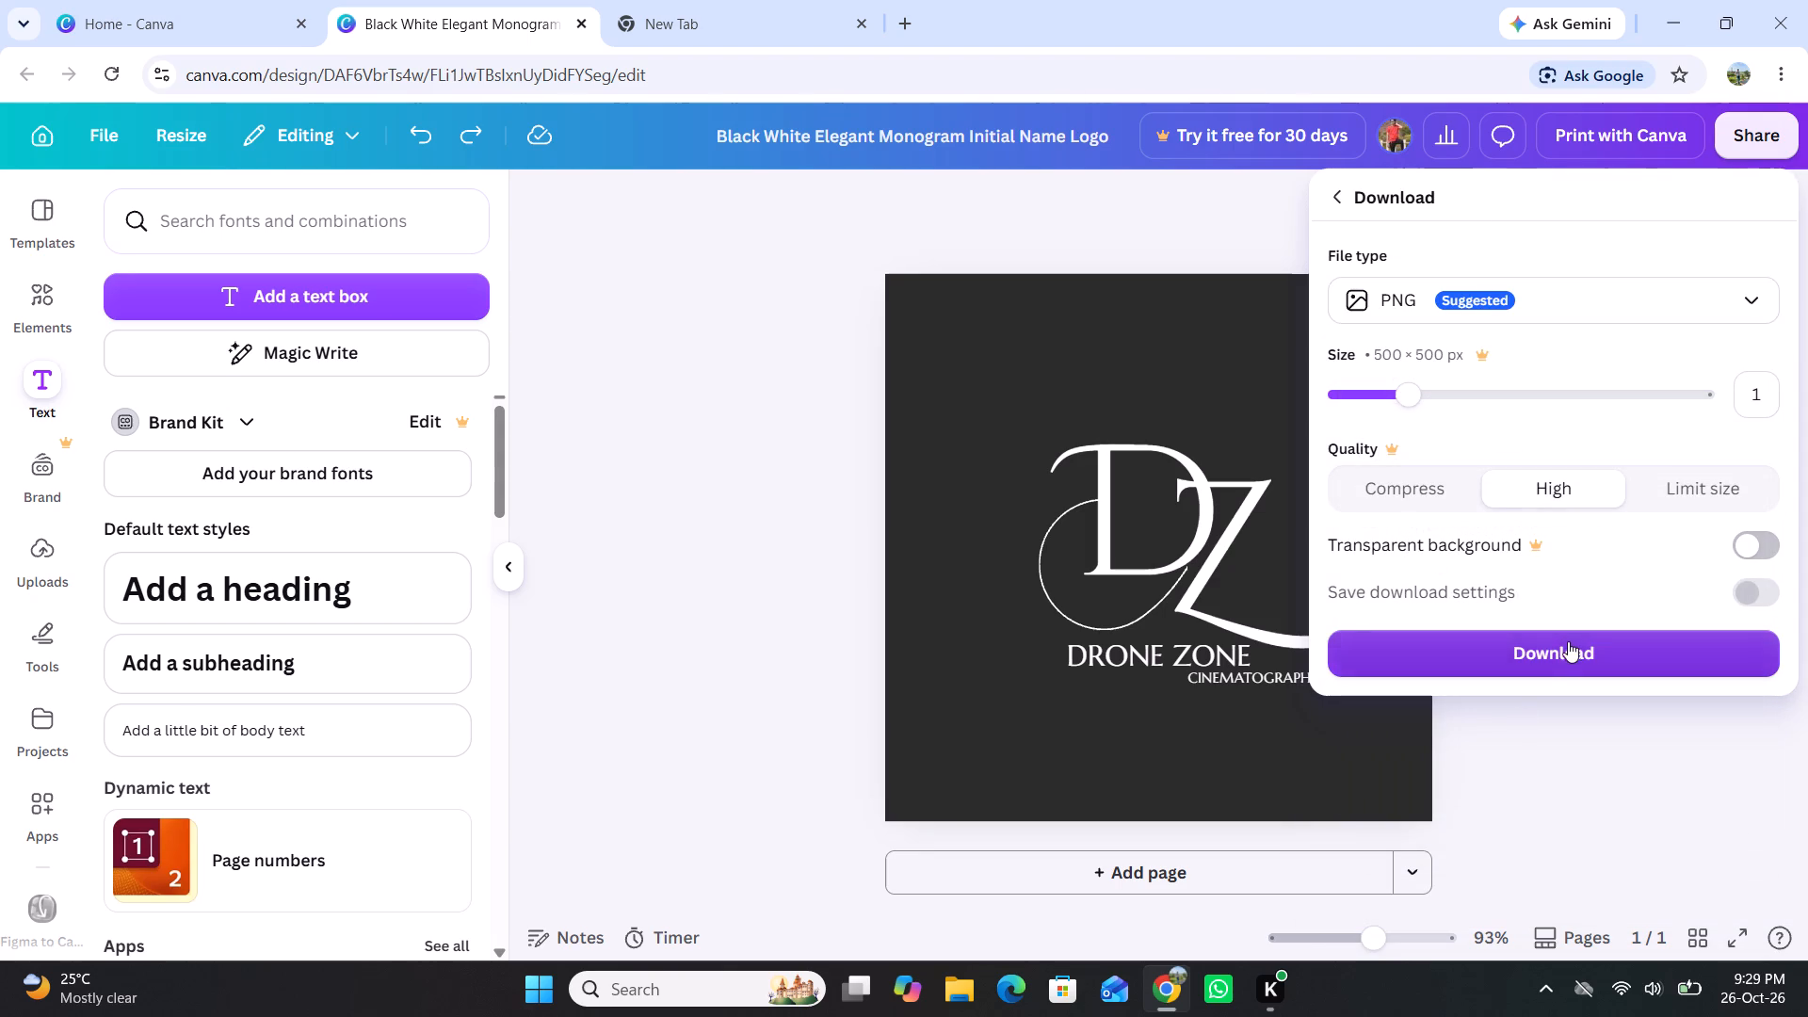
left_click(1569, 640)
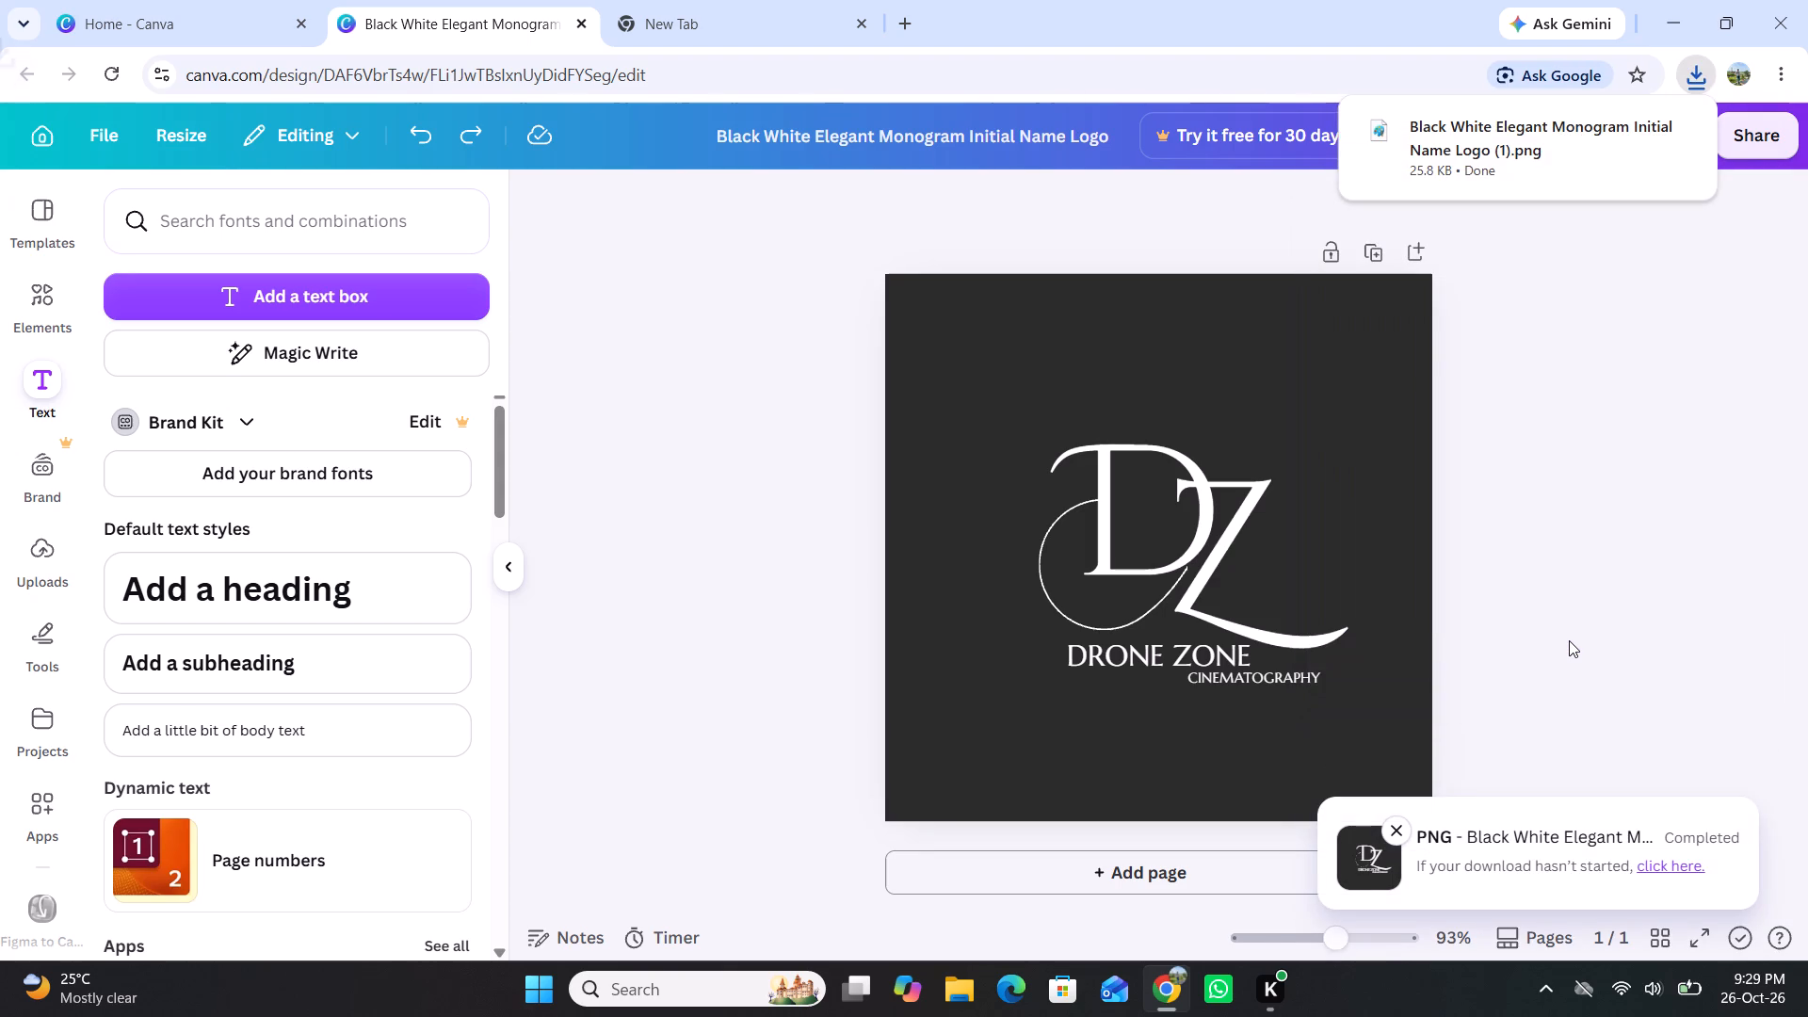
left_click(1575, 274)
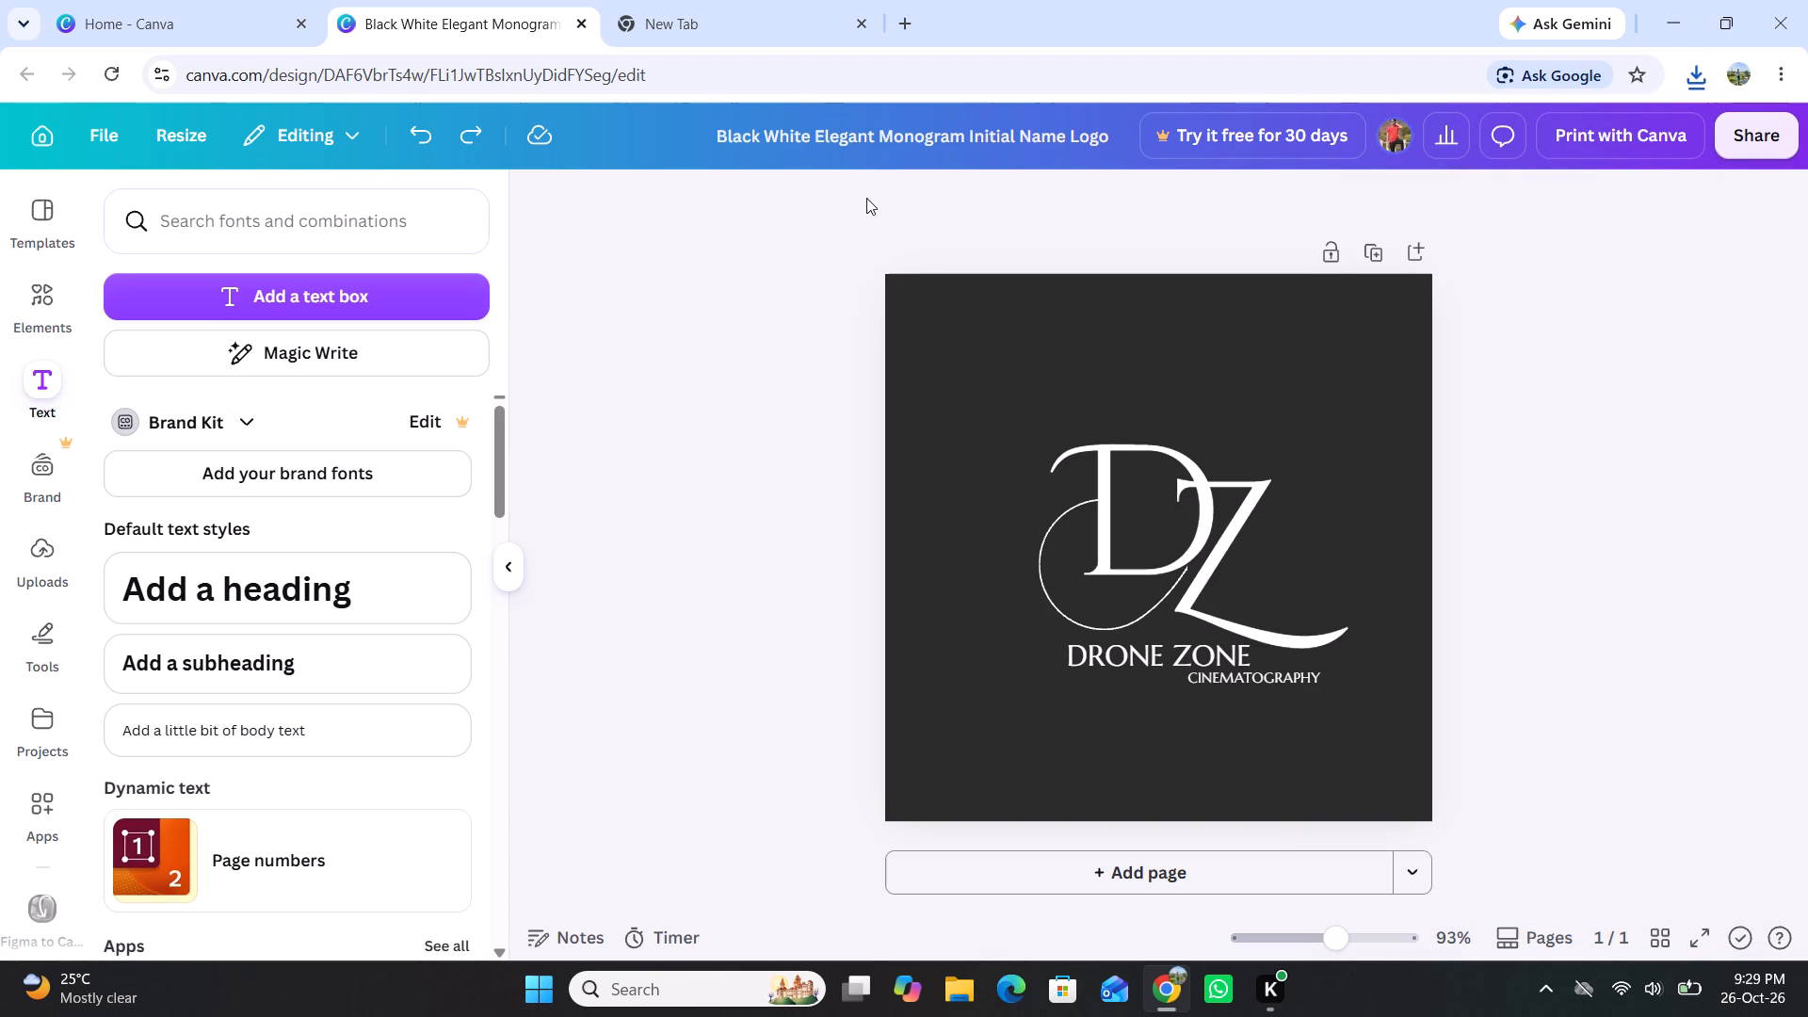
Open the elements library for the logo design.
left_click(49, 285)
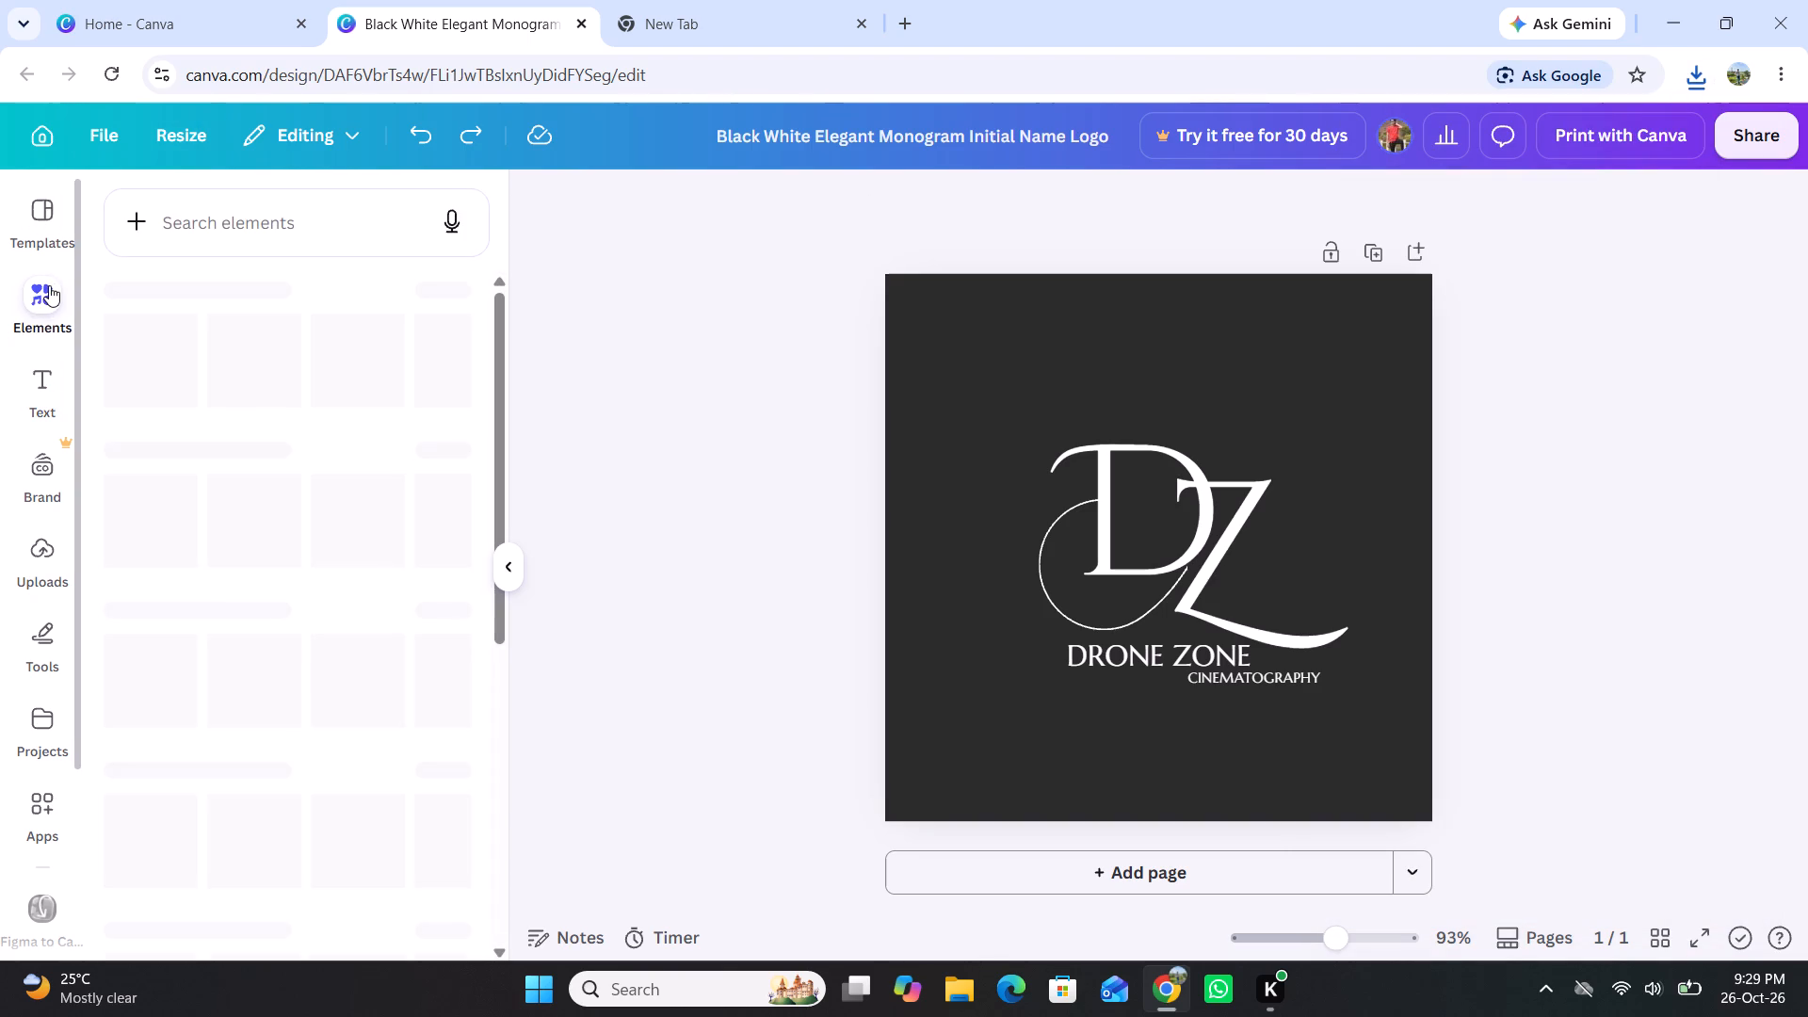
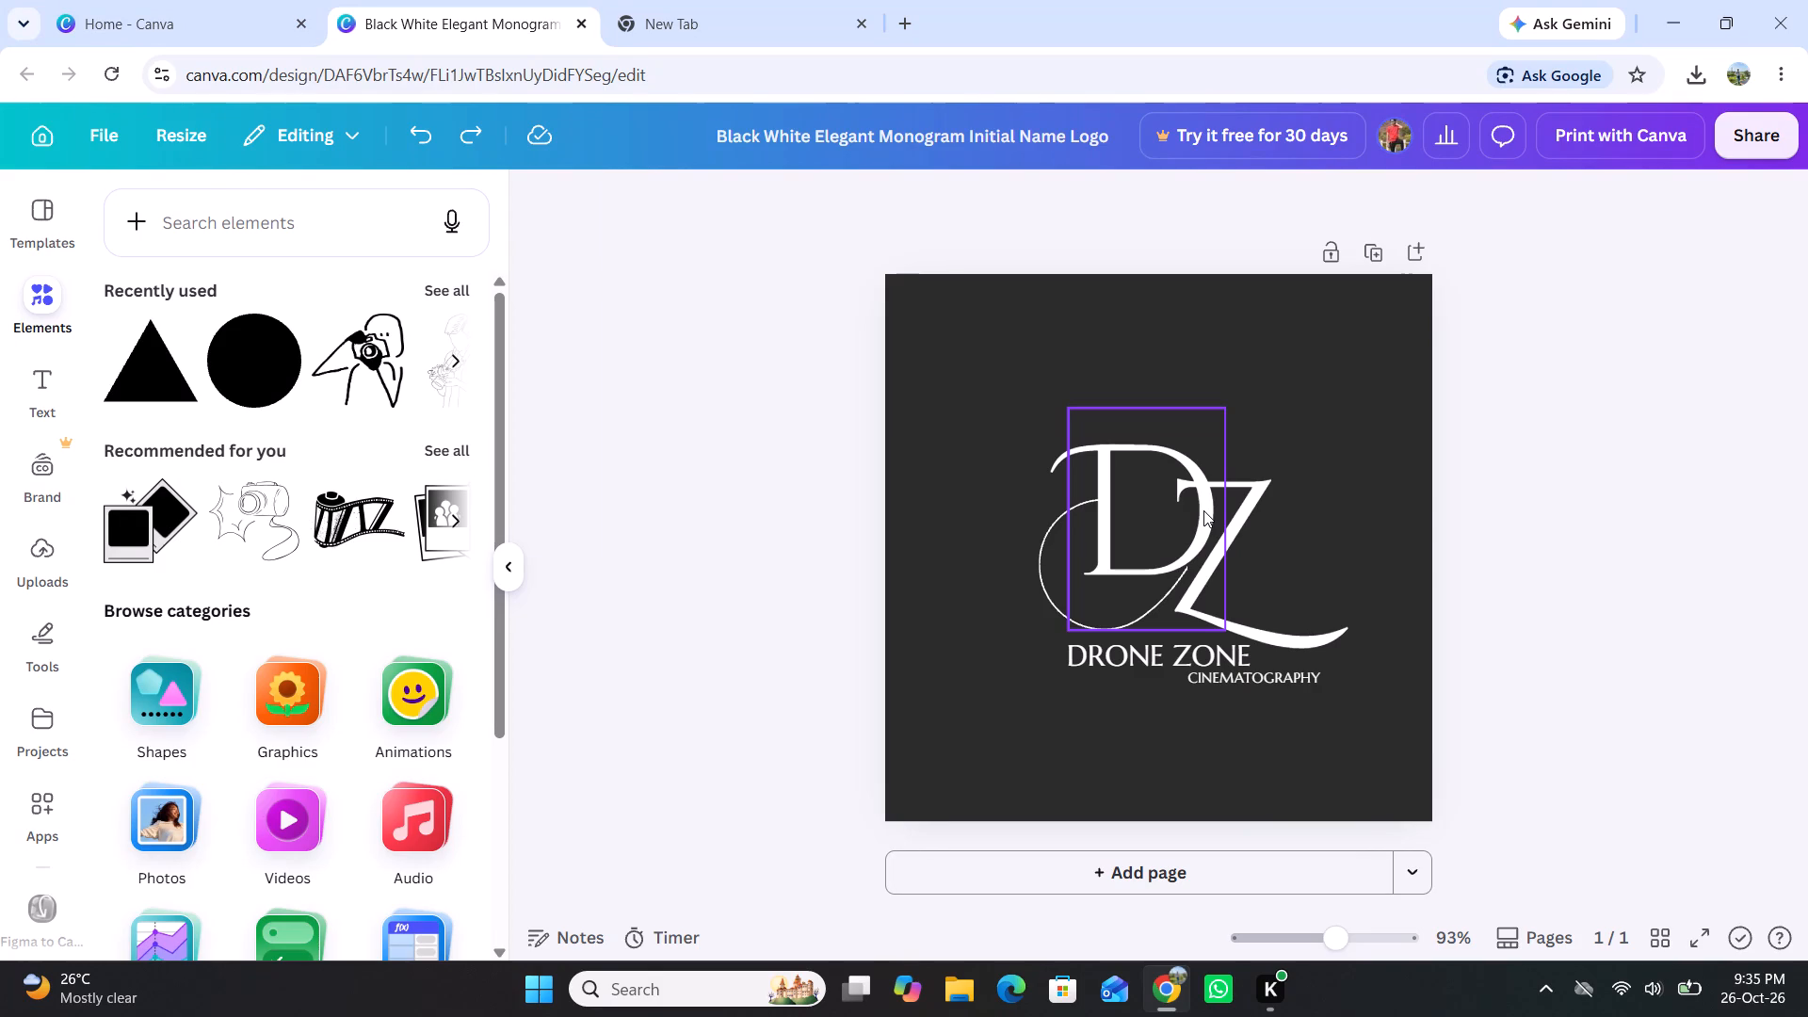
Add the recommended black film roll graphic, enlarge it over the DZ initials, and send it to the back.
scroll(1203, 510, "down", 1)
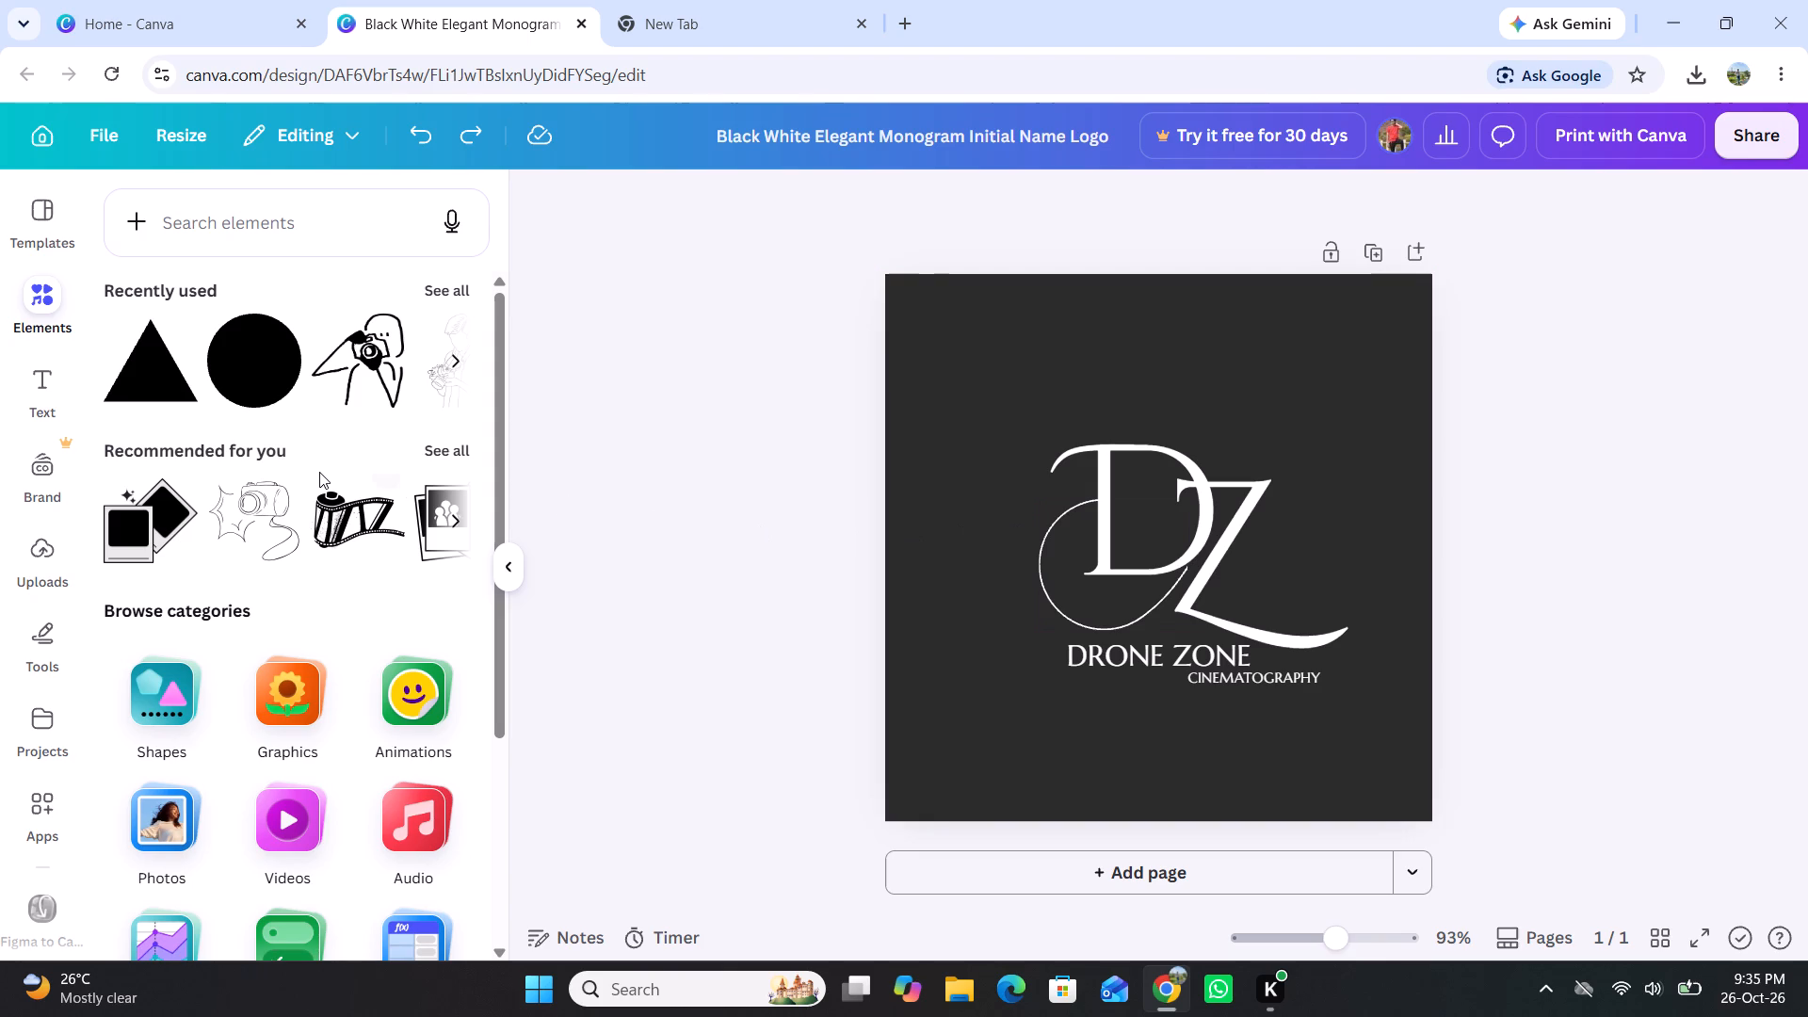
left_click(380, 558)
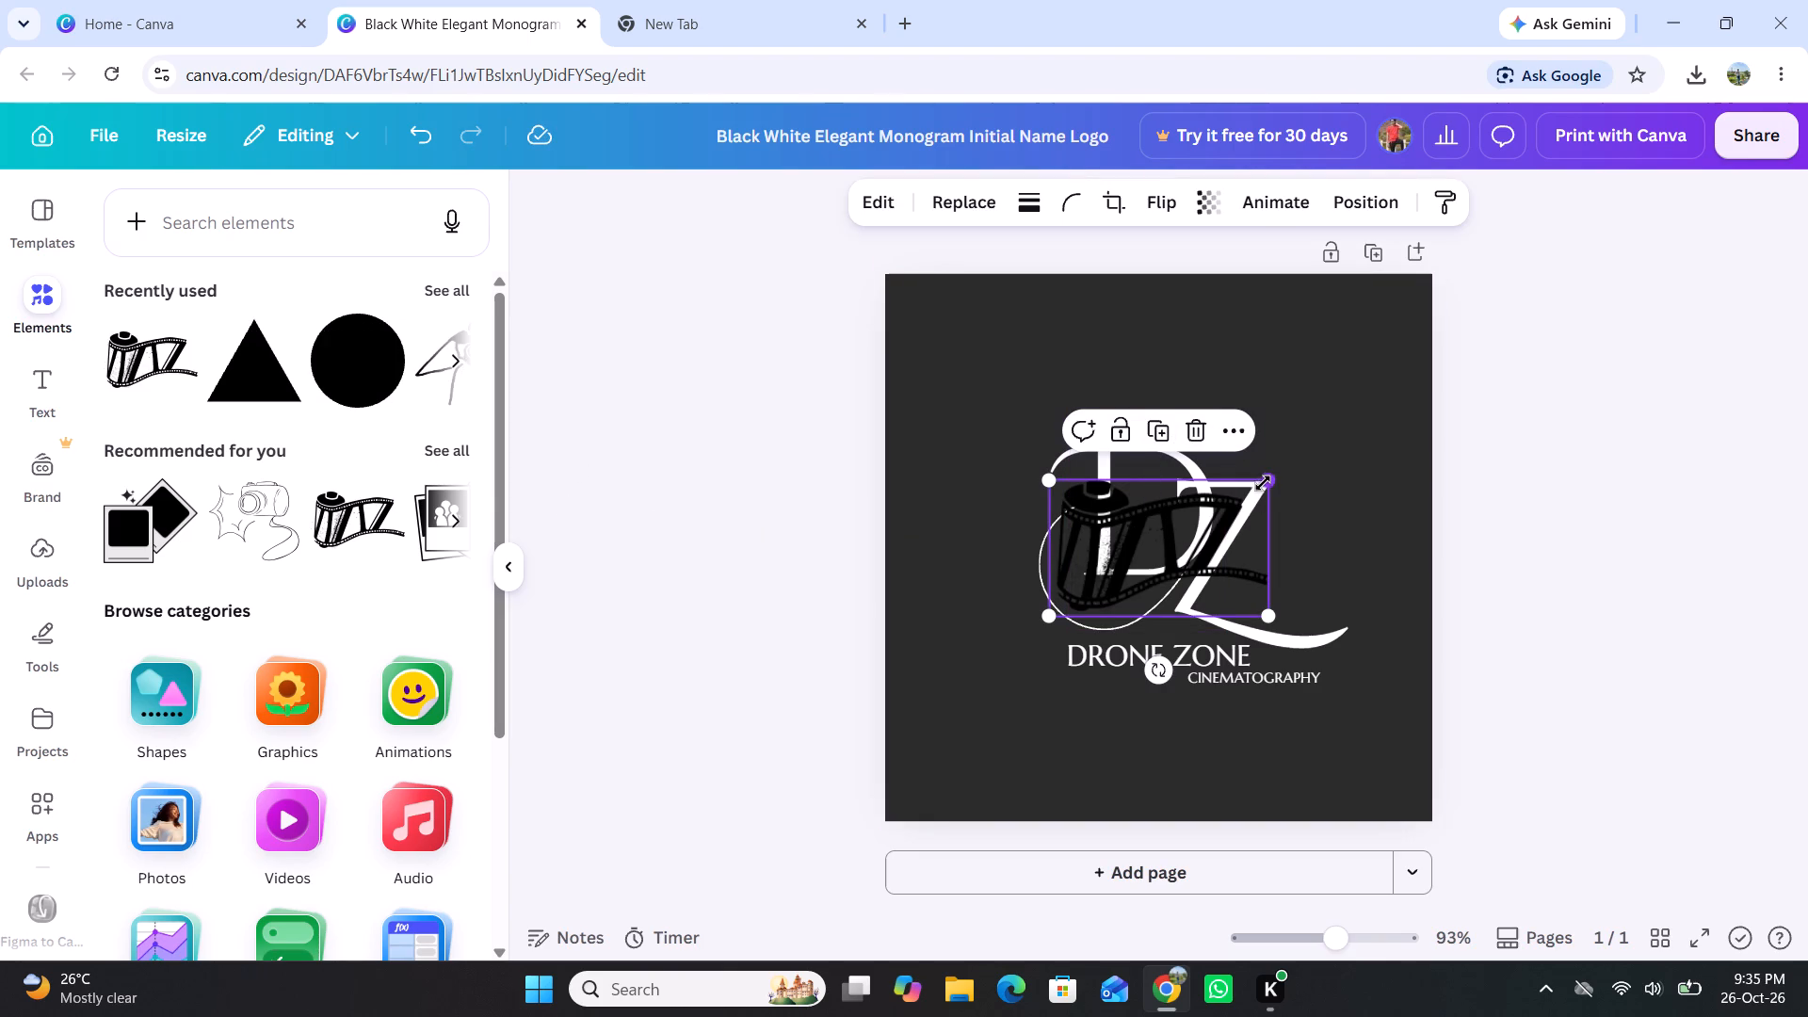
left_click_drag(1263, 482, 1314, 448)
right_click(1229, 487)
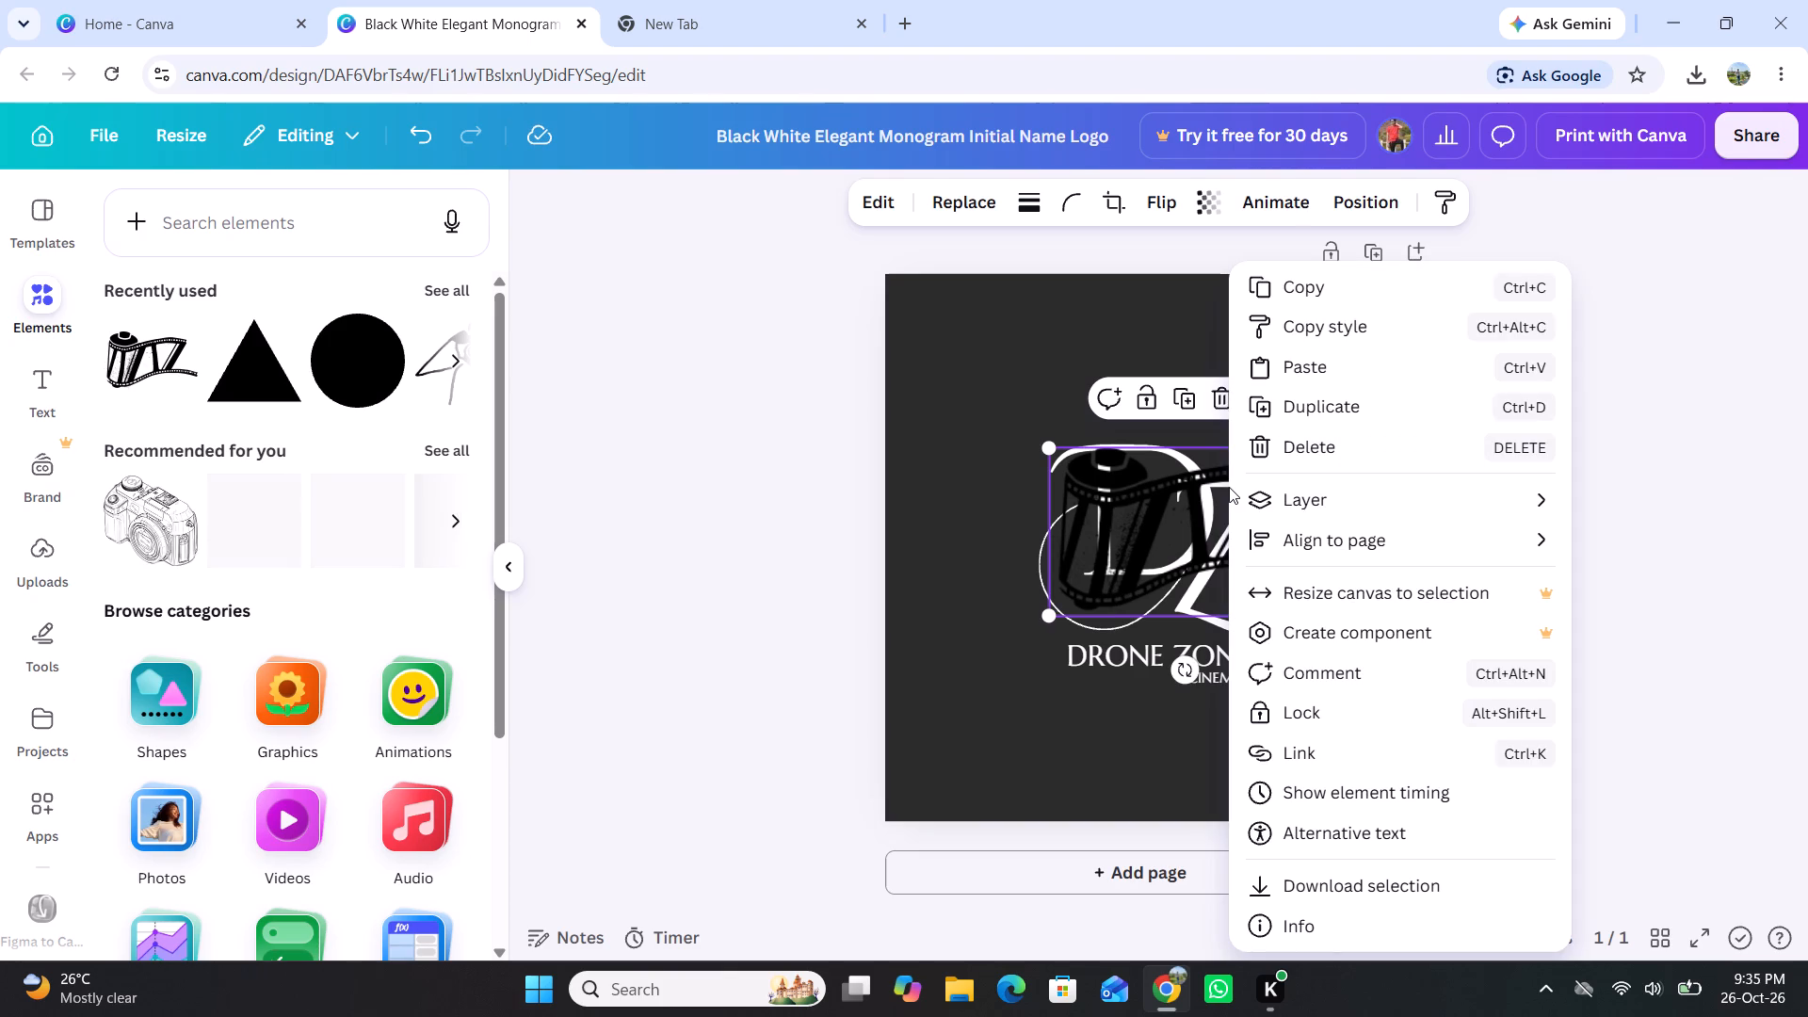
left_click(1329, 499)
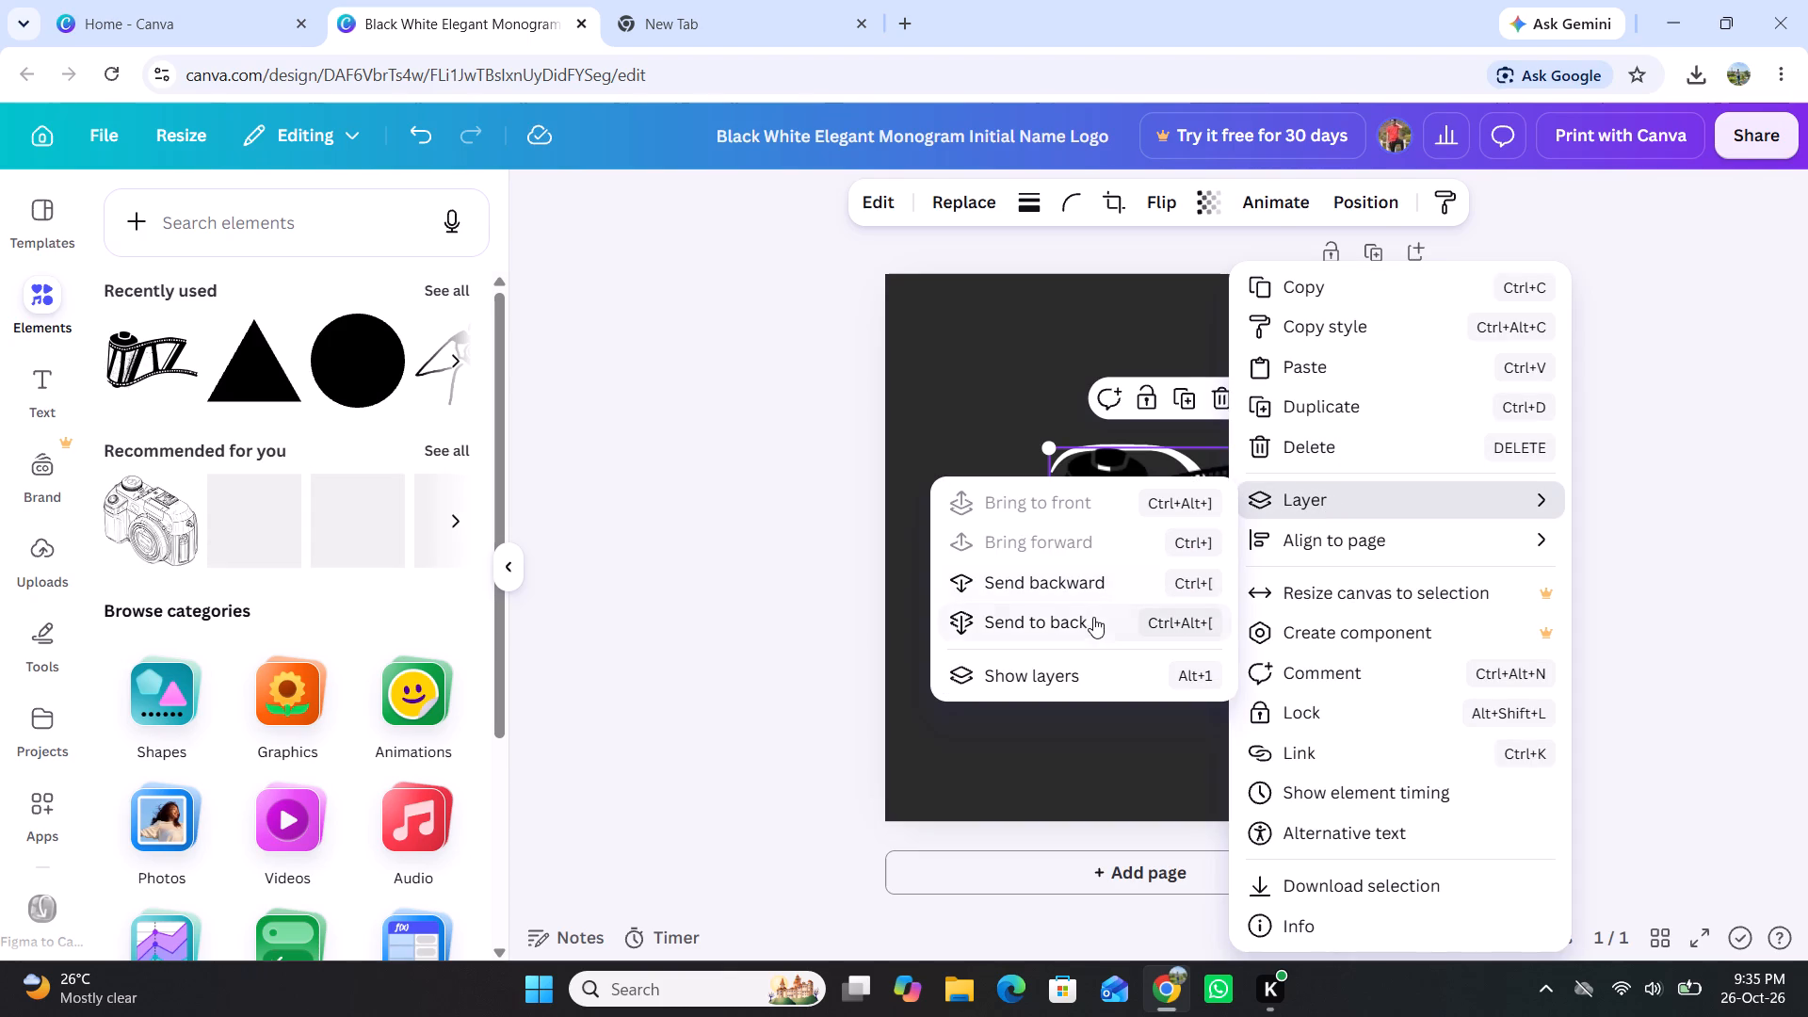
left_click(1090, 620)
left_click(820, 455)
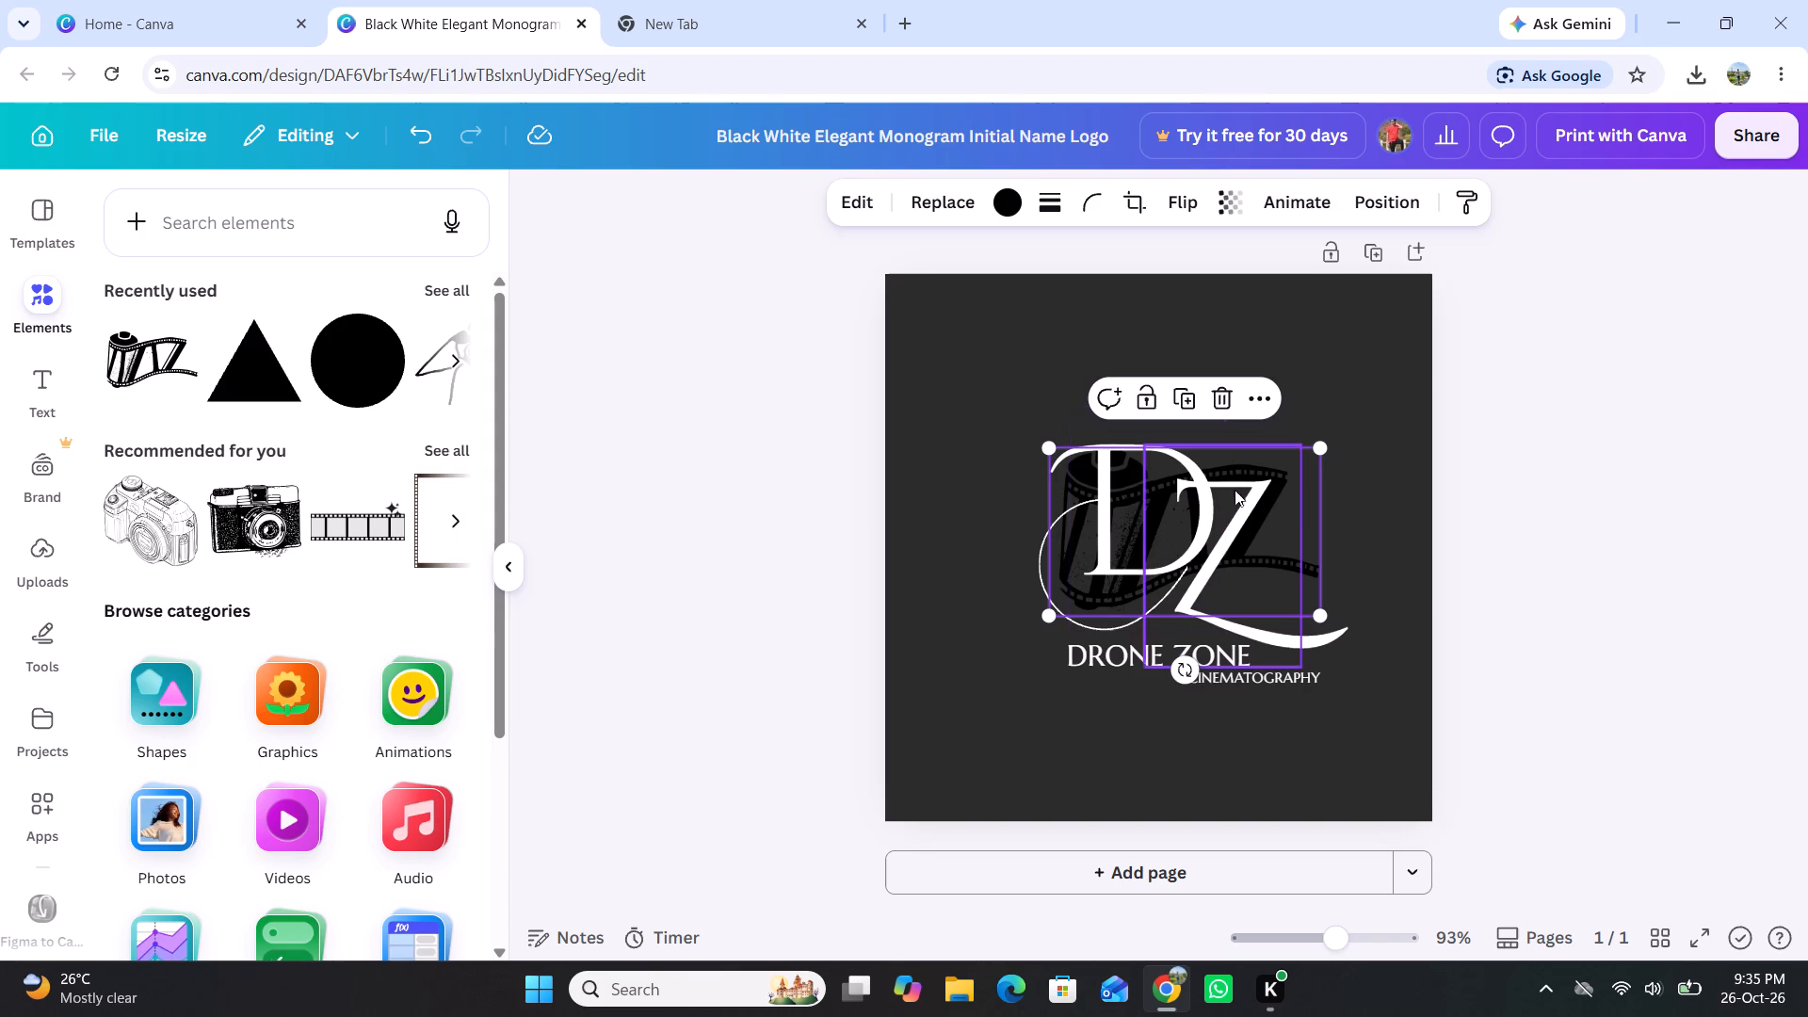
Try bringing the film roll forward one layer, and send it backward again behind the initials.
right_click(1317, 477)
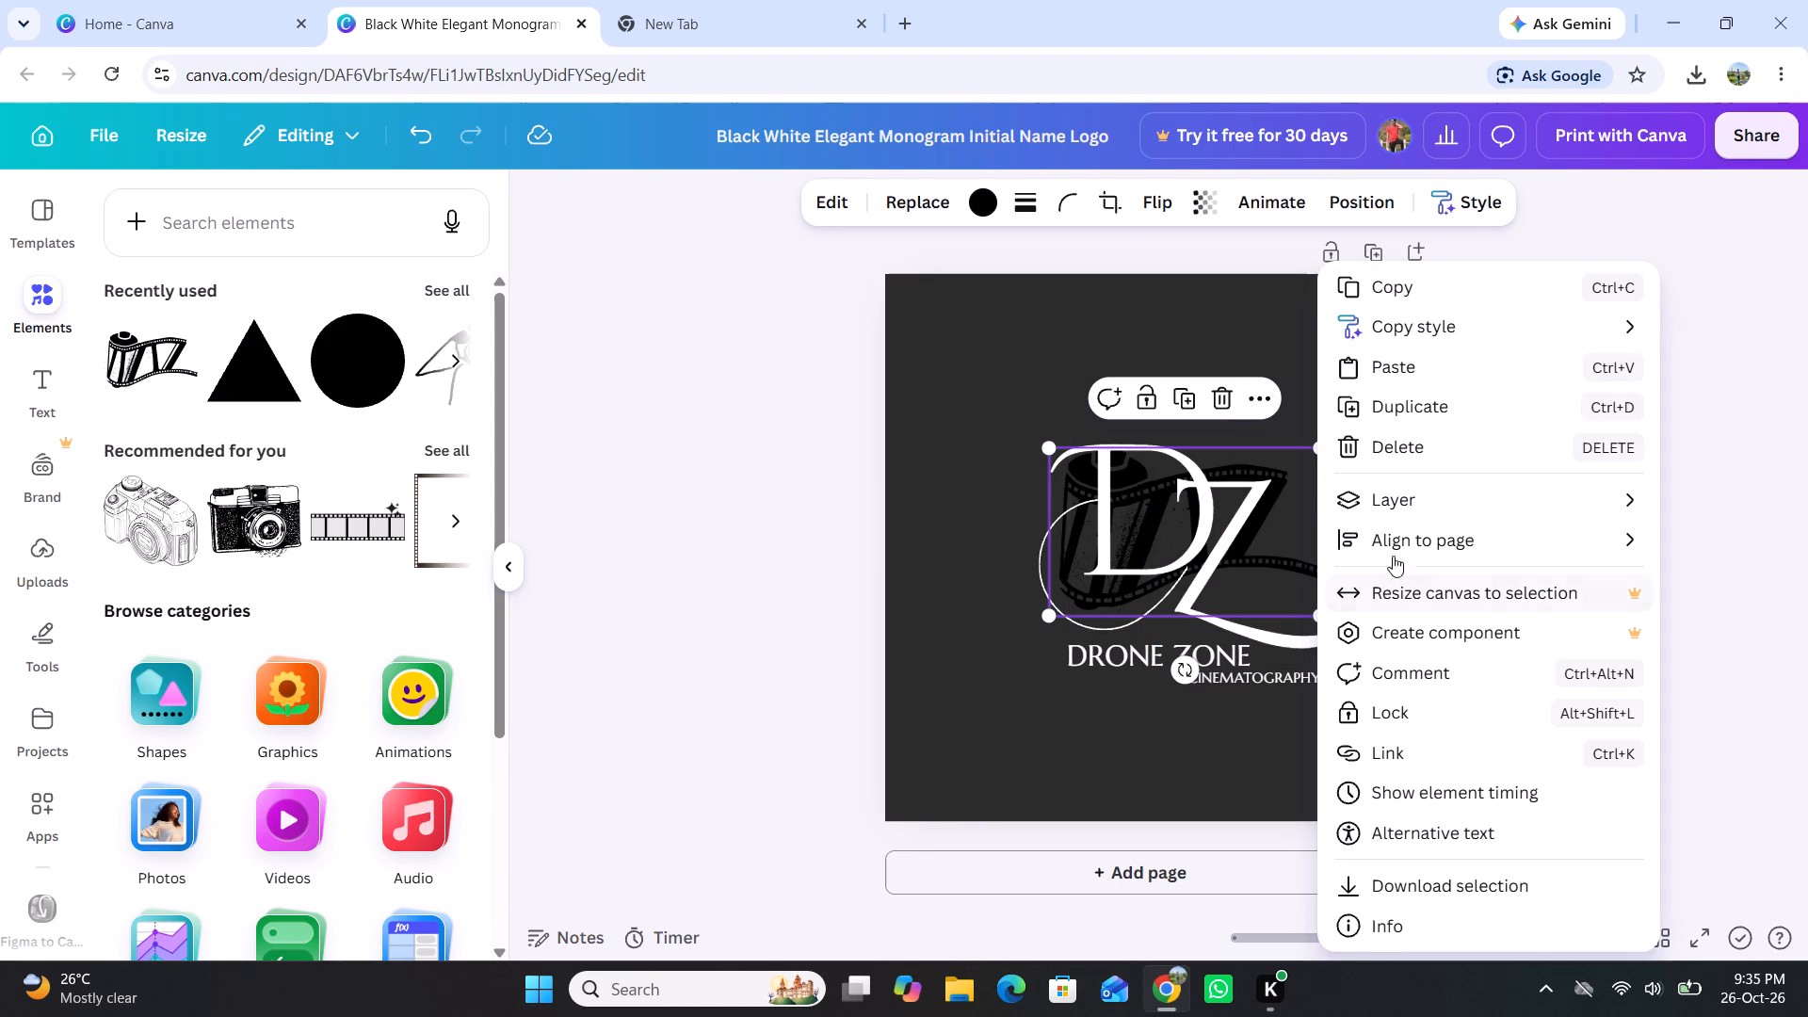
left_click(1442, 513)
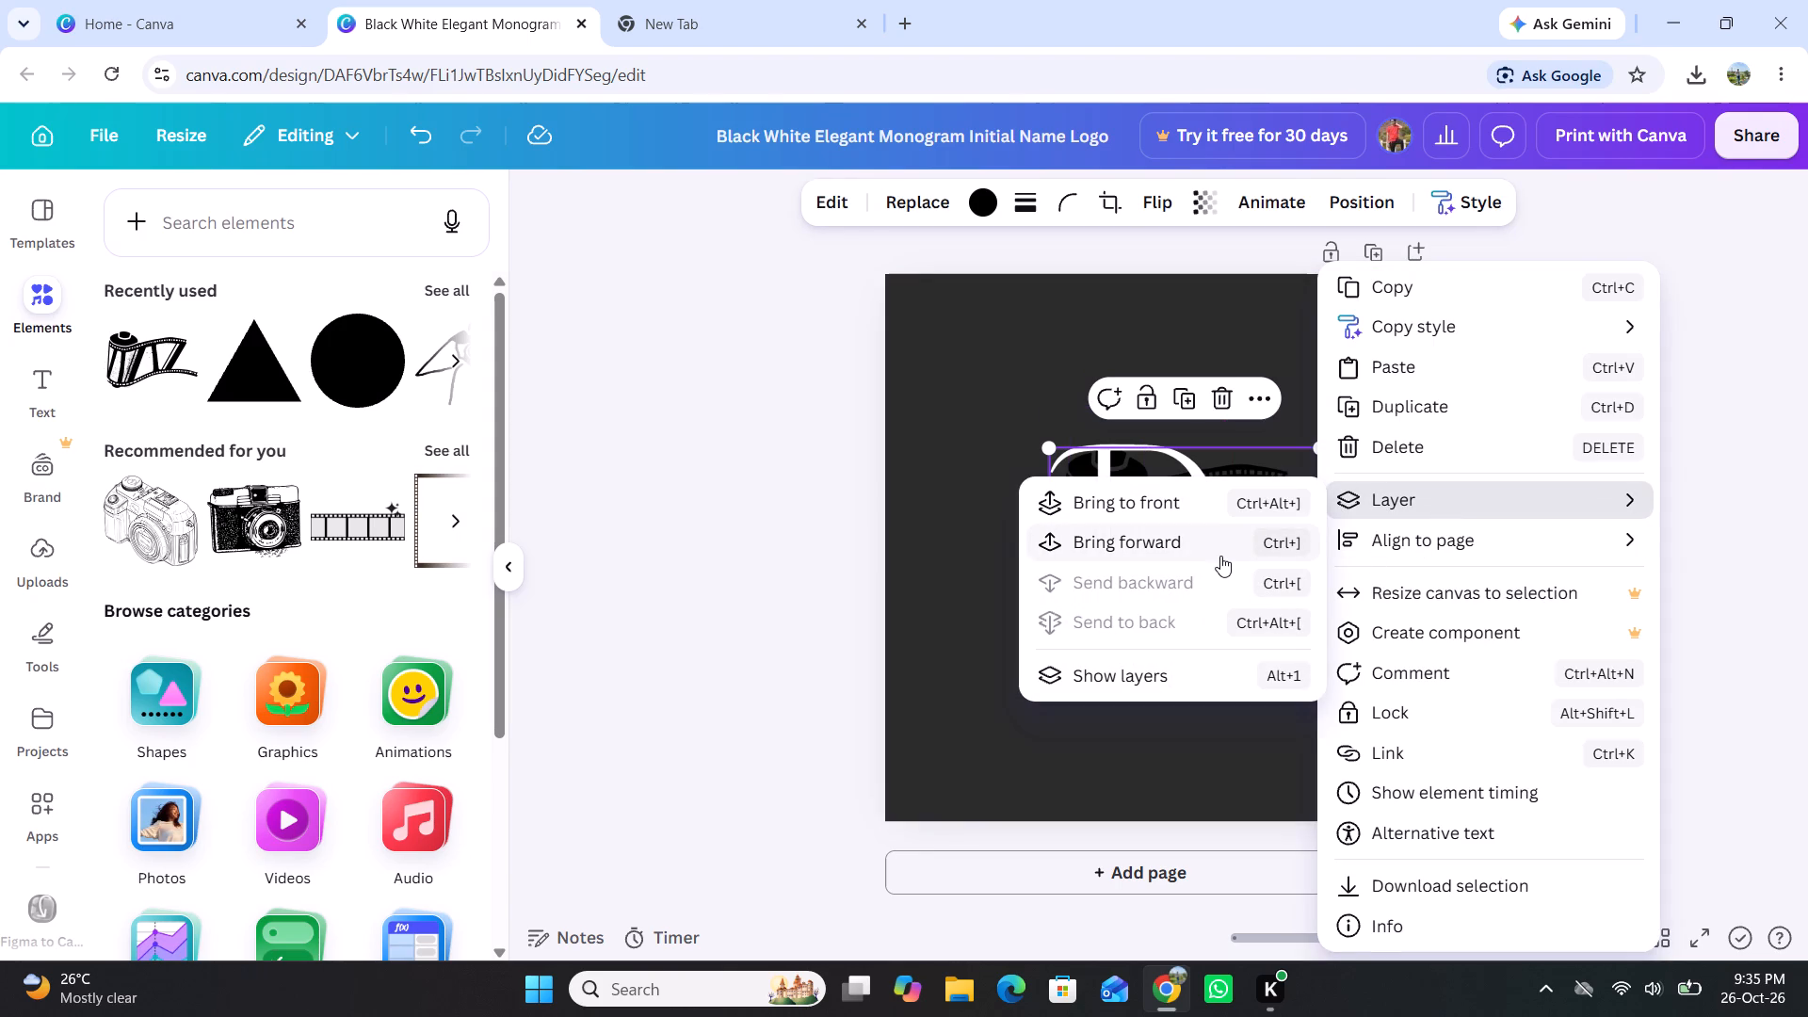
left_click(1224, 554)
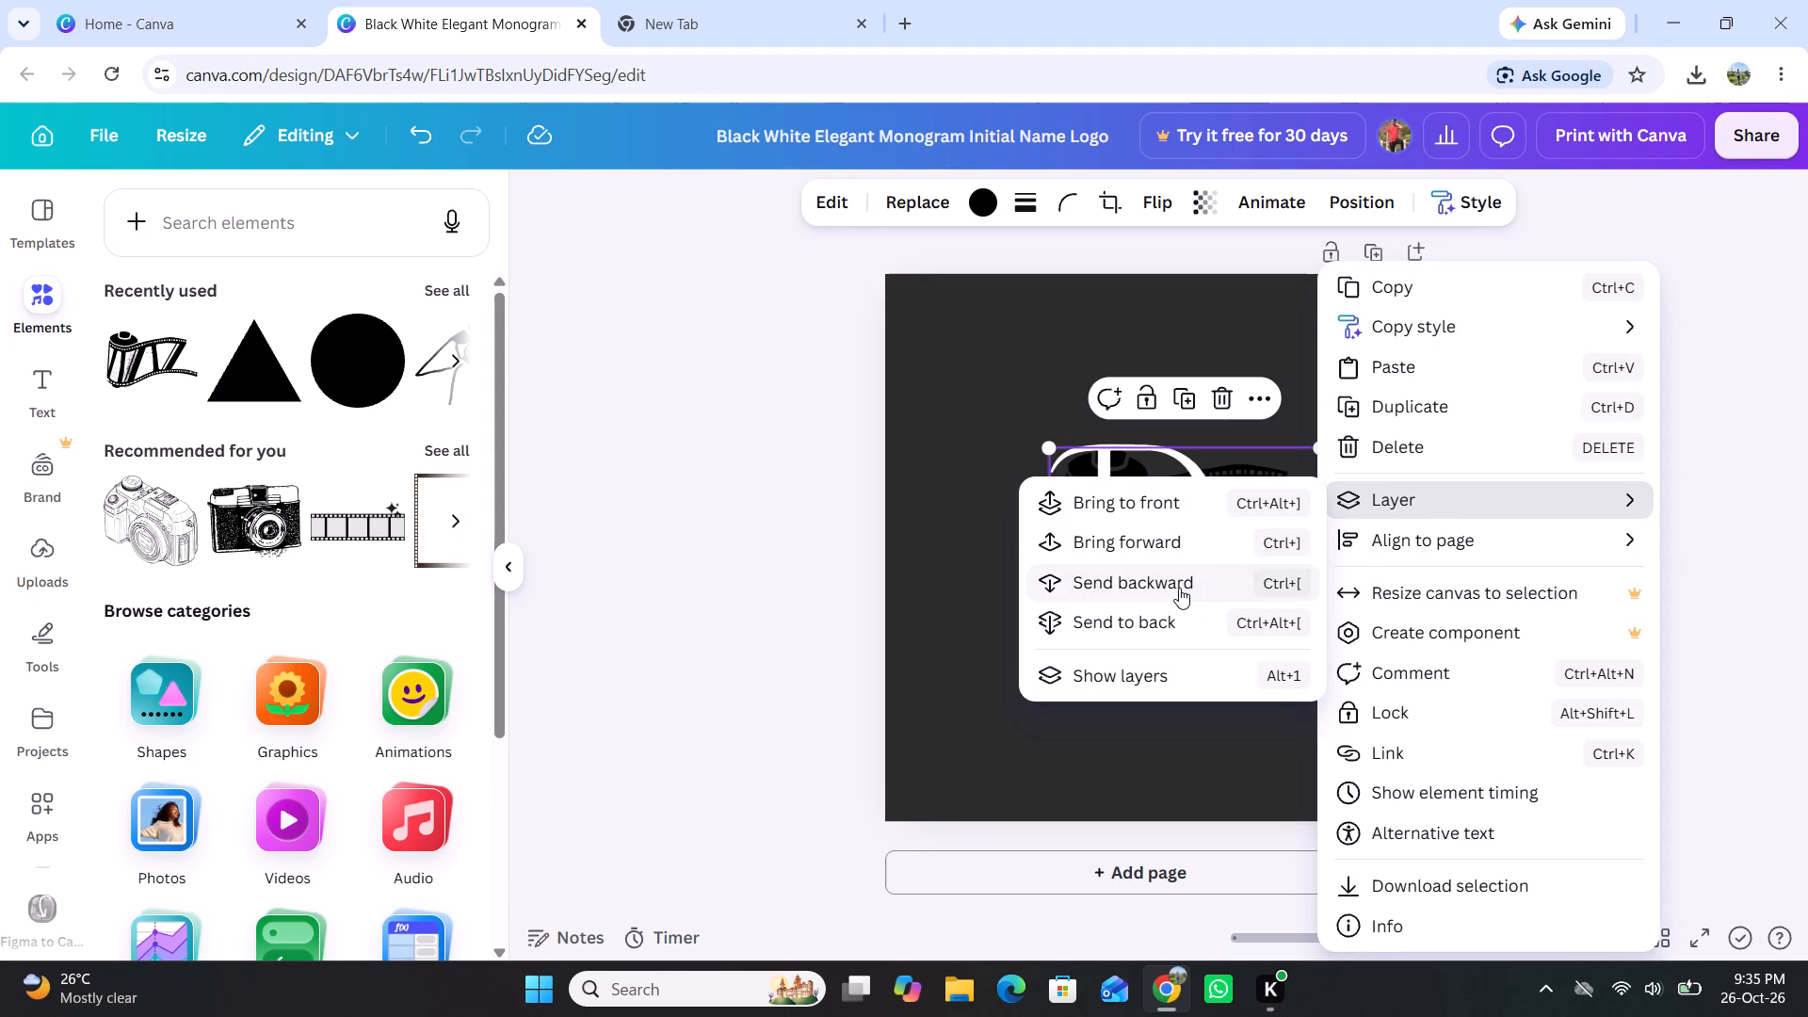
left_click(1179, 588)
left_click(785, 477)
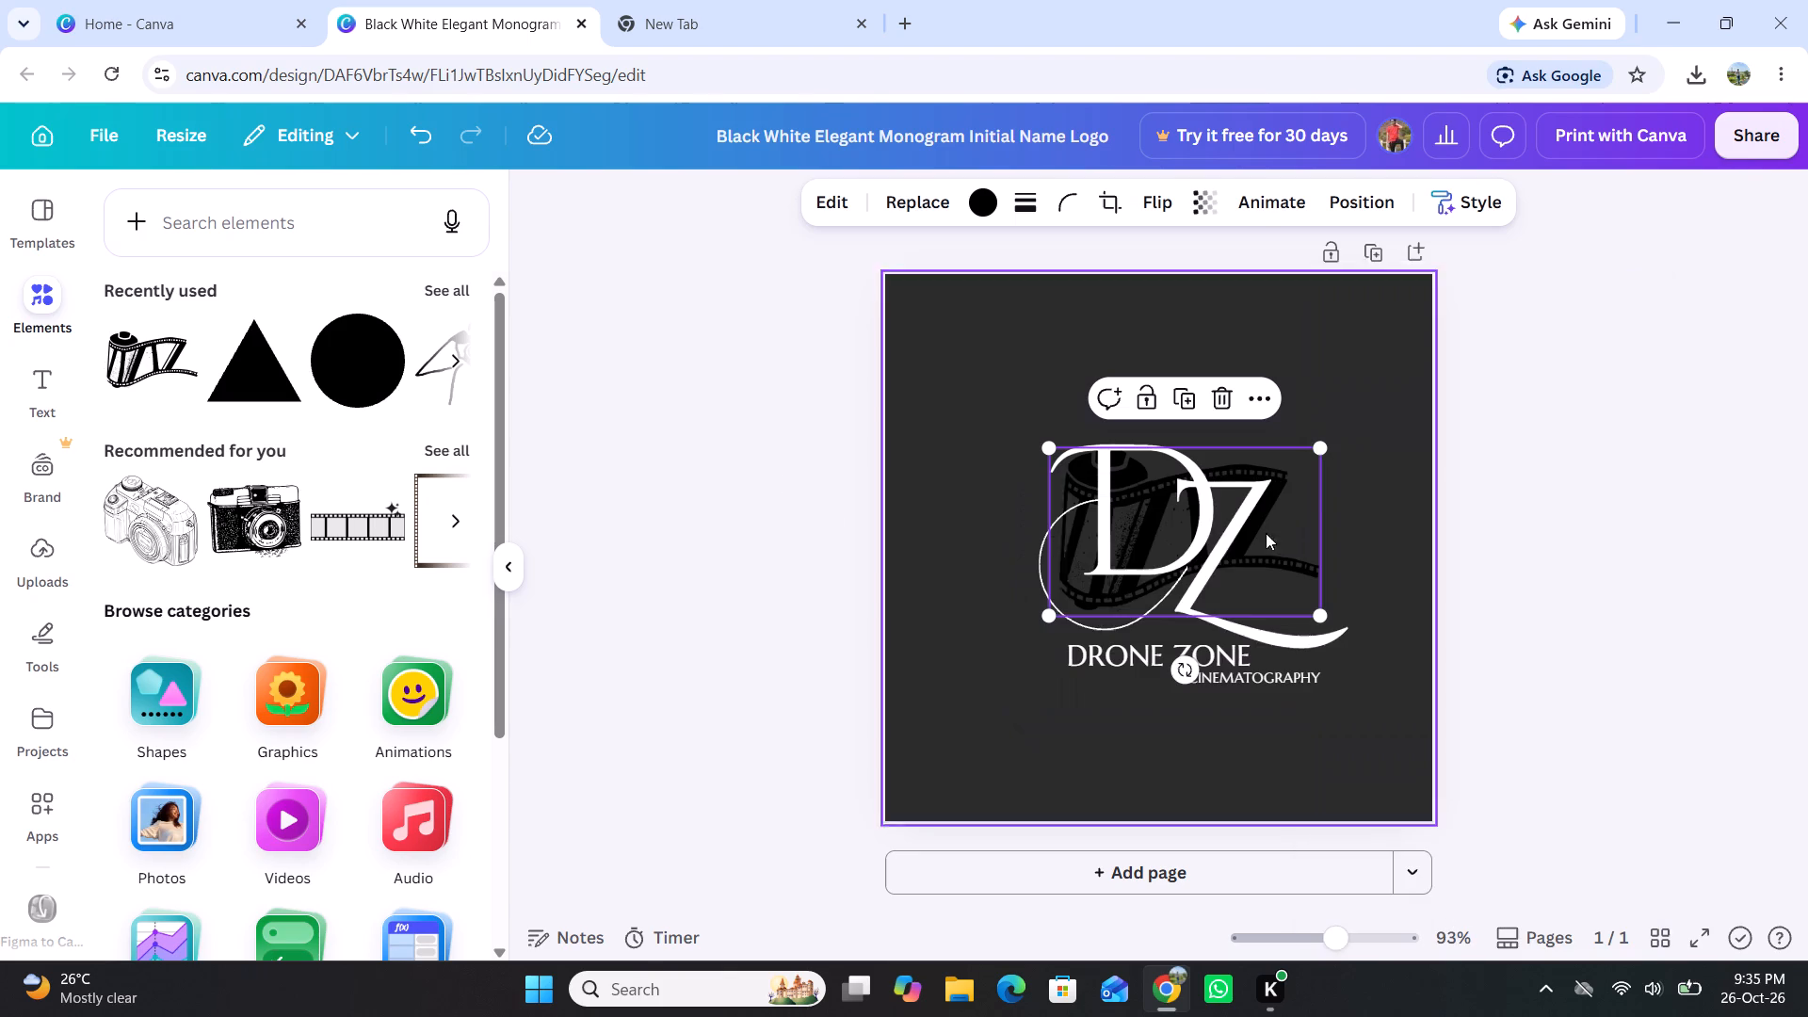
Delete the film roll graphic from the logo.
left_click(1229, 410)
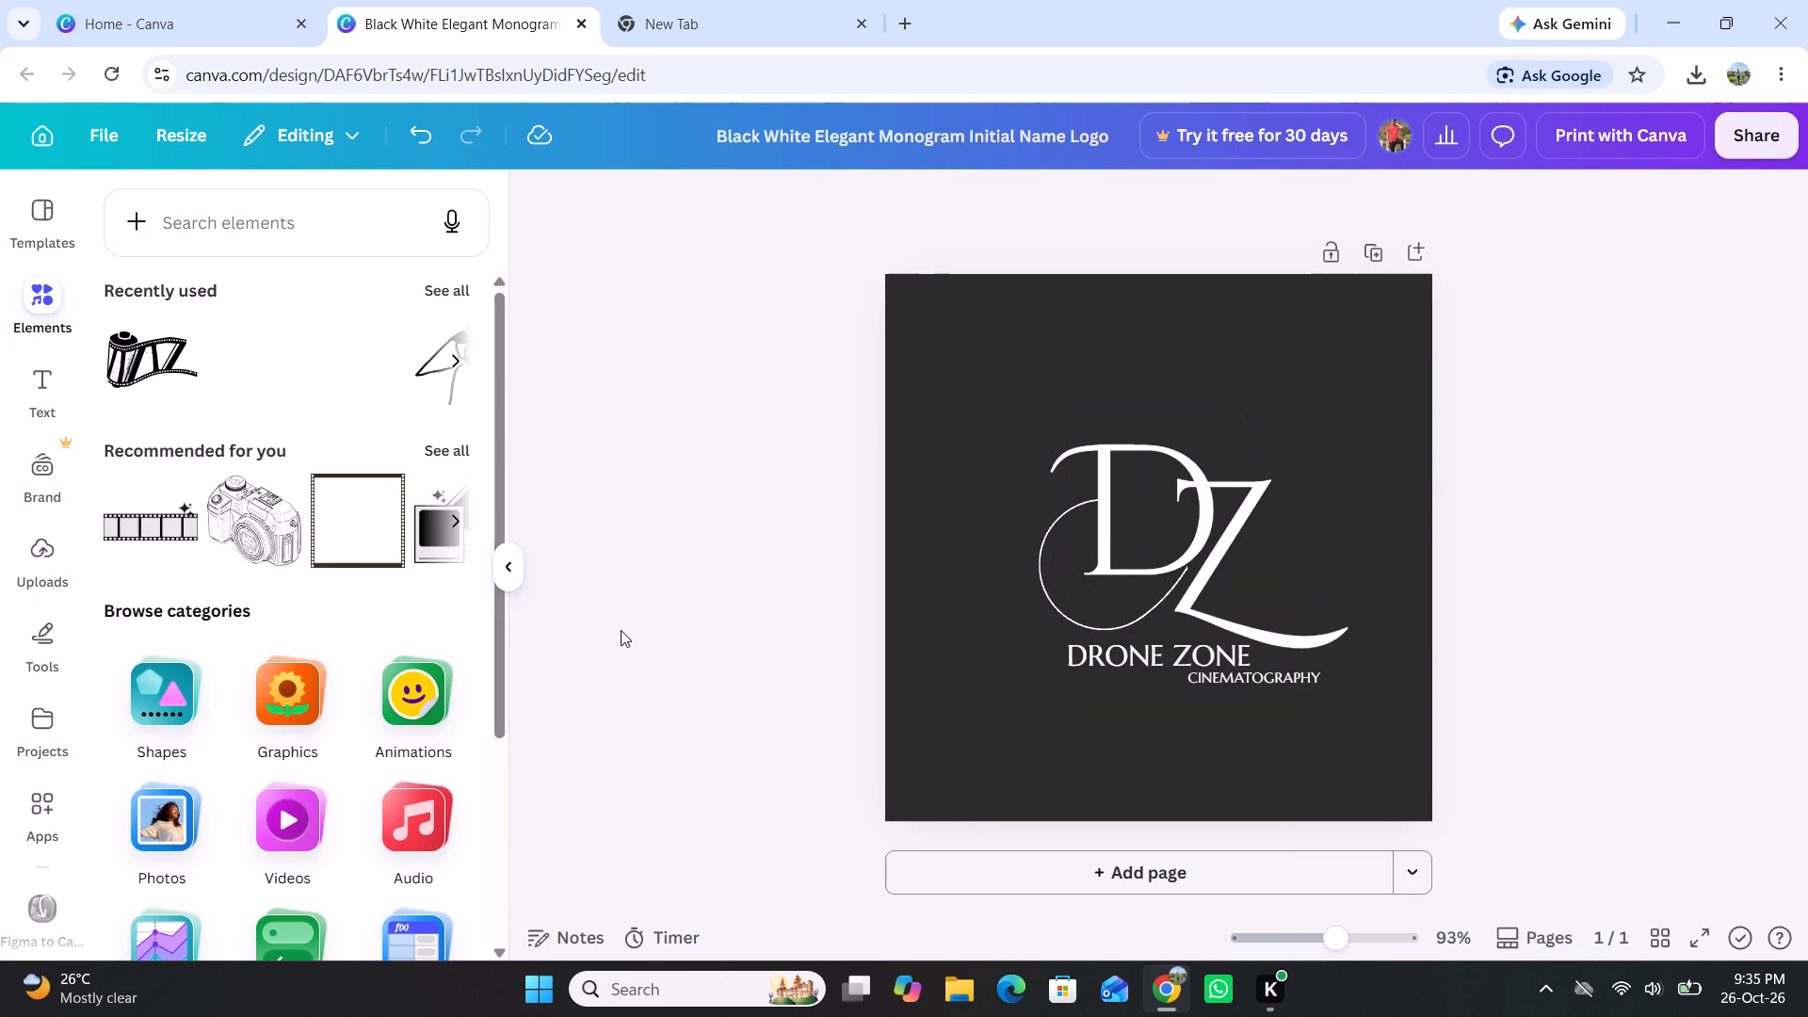
Add the wavy black film strip from the recommended graphics and send it to the back behind the DZ initials.
left_click(452, 528)
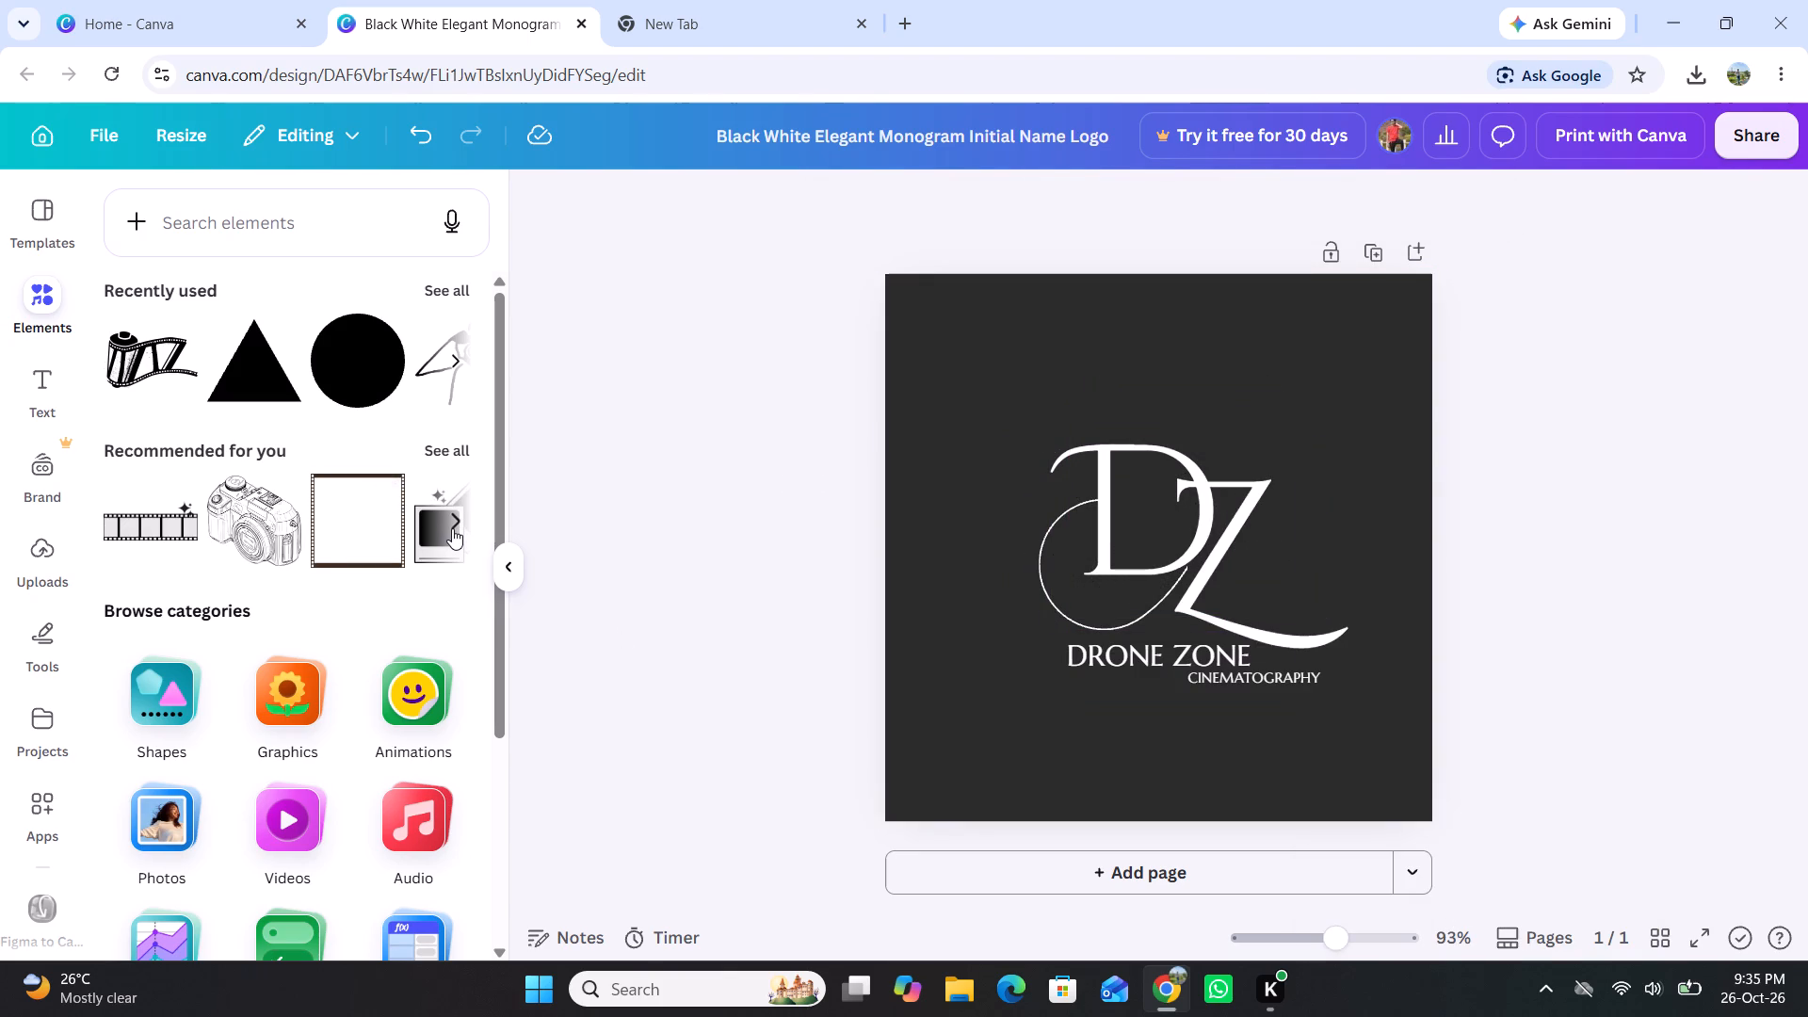
left_click(452, 528)
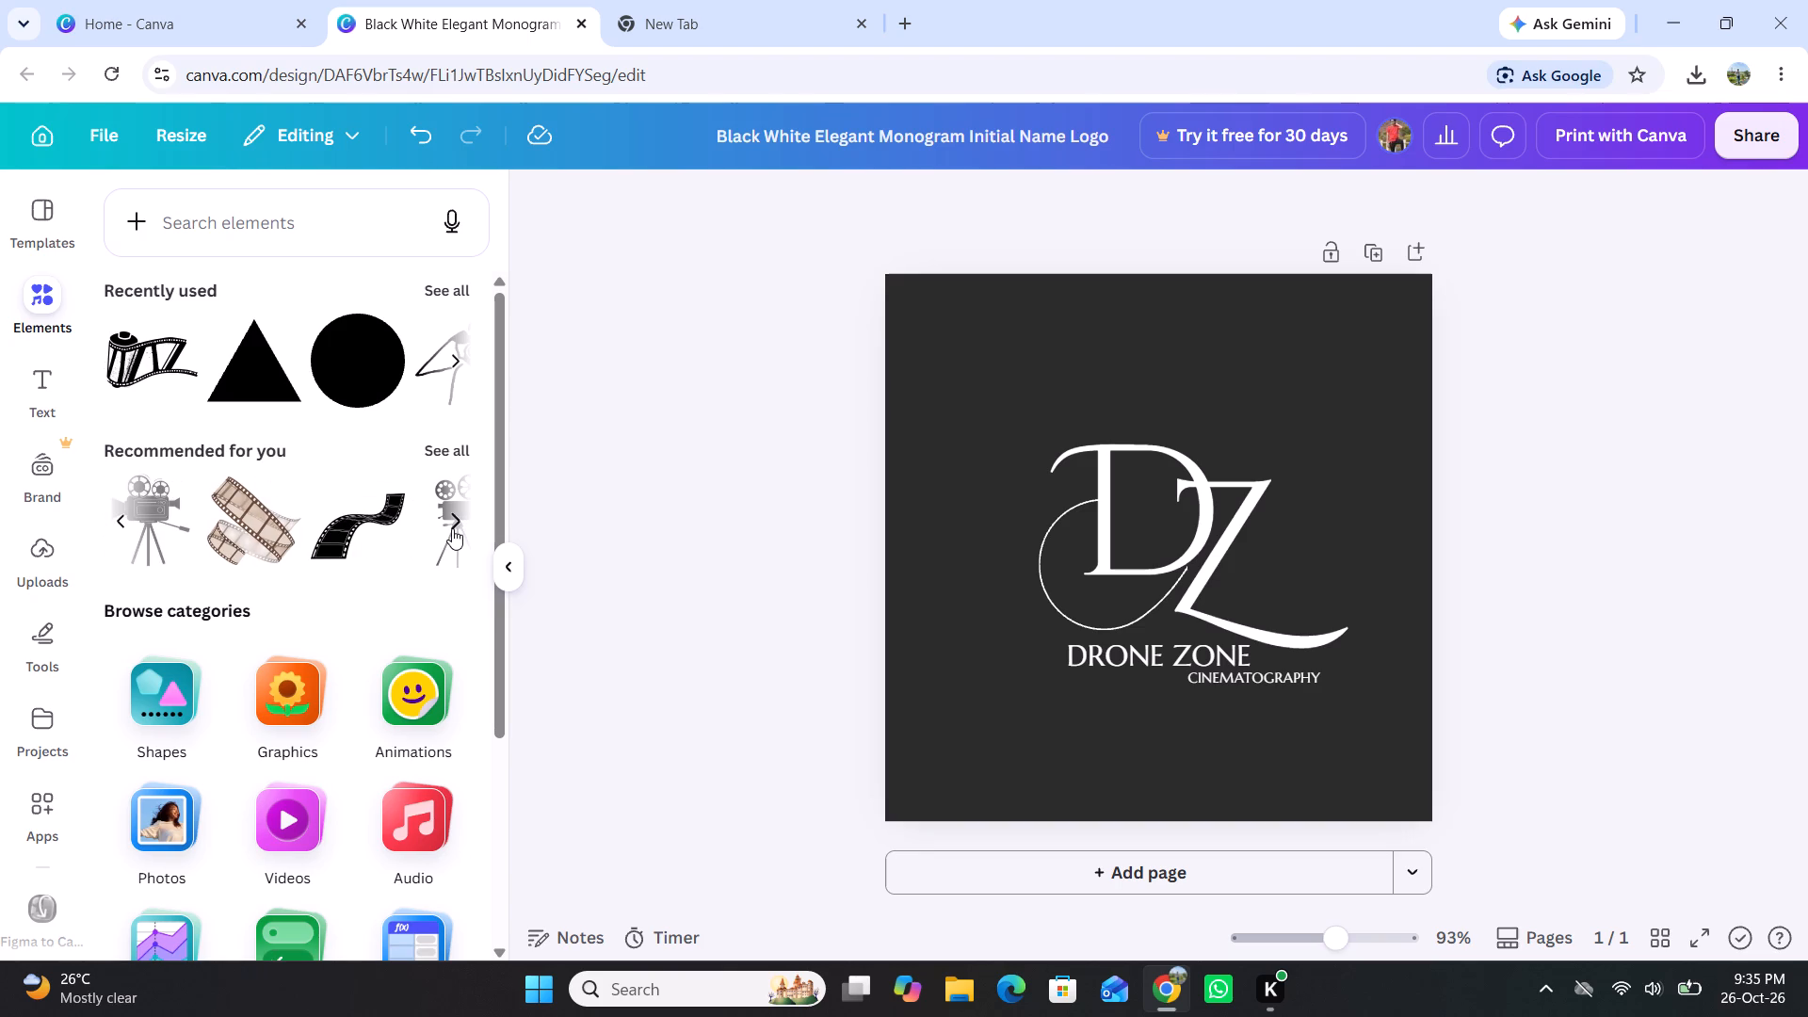
left_click(350, 512)
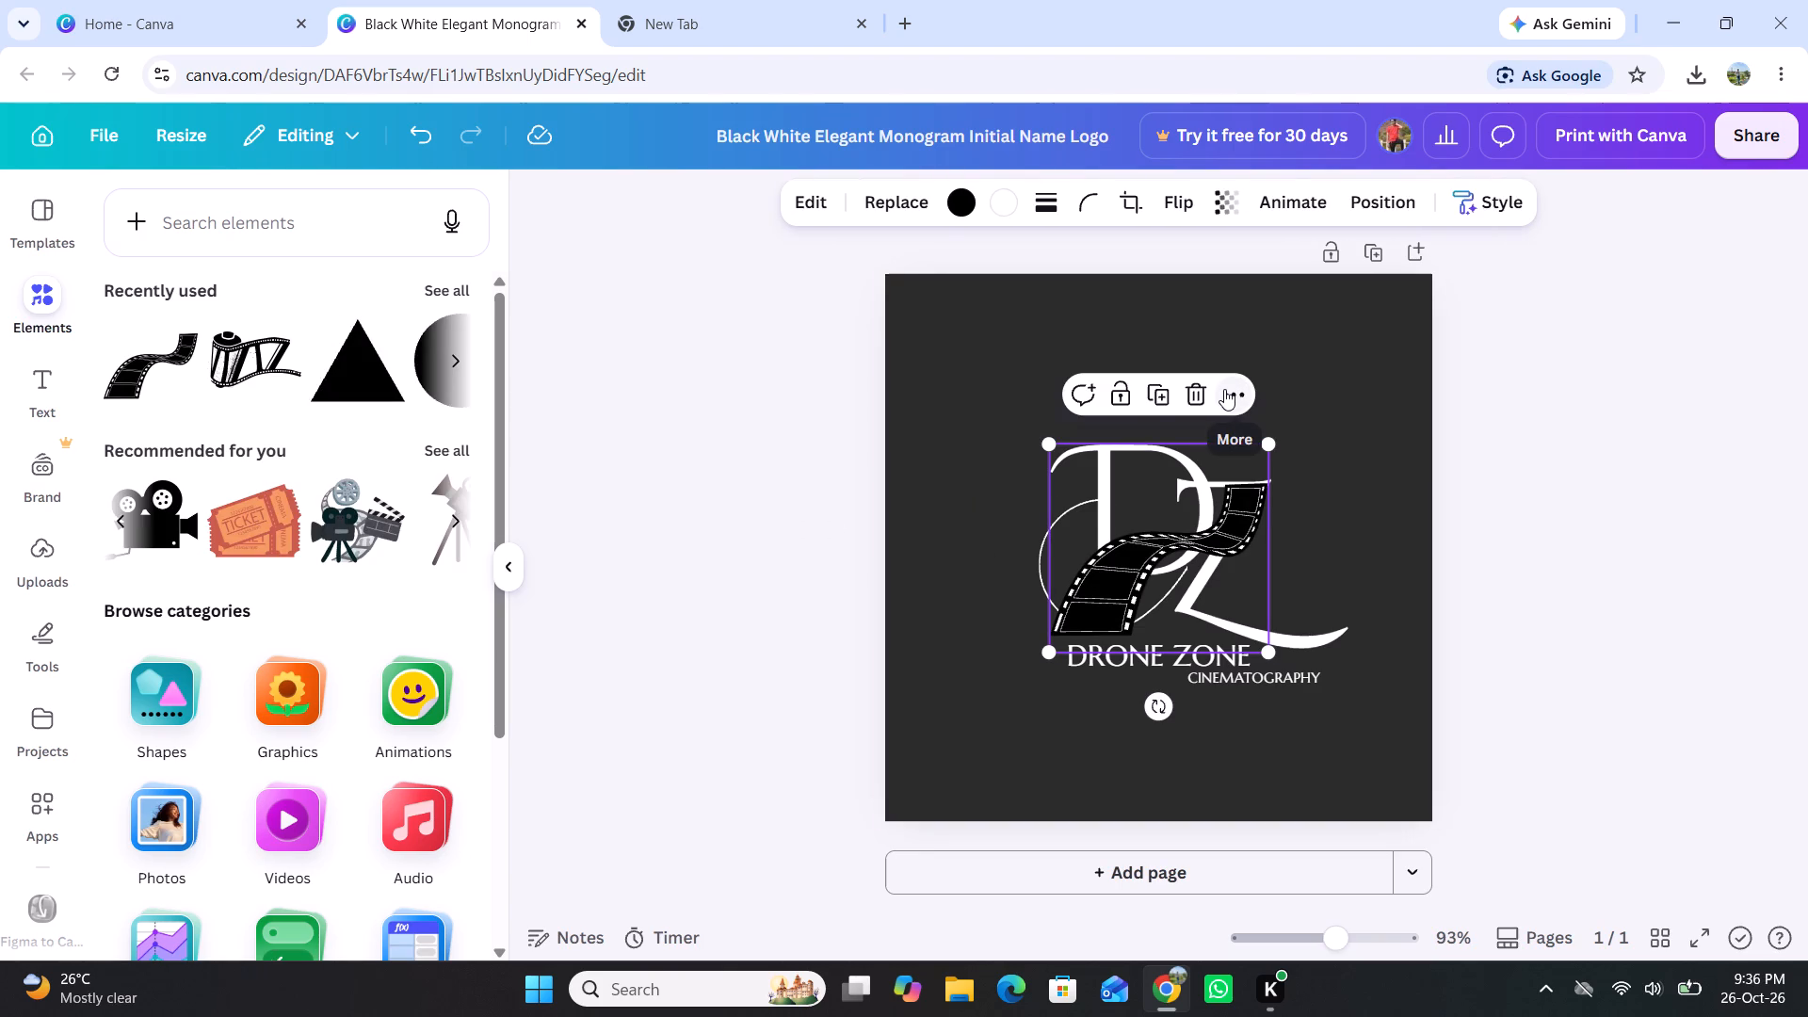
left_click(1224, 389)
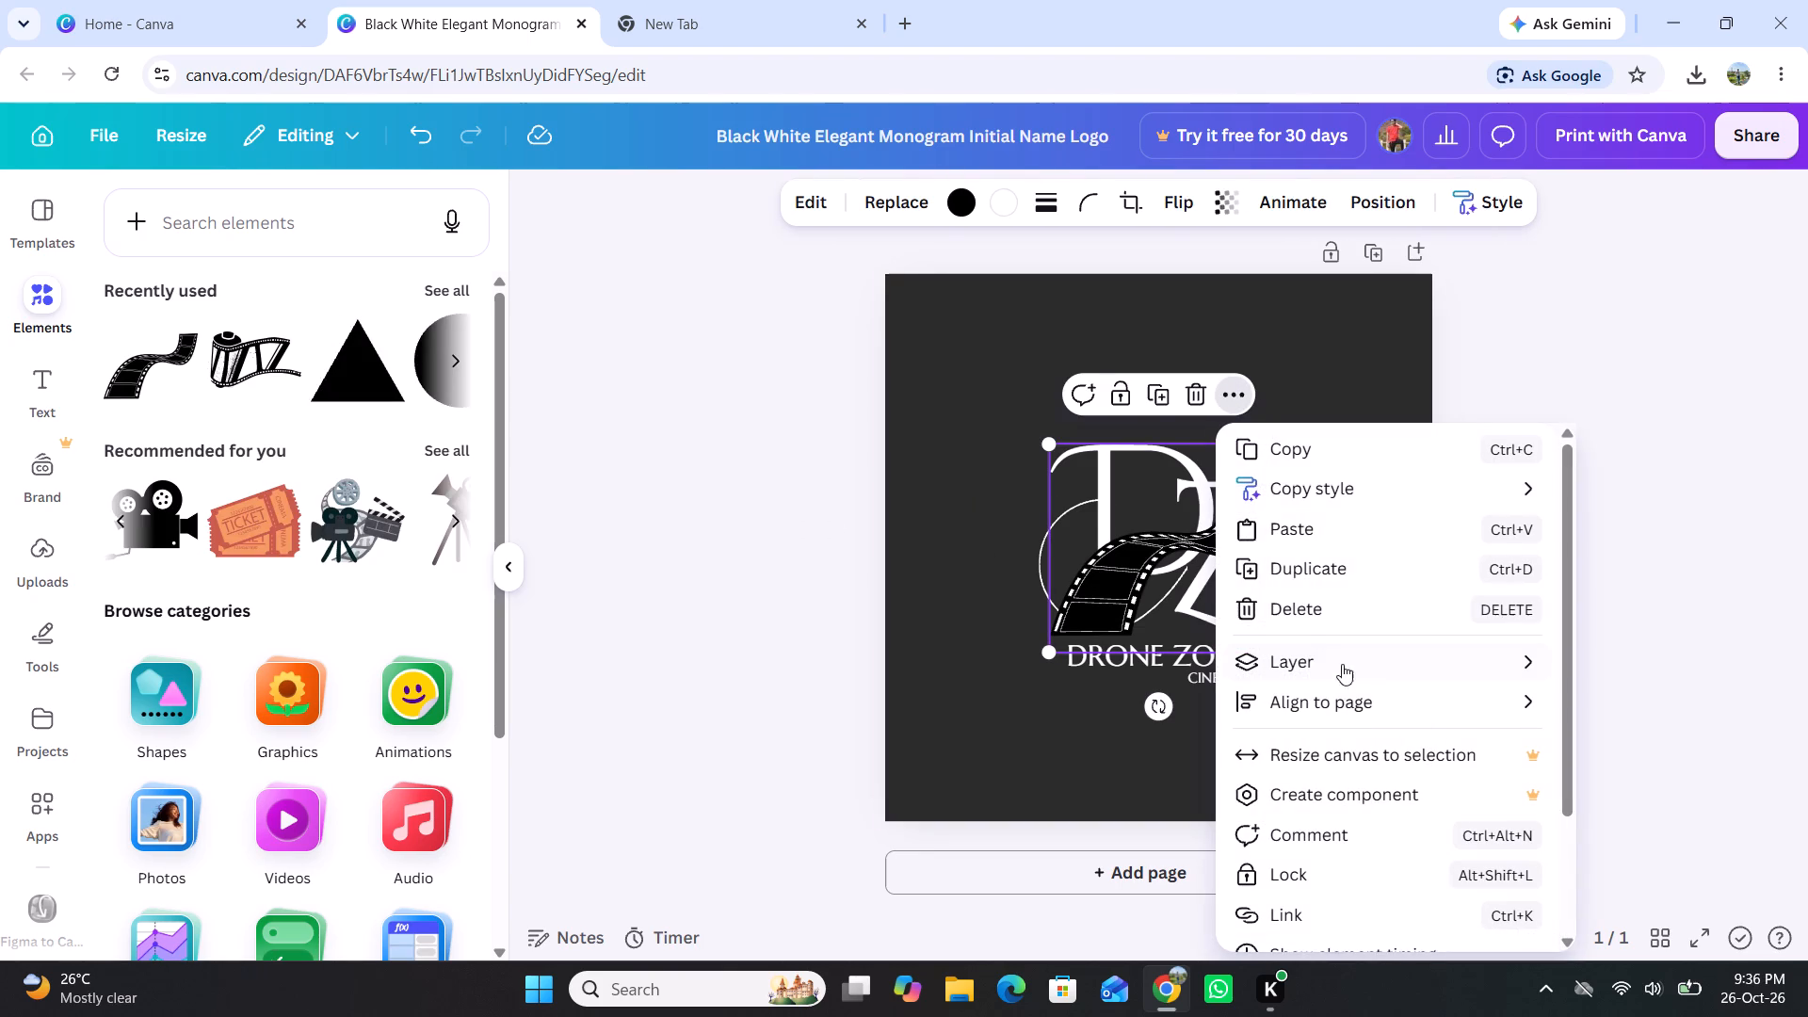
left_click(1104, 781)
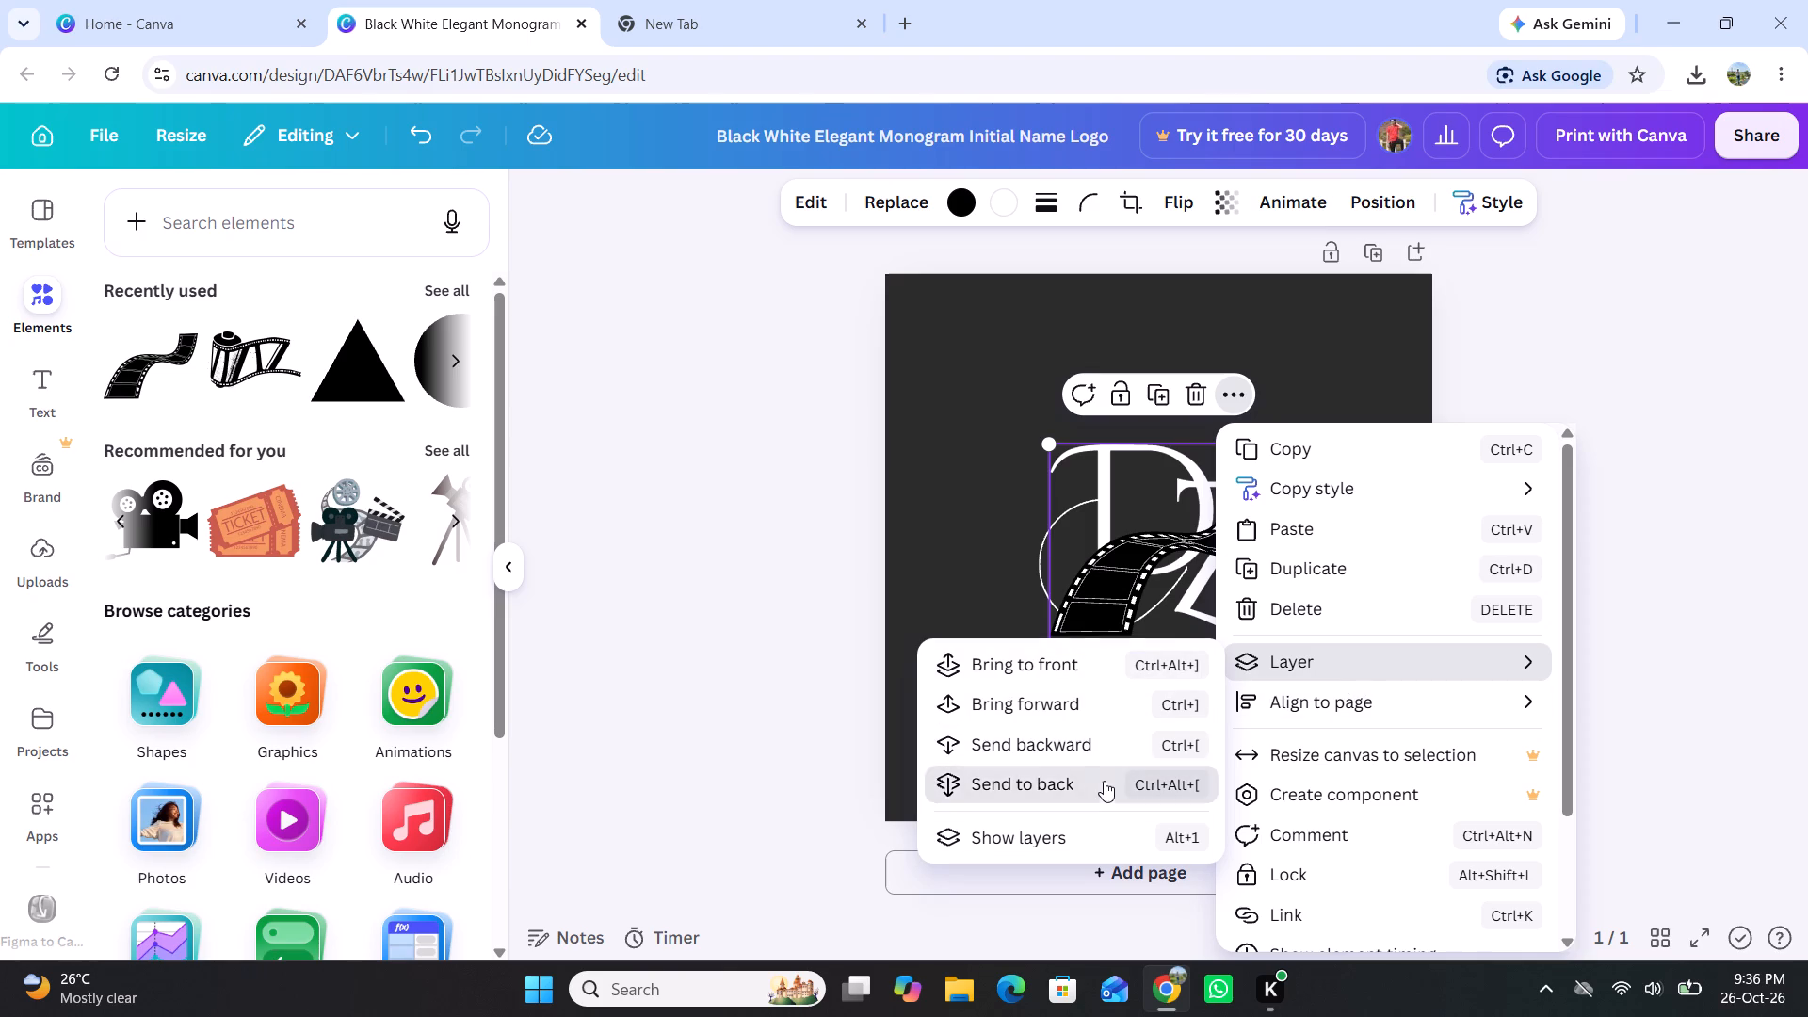
left_click(724, 557)
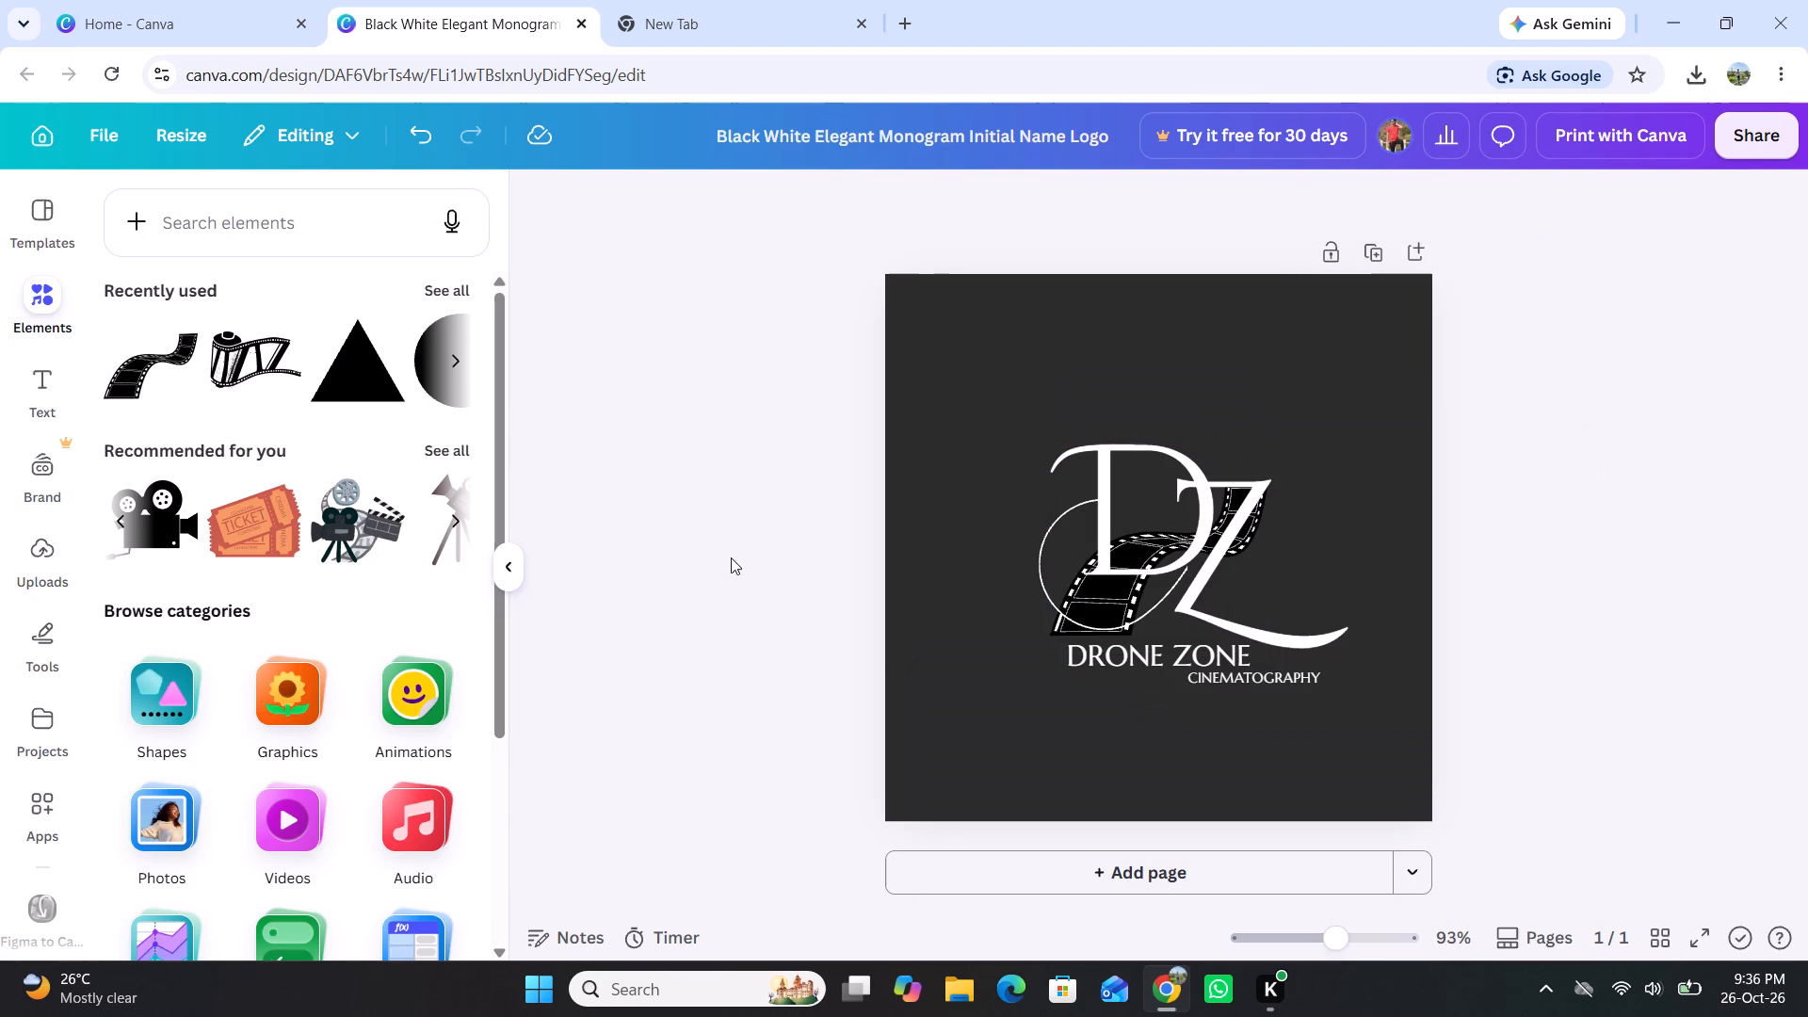
left_click(1045, 624)
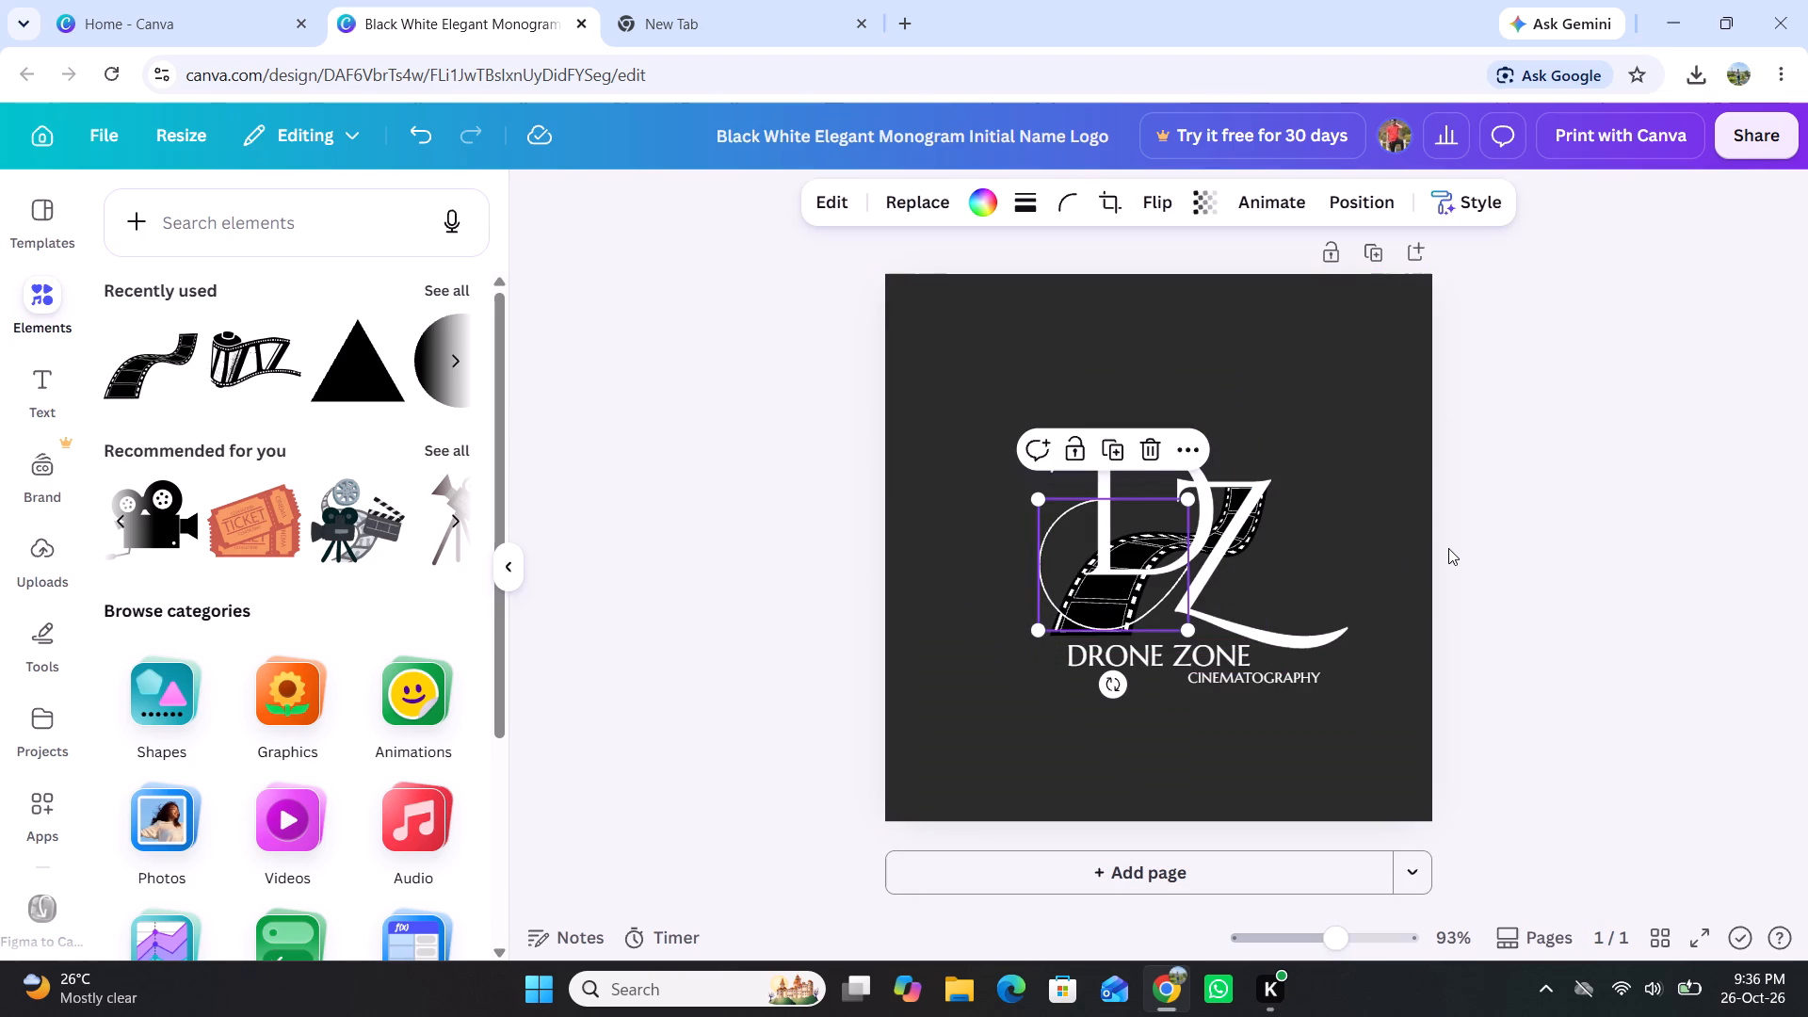
left_click(1448, 548)
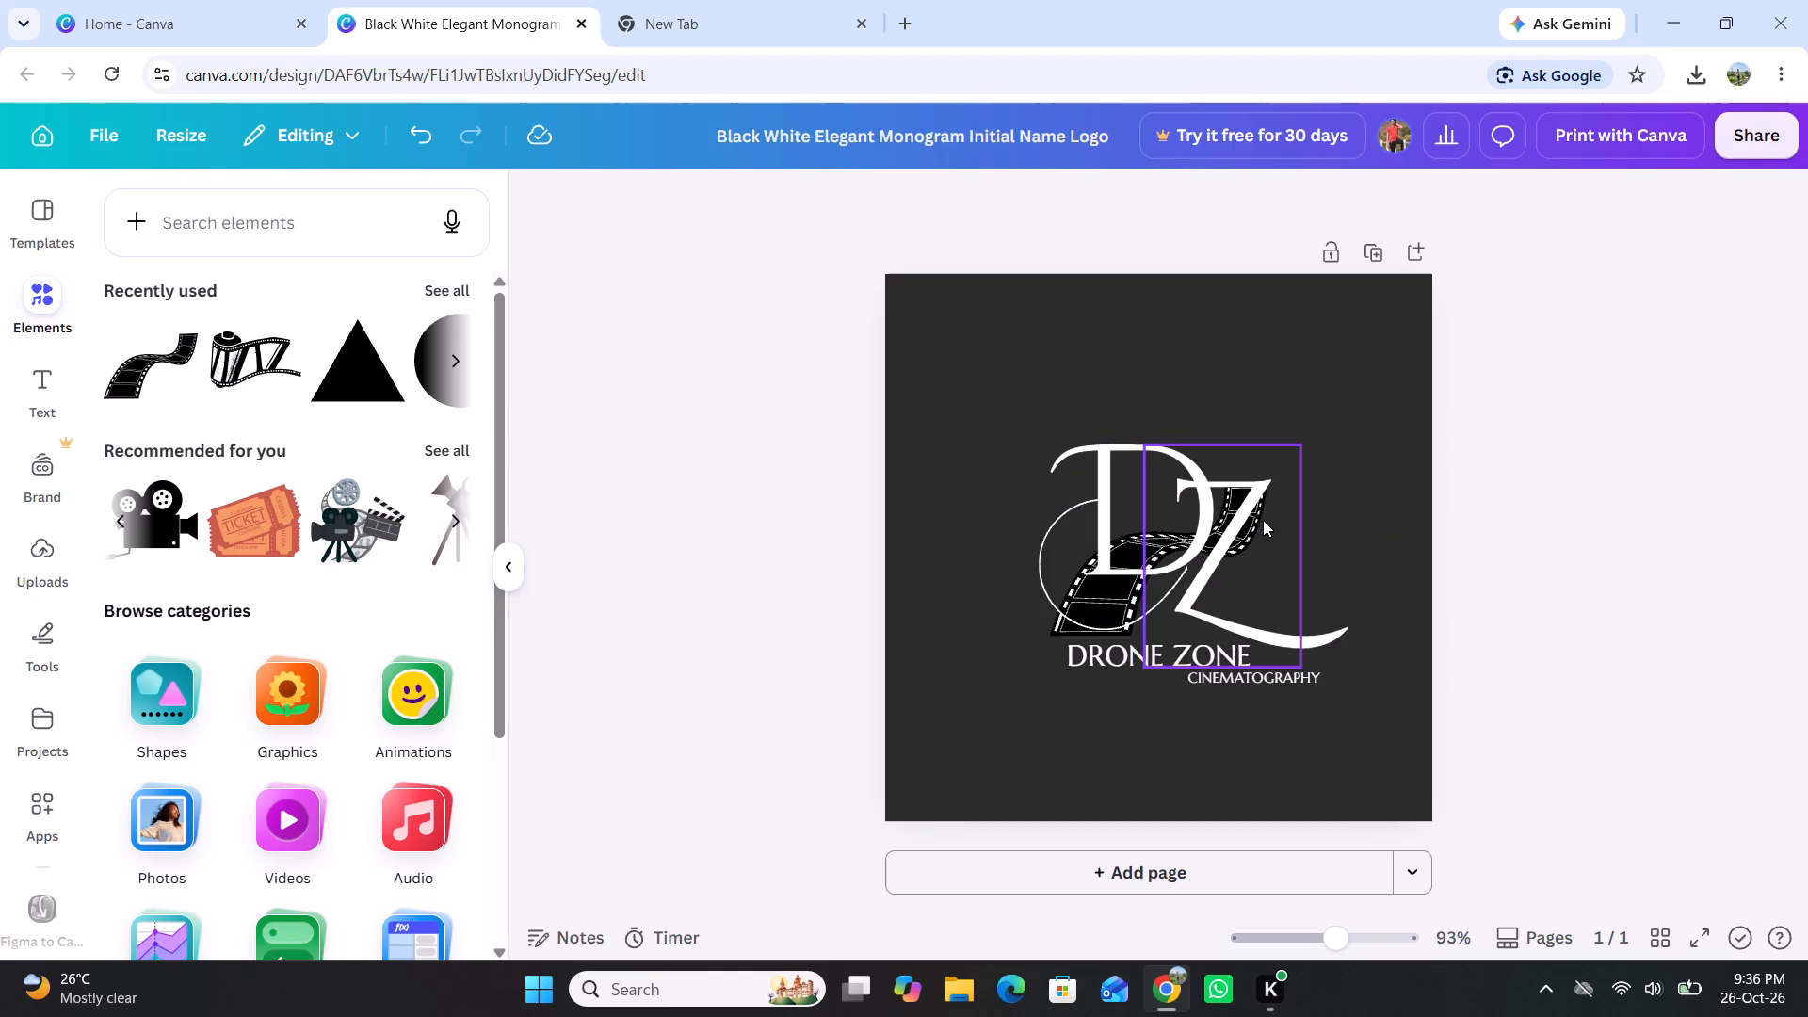
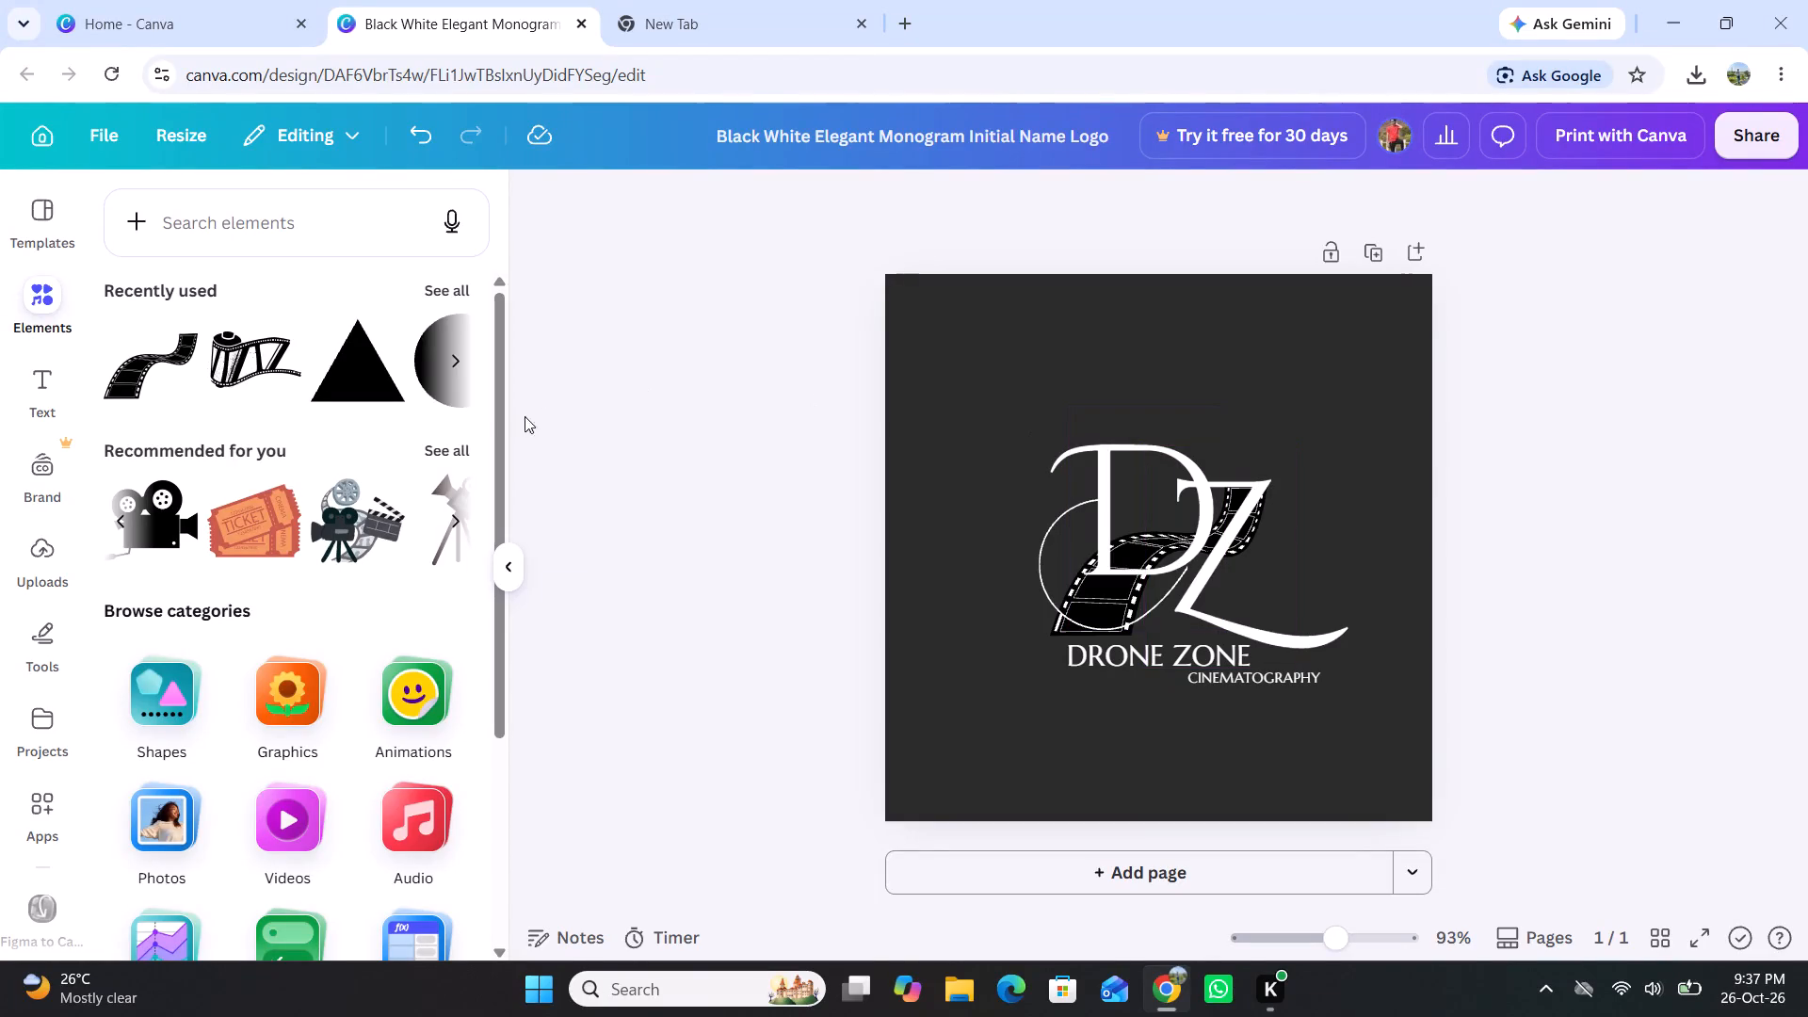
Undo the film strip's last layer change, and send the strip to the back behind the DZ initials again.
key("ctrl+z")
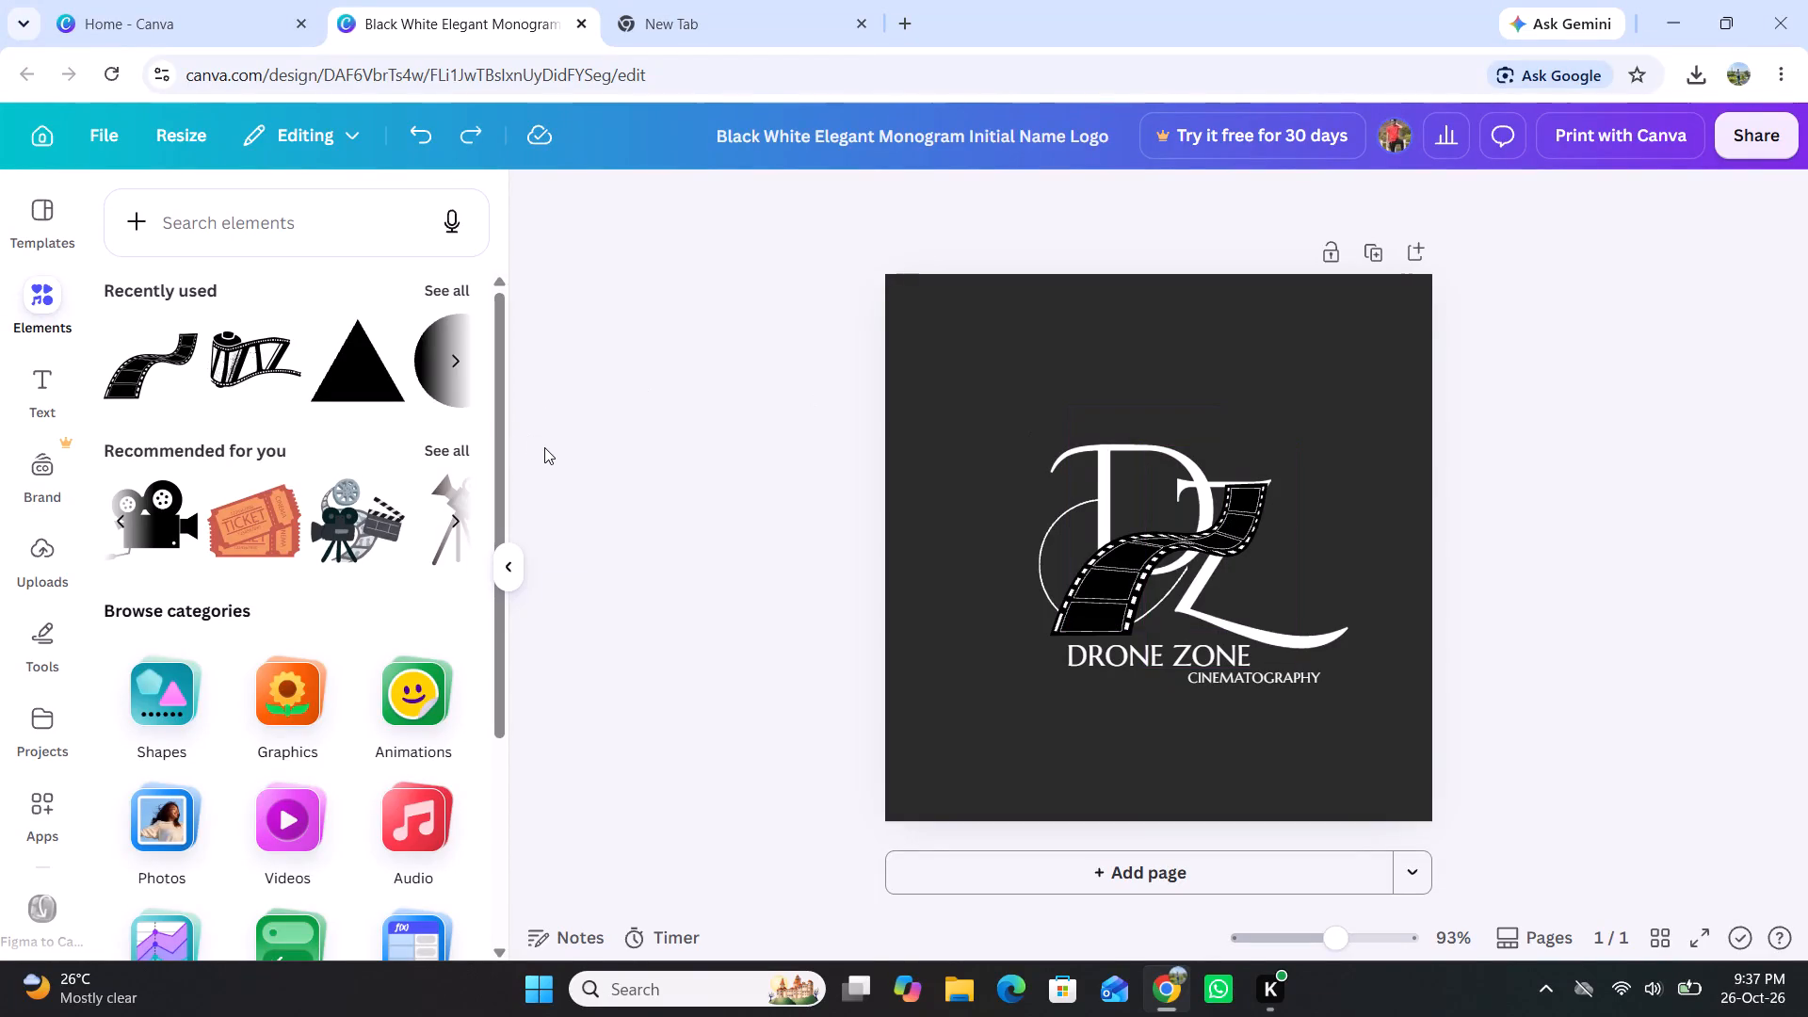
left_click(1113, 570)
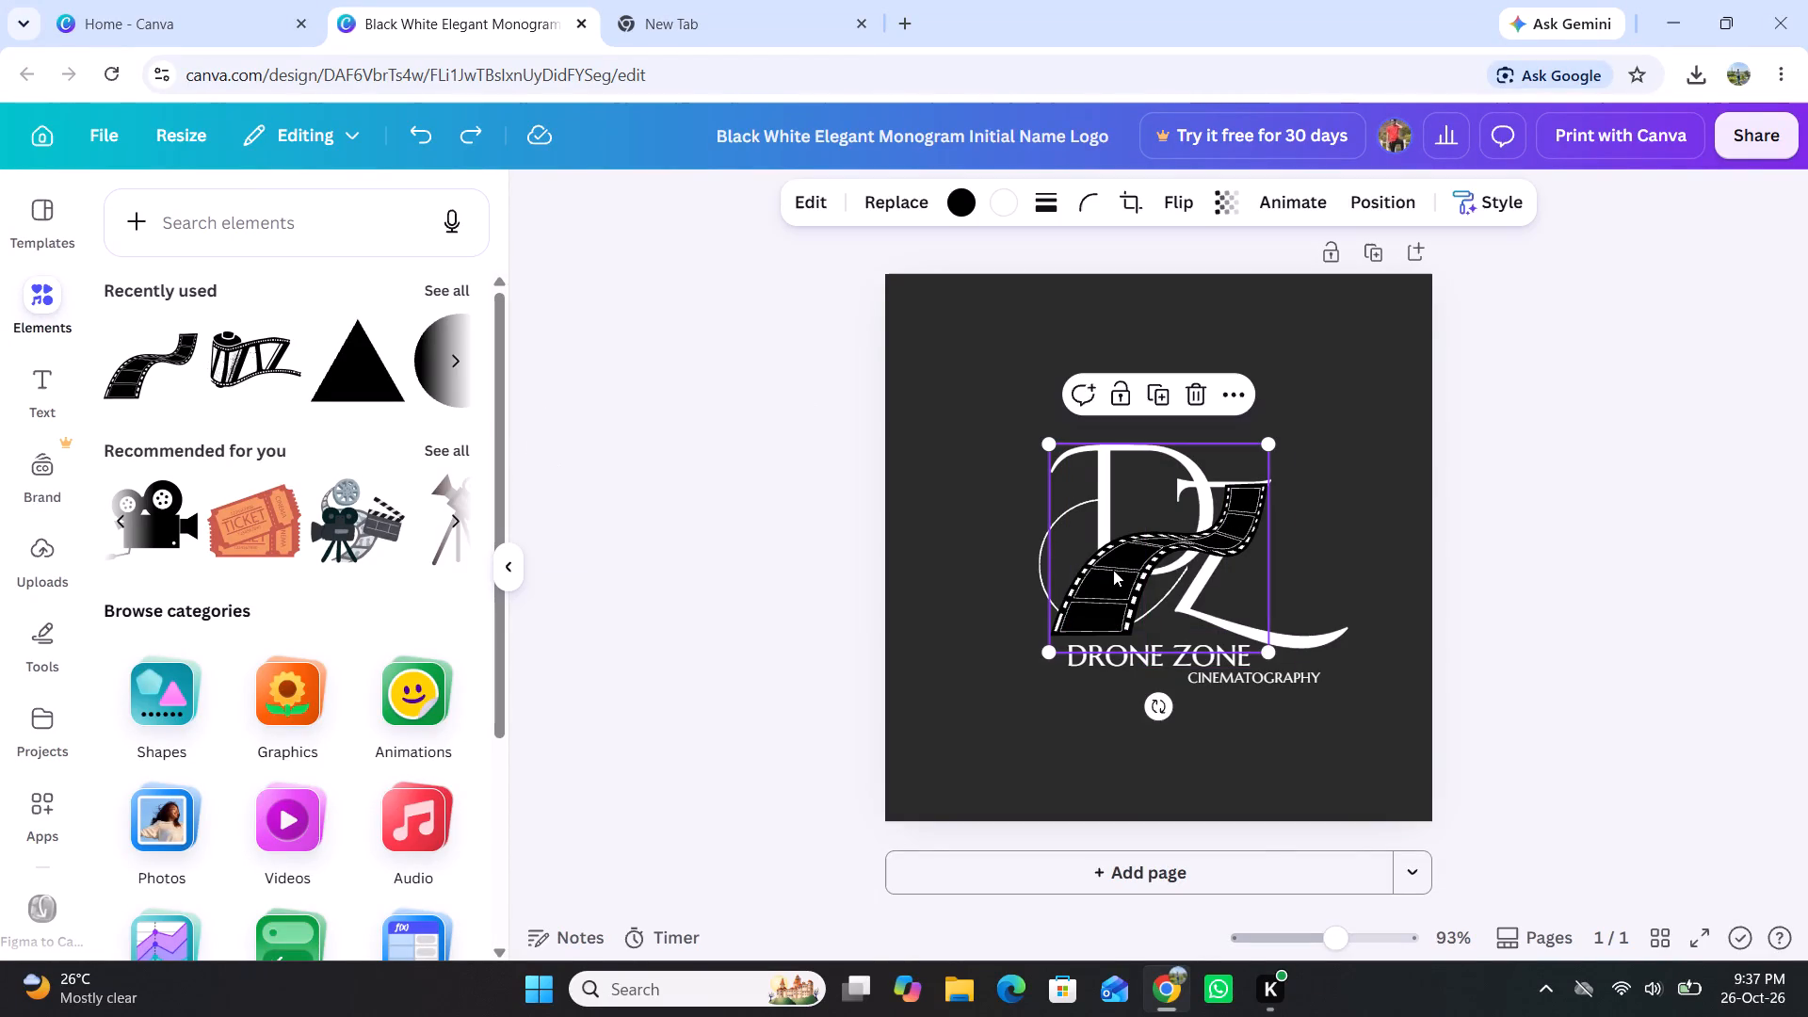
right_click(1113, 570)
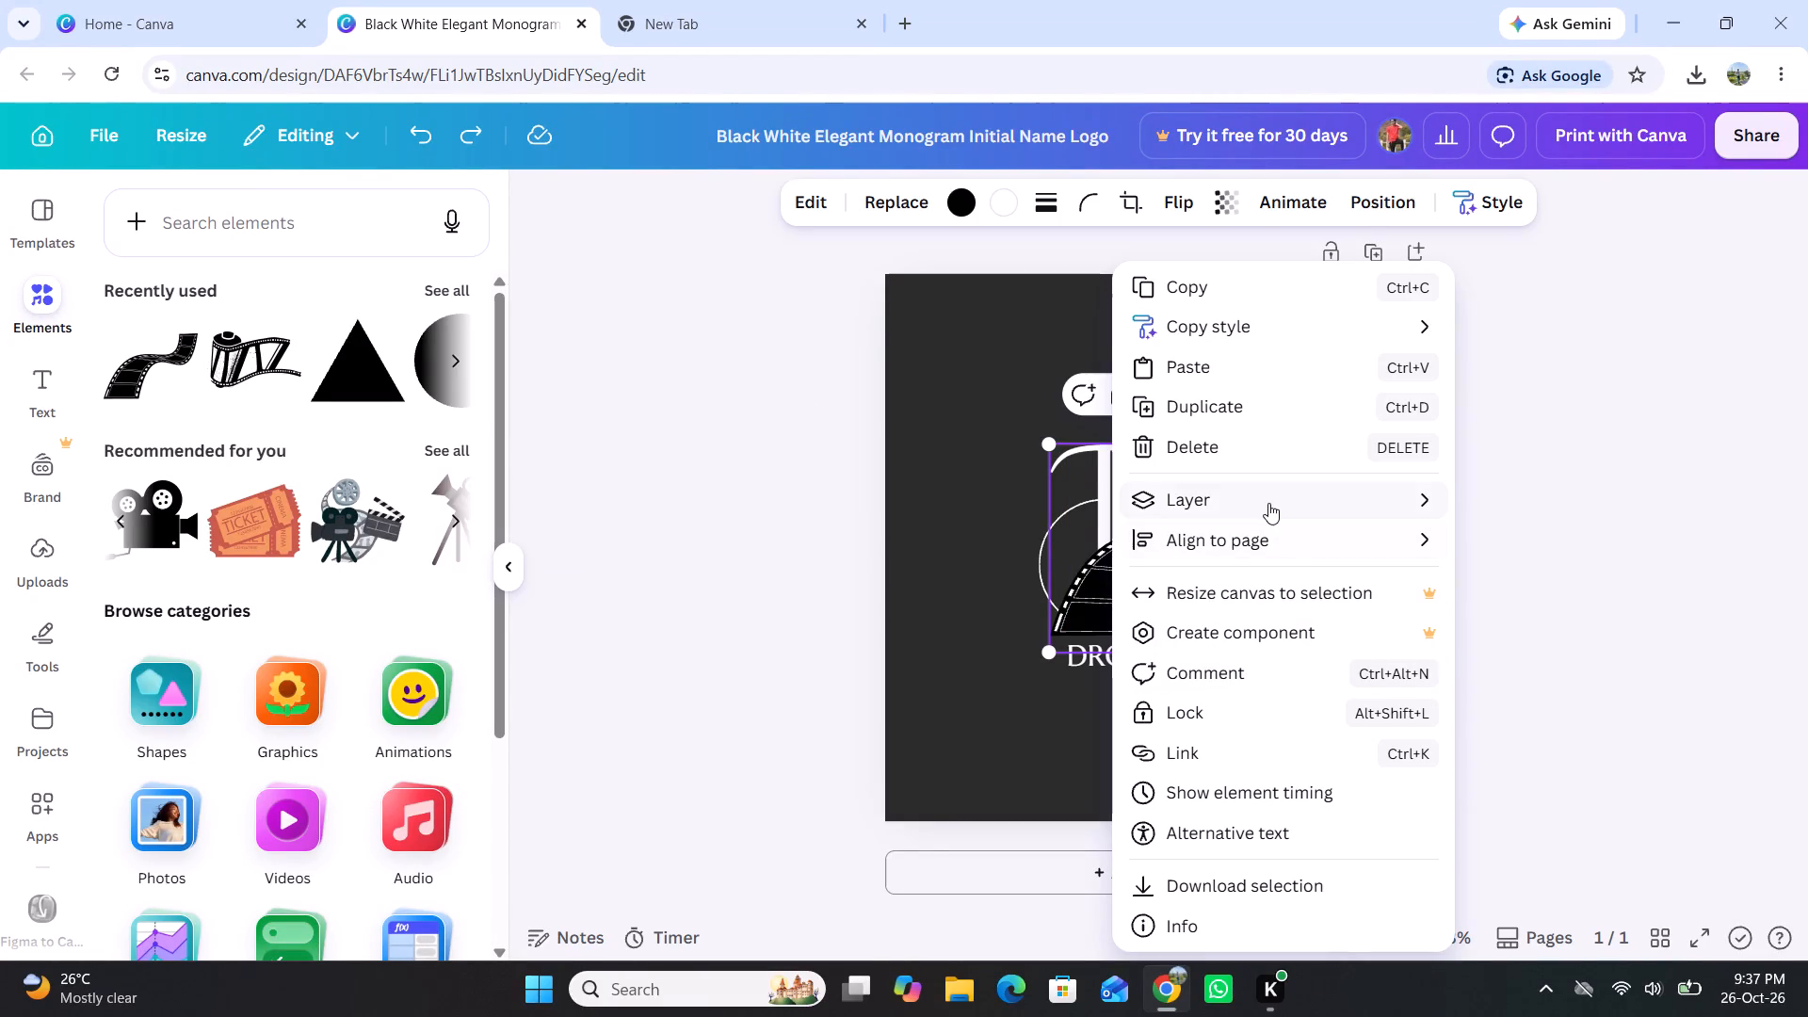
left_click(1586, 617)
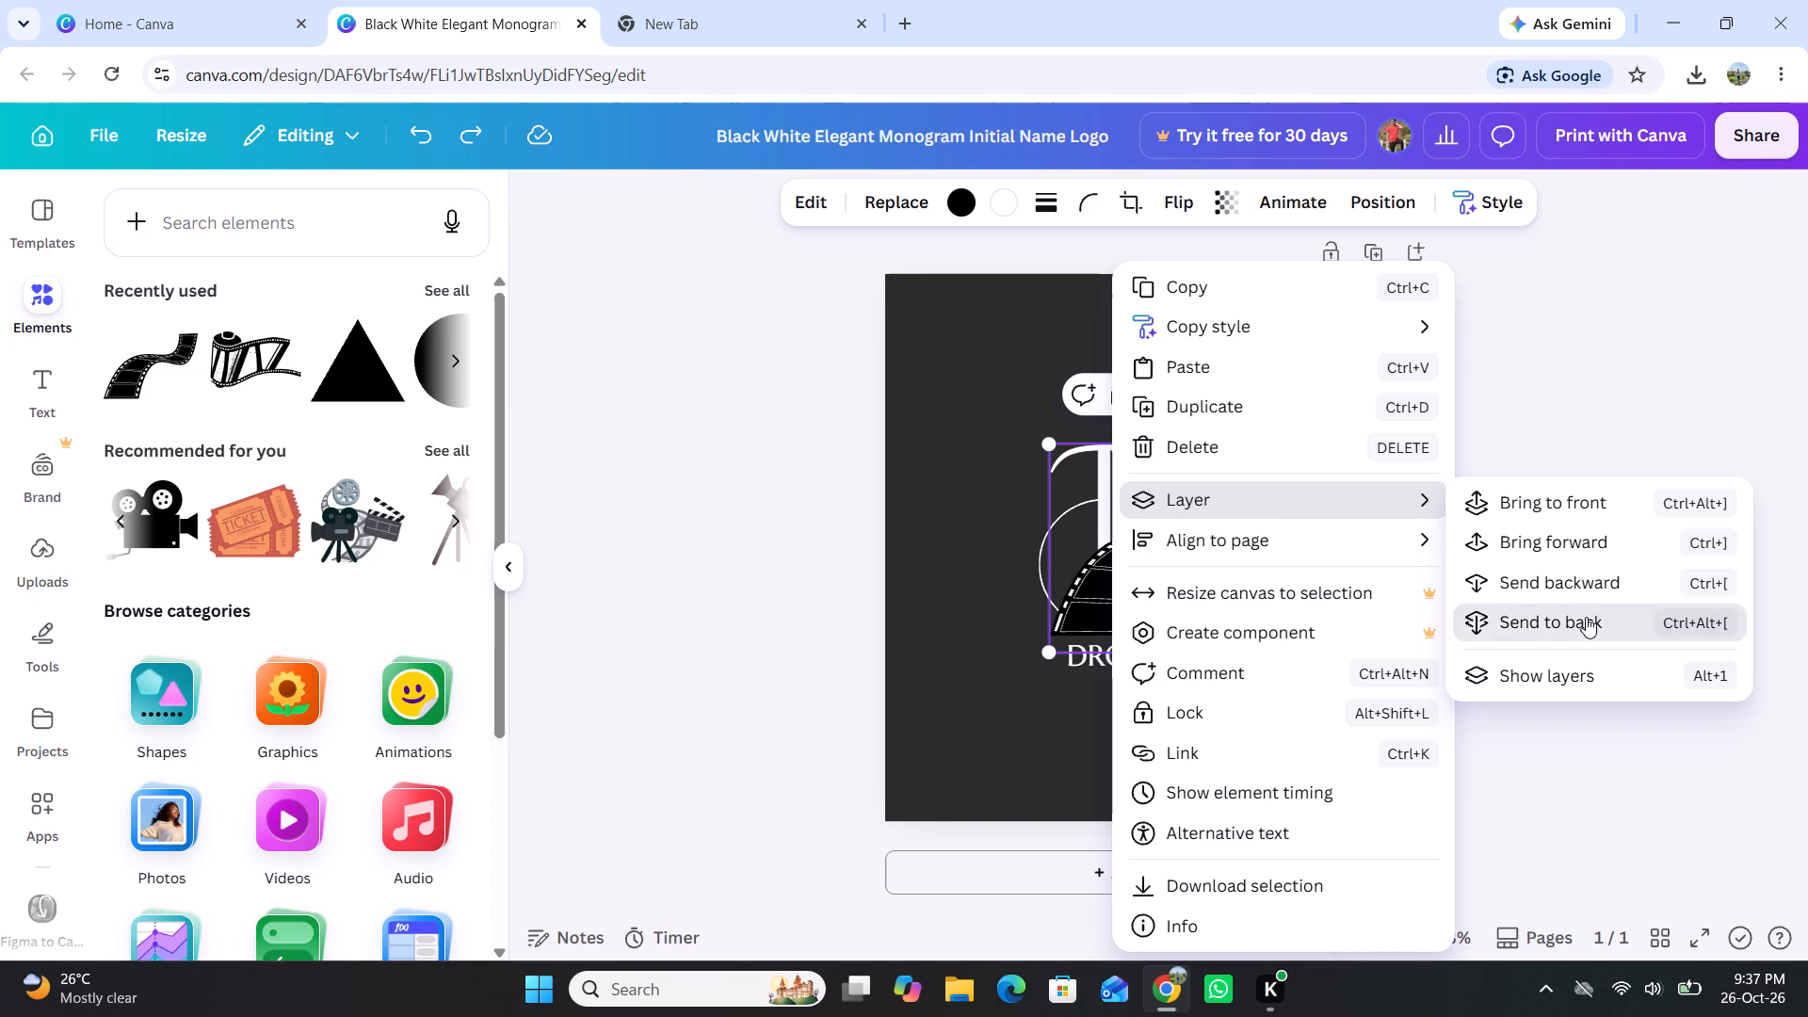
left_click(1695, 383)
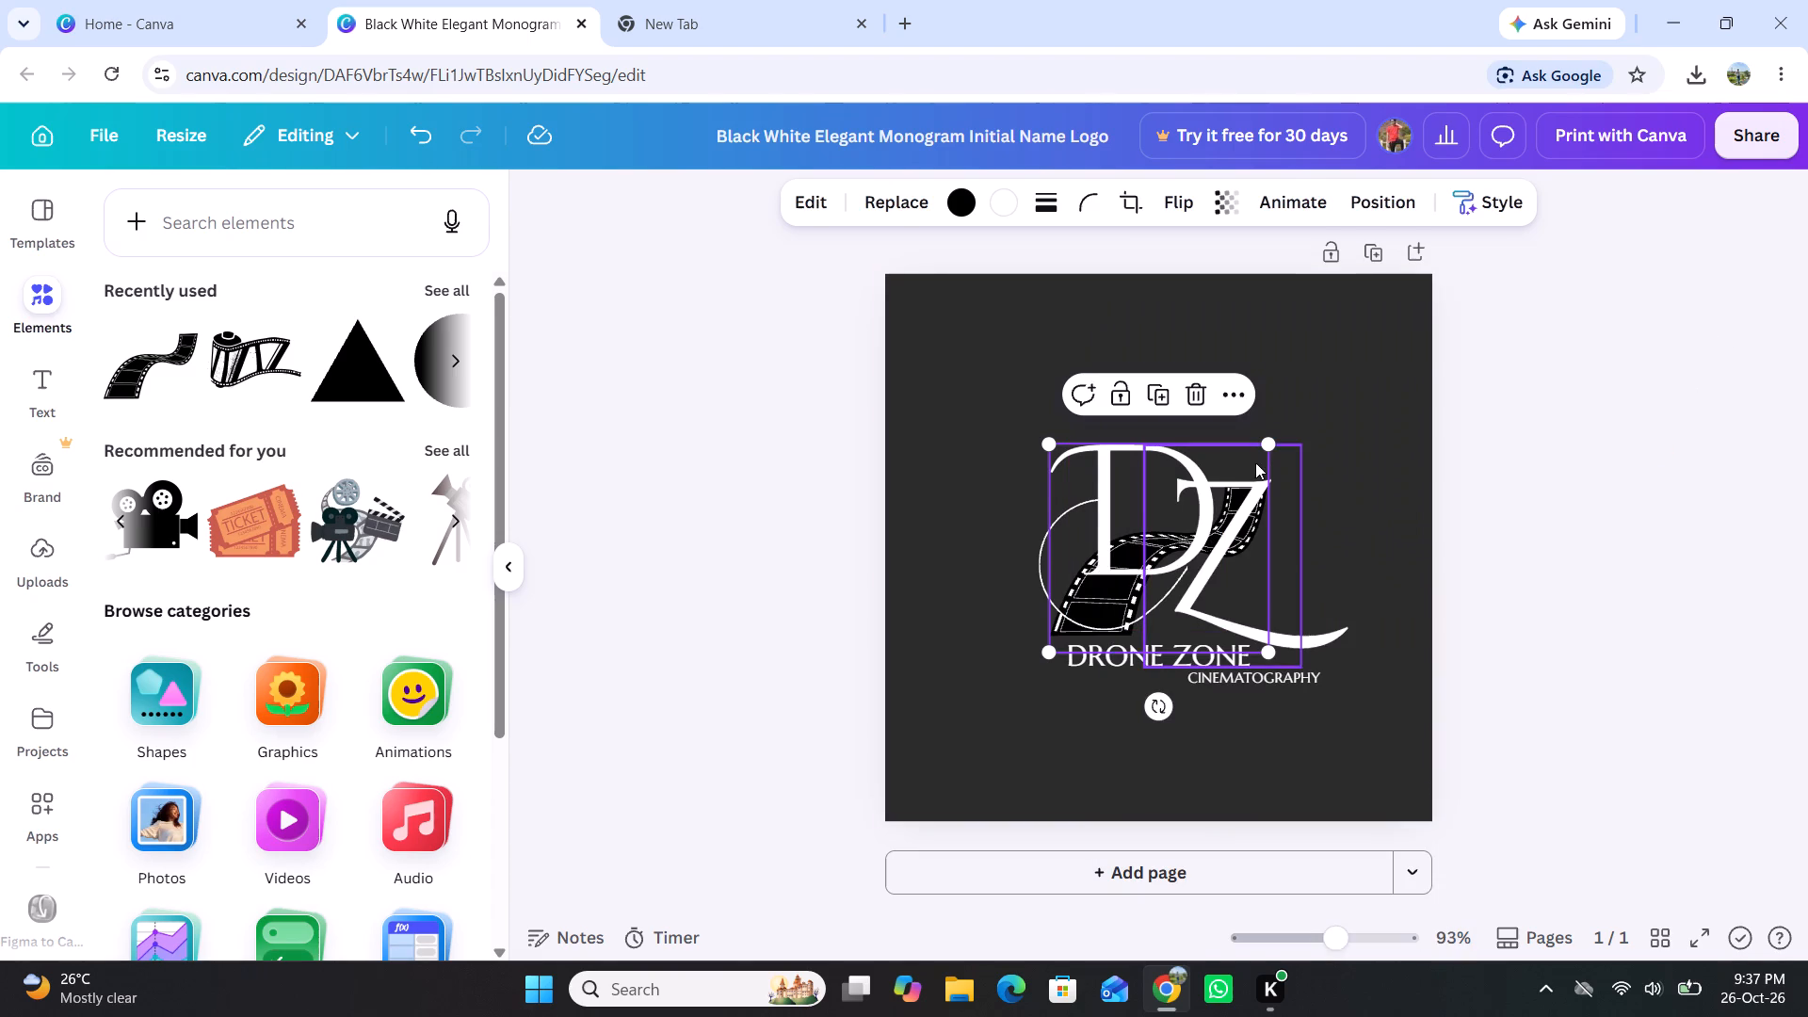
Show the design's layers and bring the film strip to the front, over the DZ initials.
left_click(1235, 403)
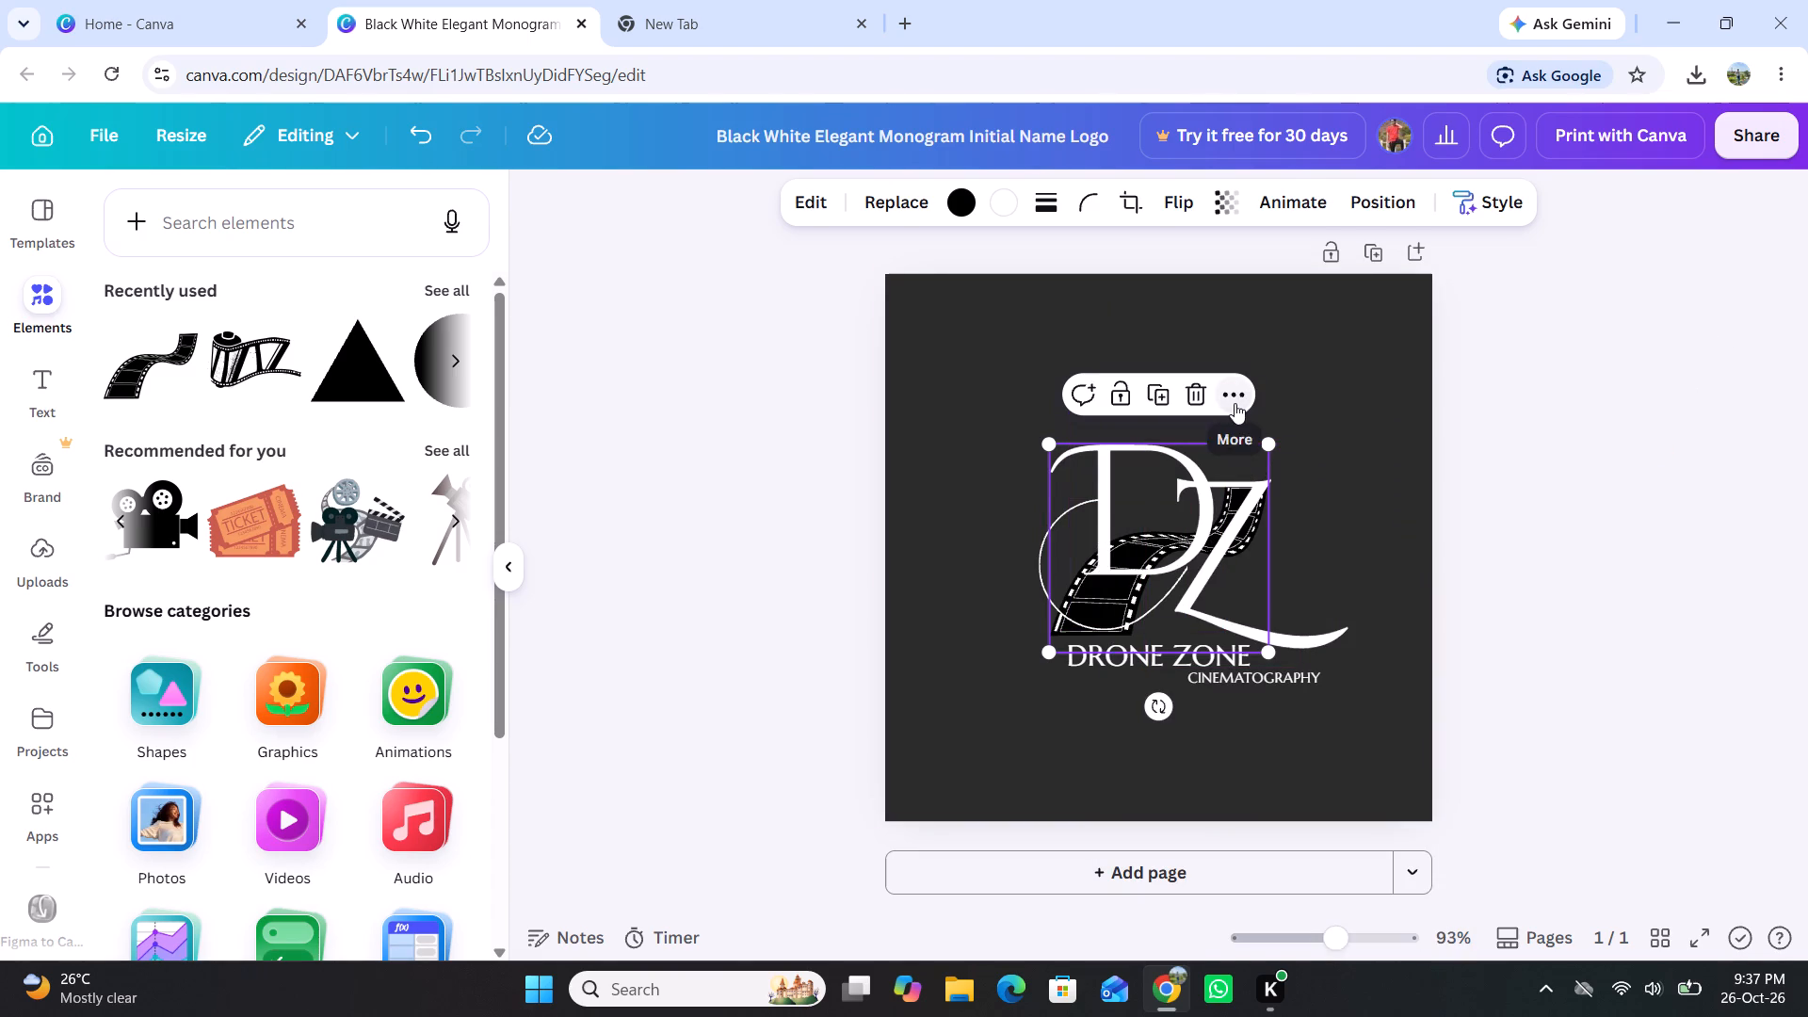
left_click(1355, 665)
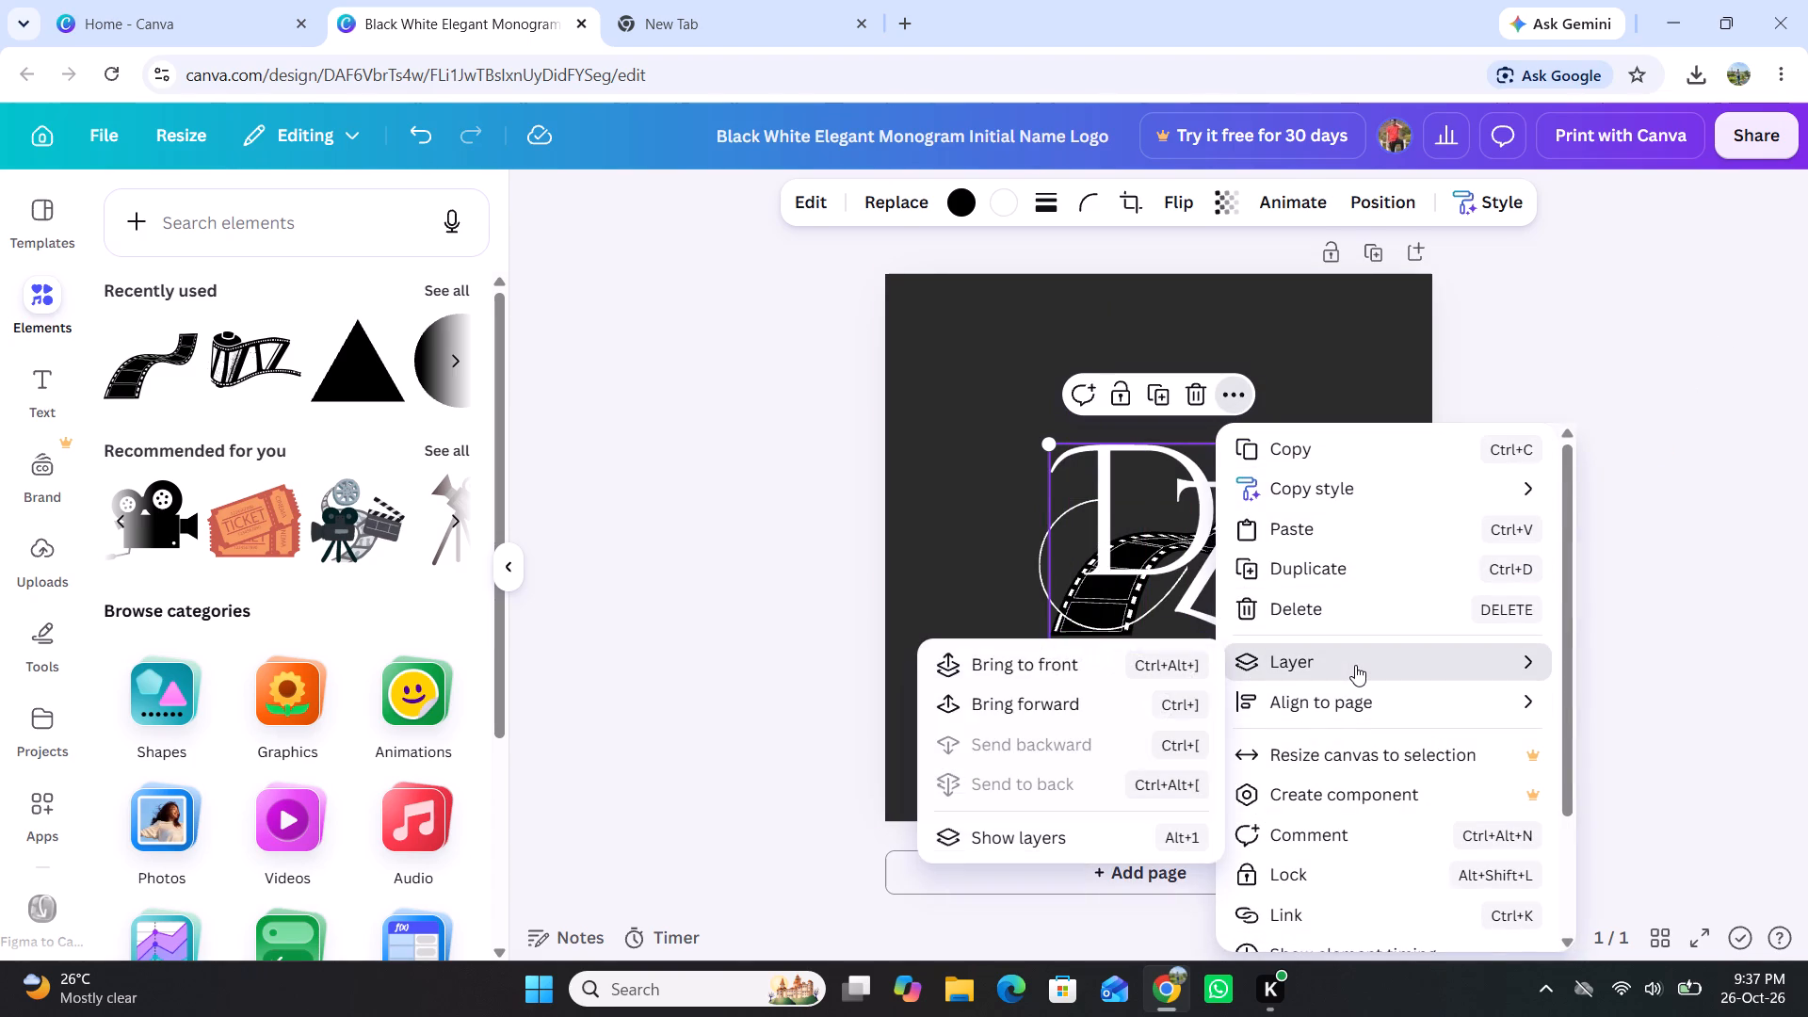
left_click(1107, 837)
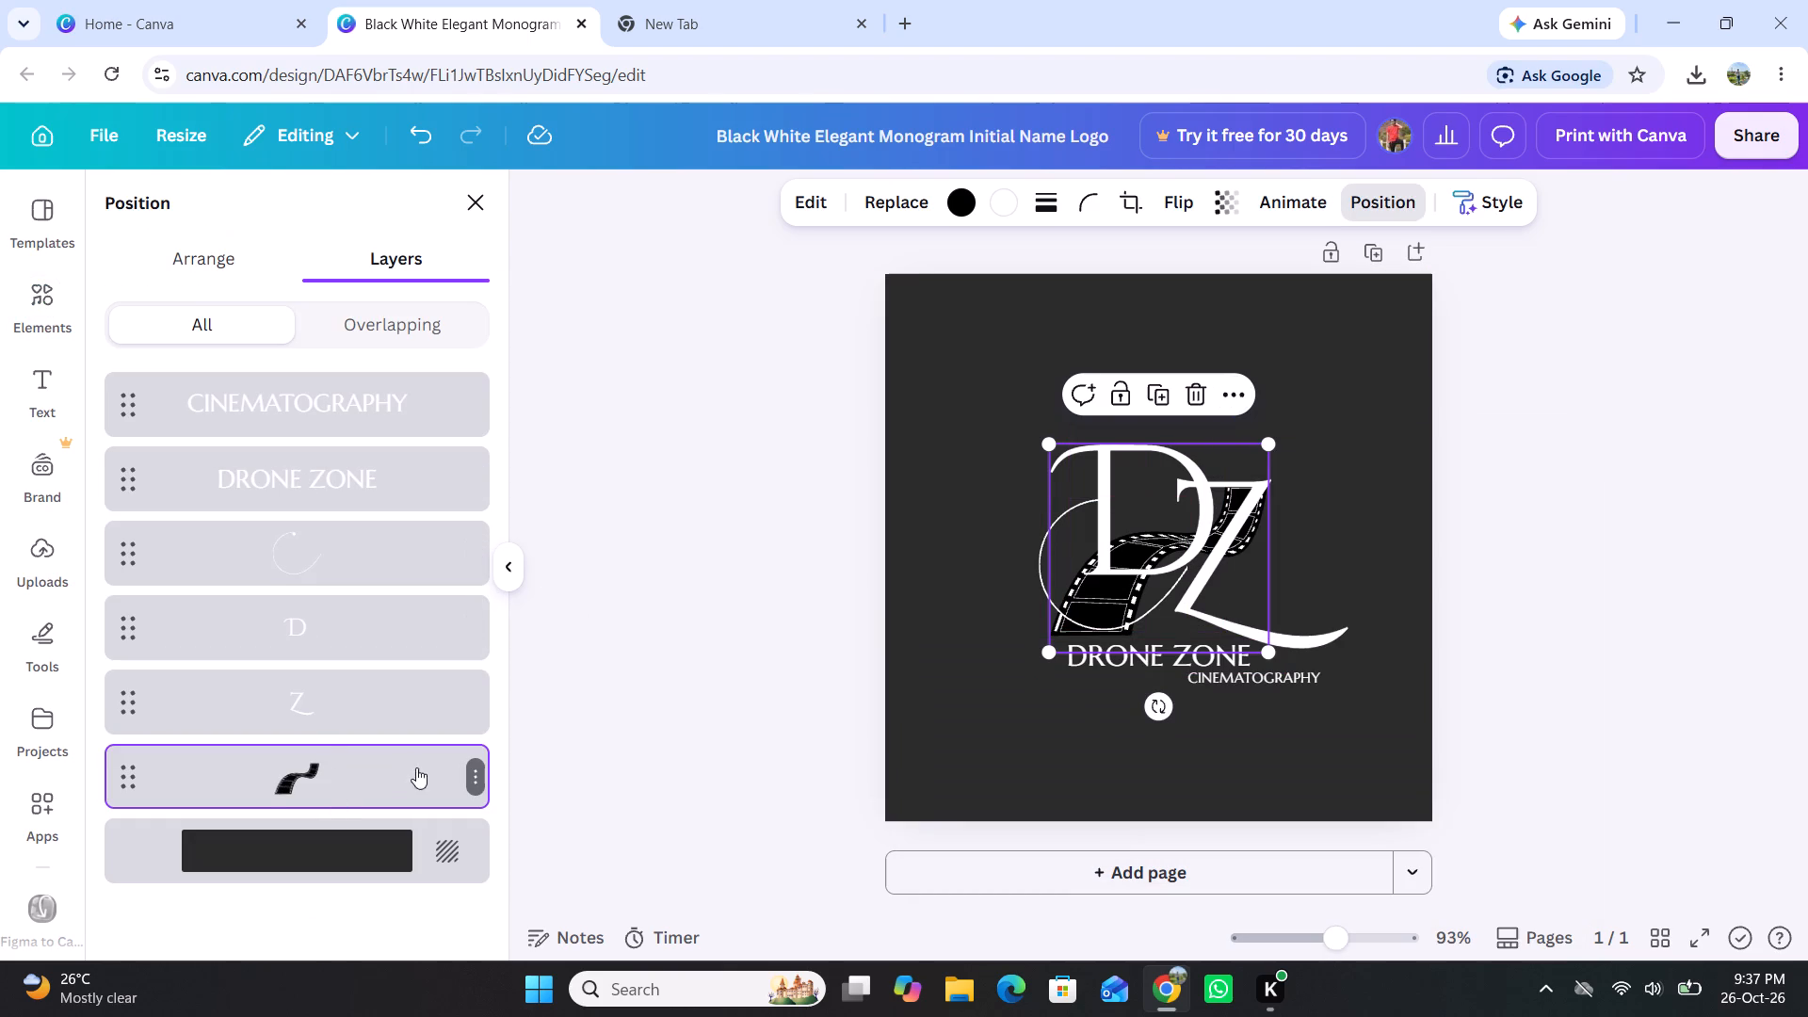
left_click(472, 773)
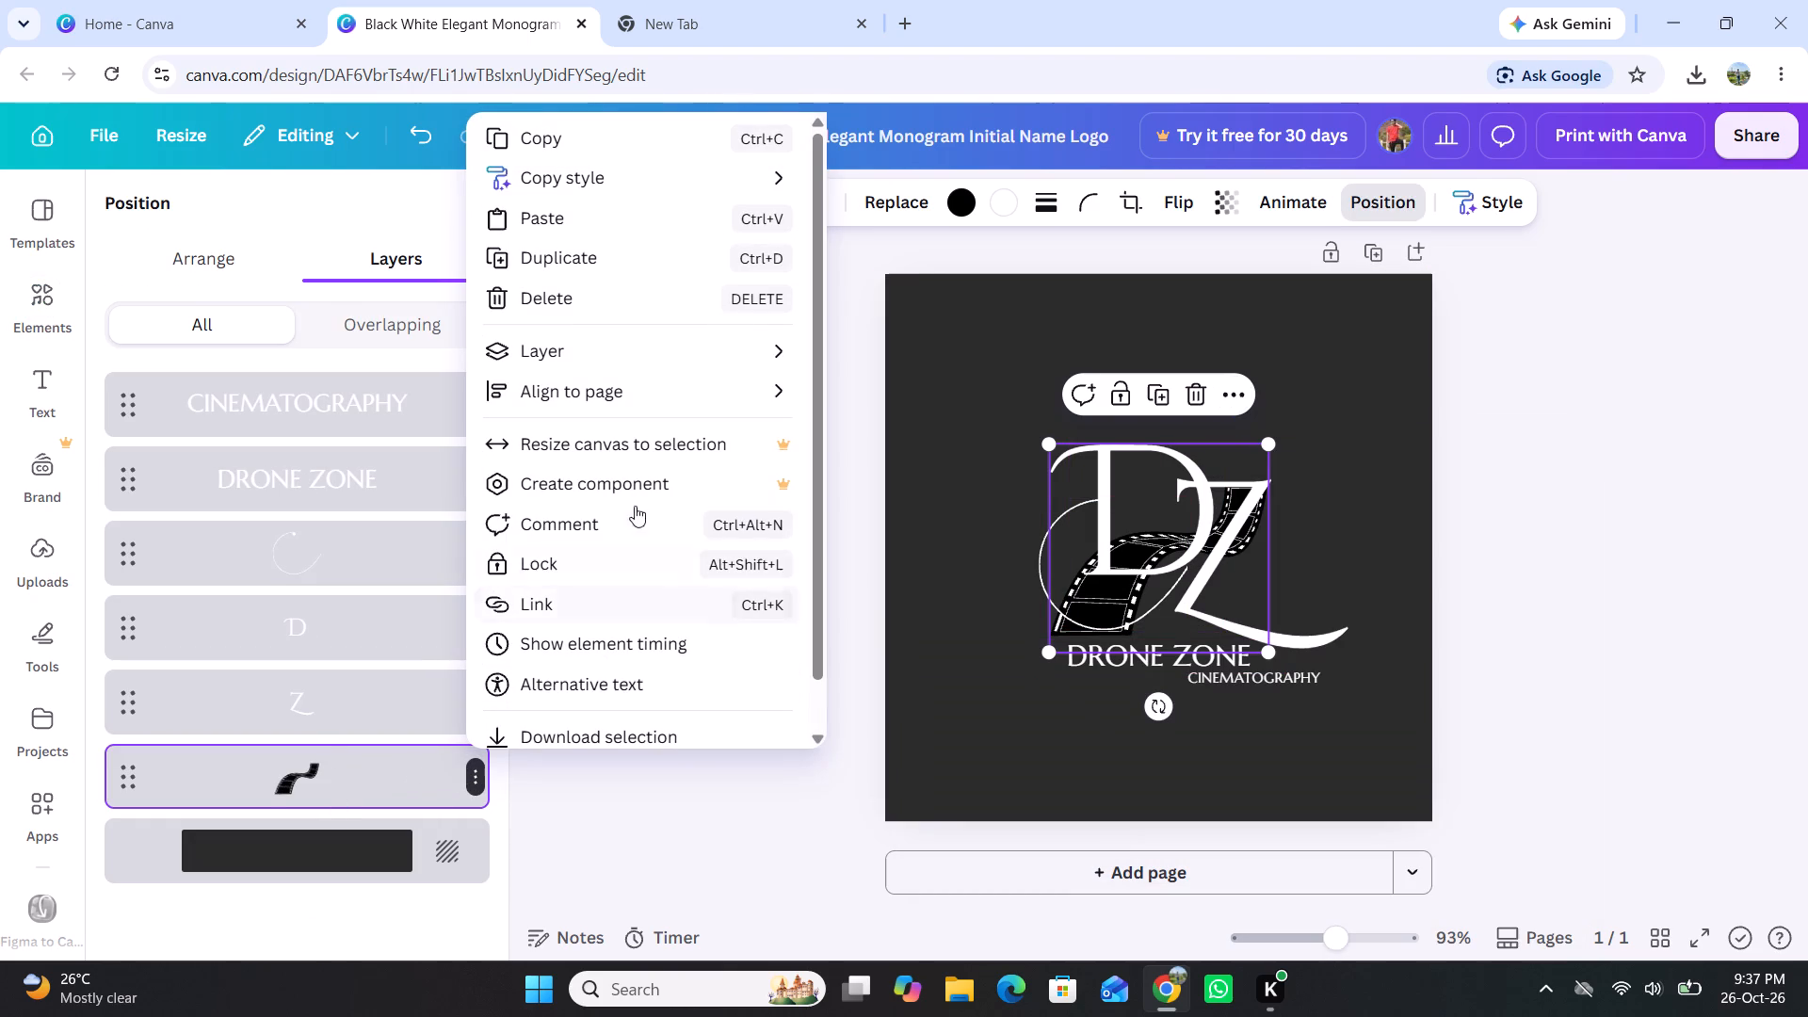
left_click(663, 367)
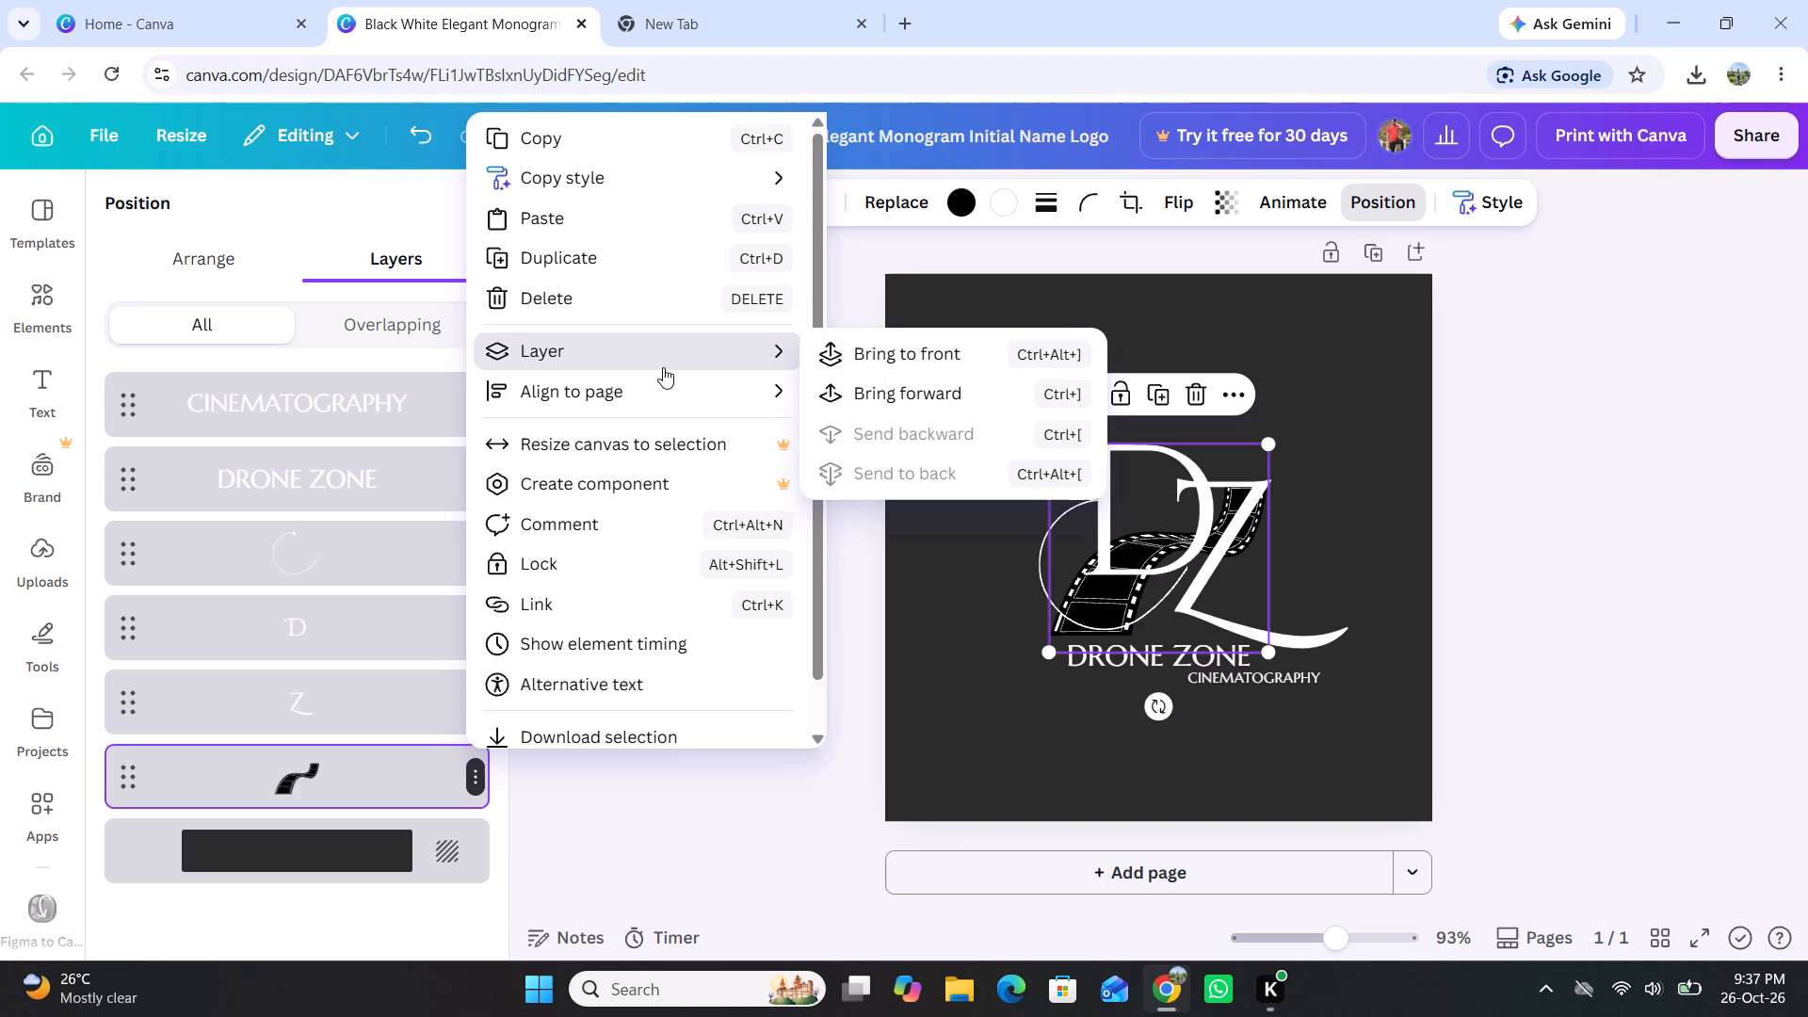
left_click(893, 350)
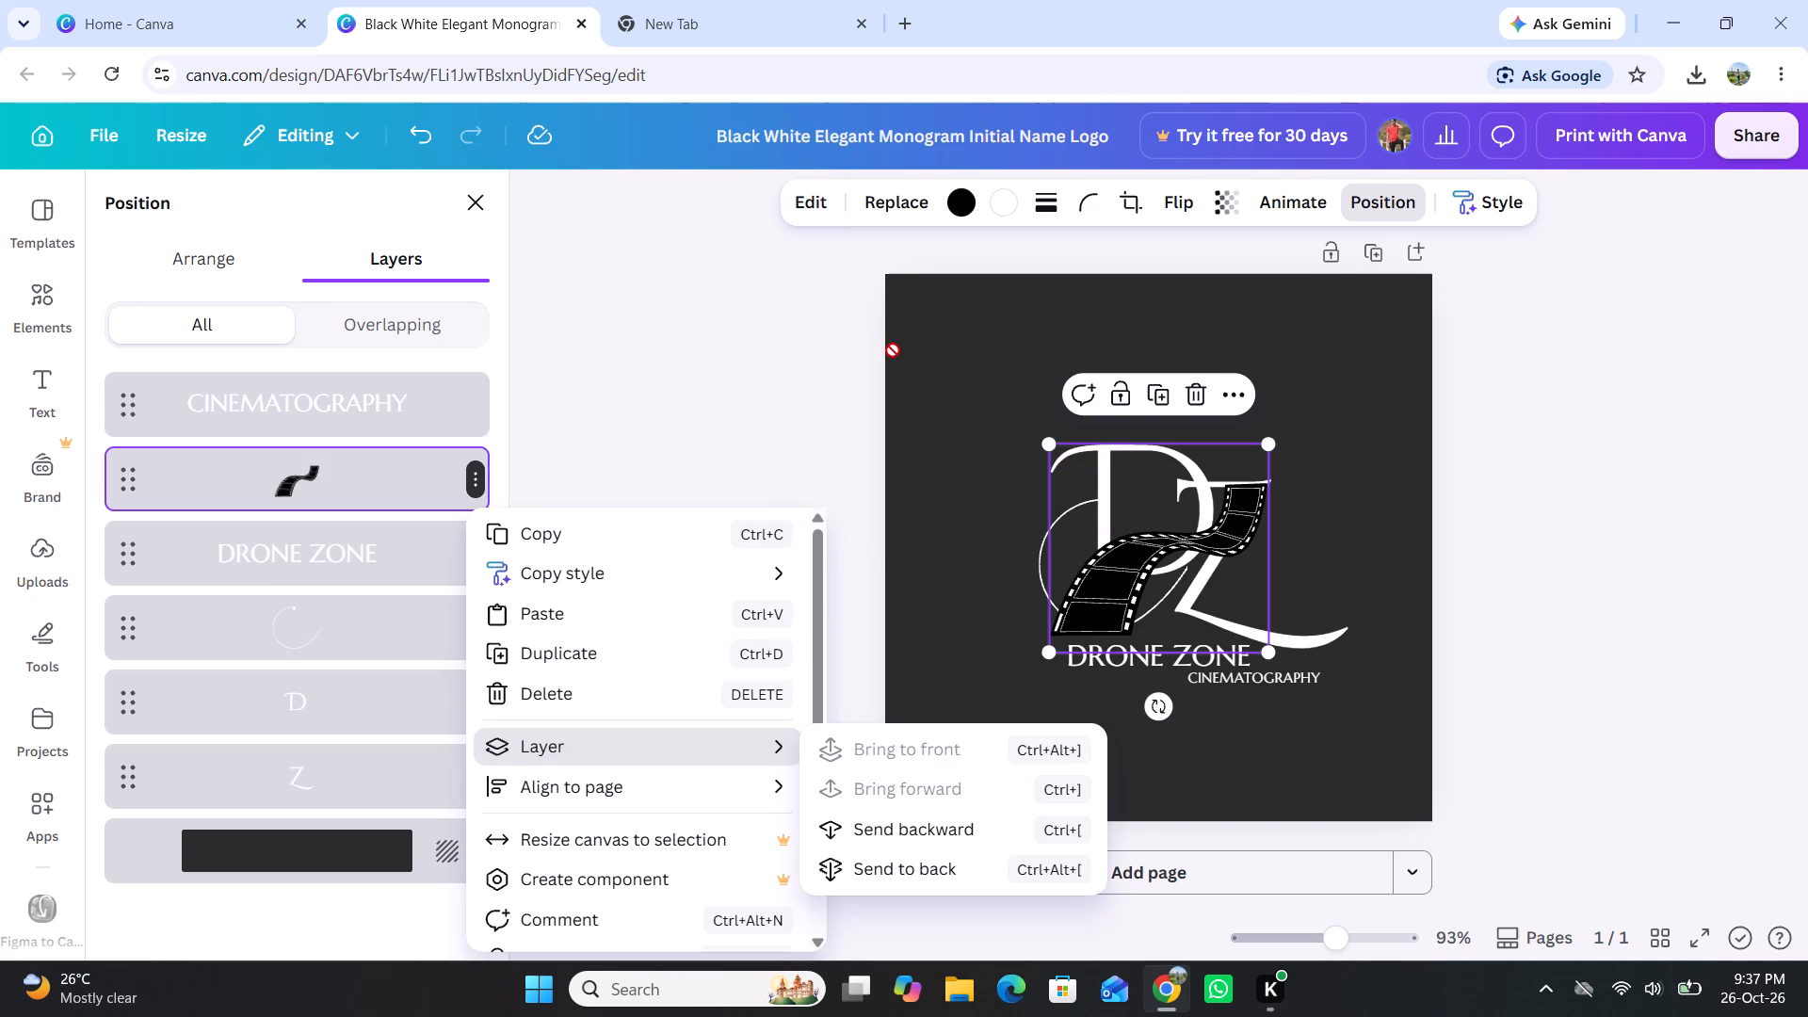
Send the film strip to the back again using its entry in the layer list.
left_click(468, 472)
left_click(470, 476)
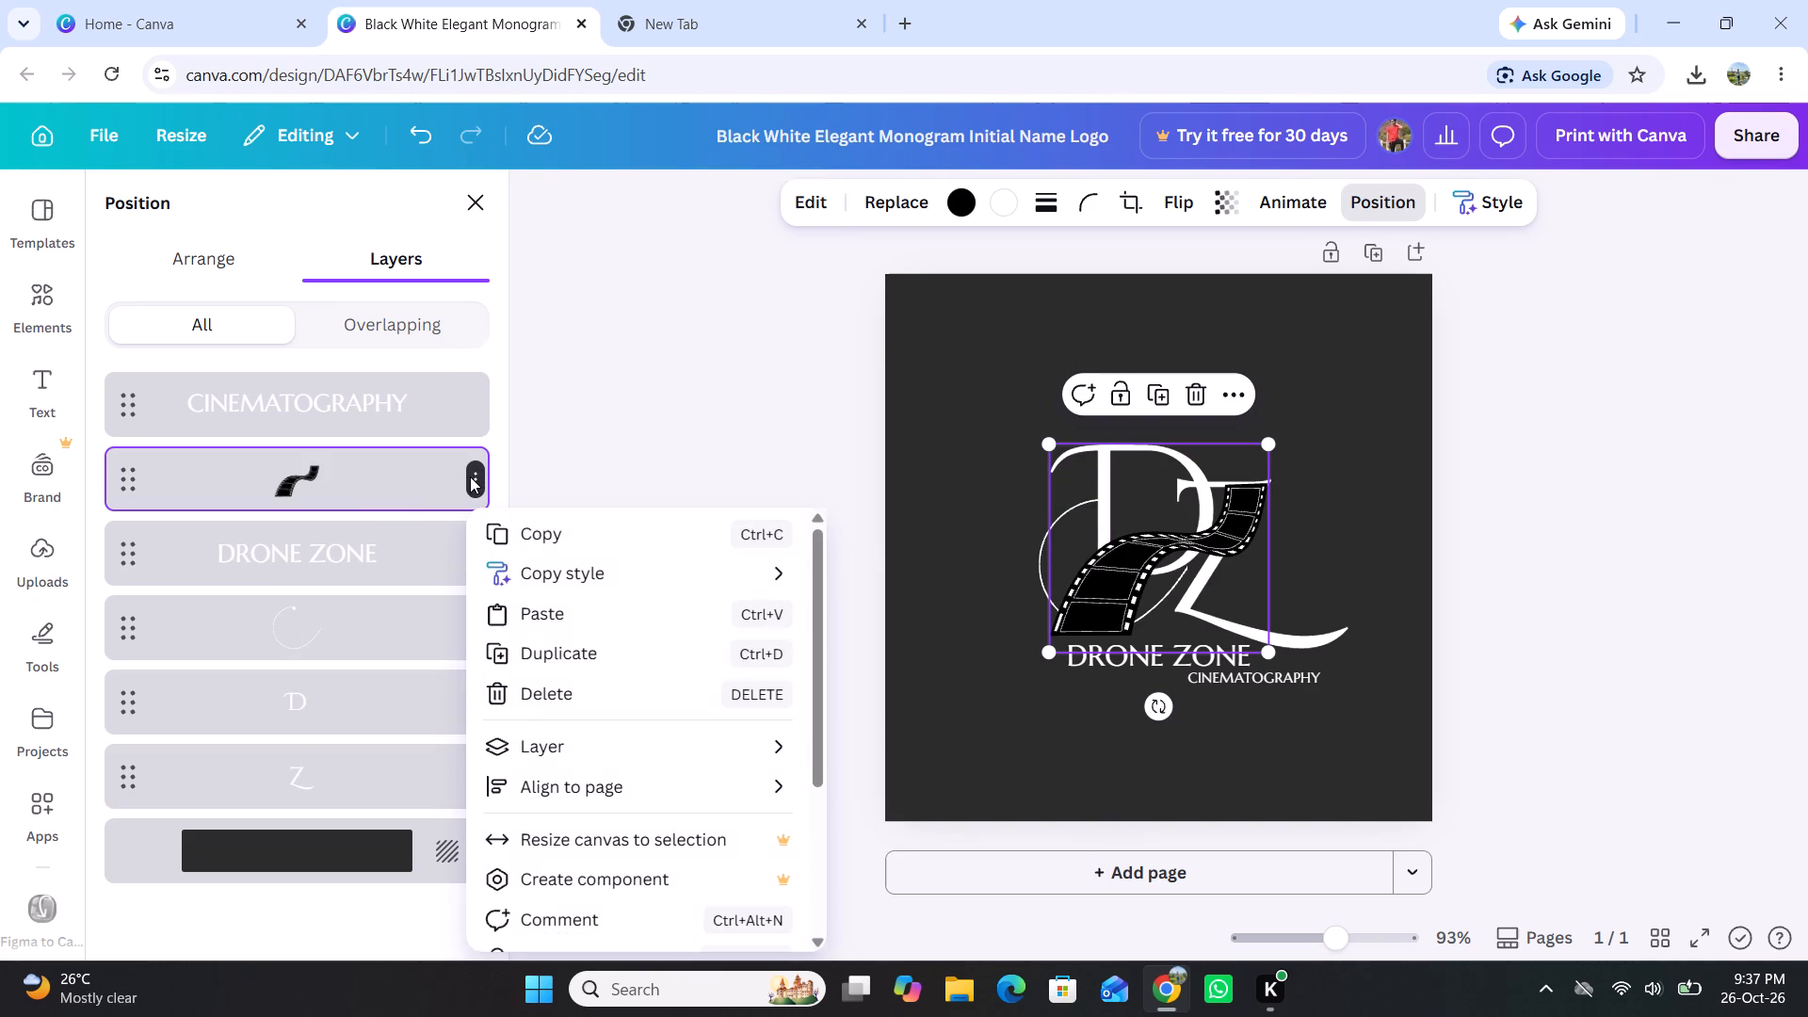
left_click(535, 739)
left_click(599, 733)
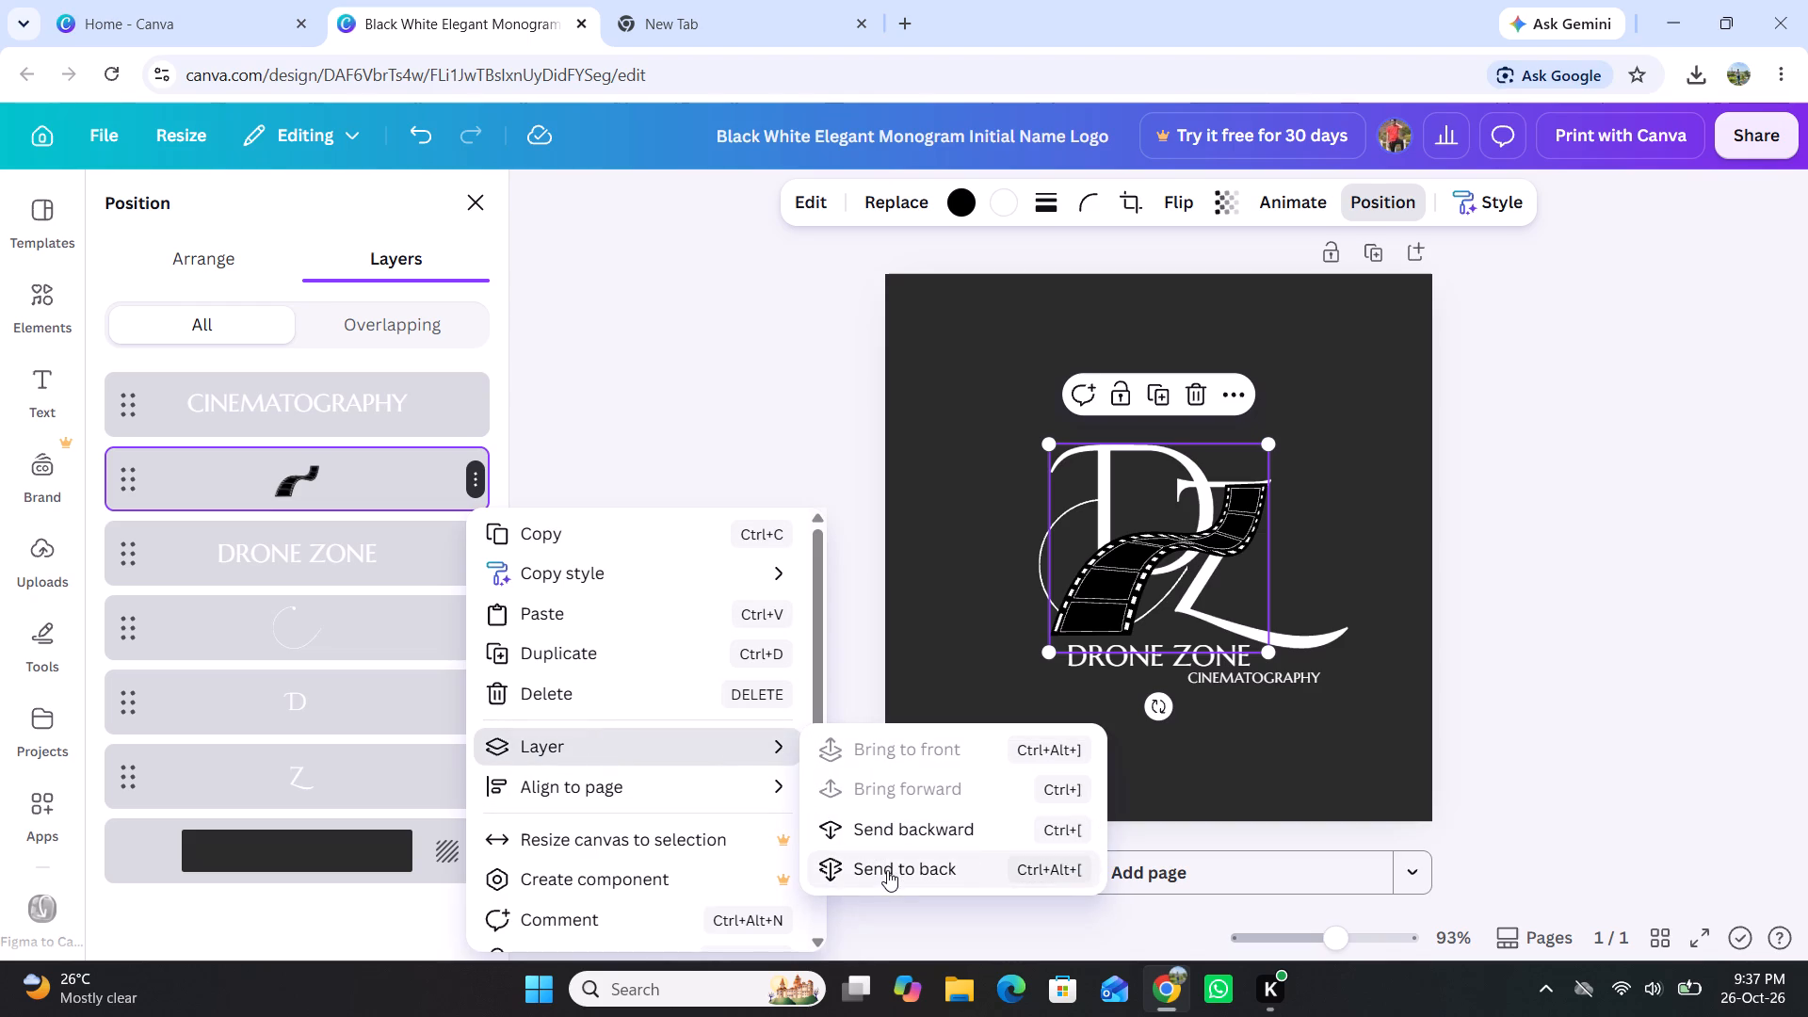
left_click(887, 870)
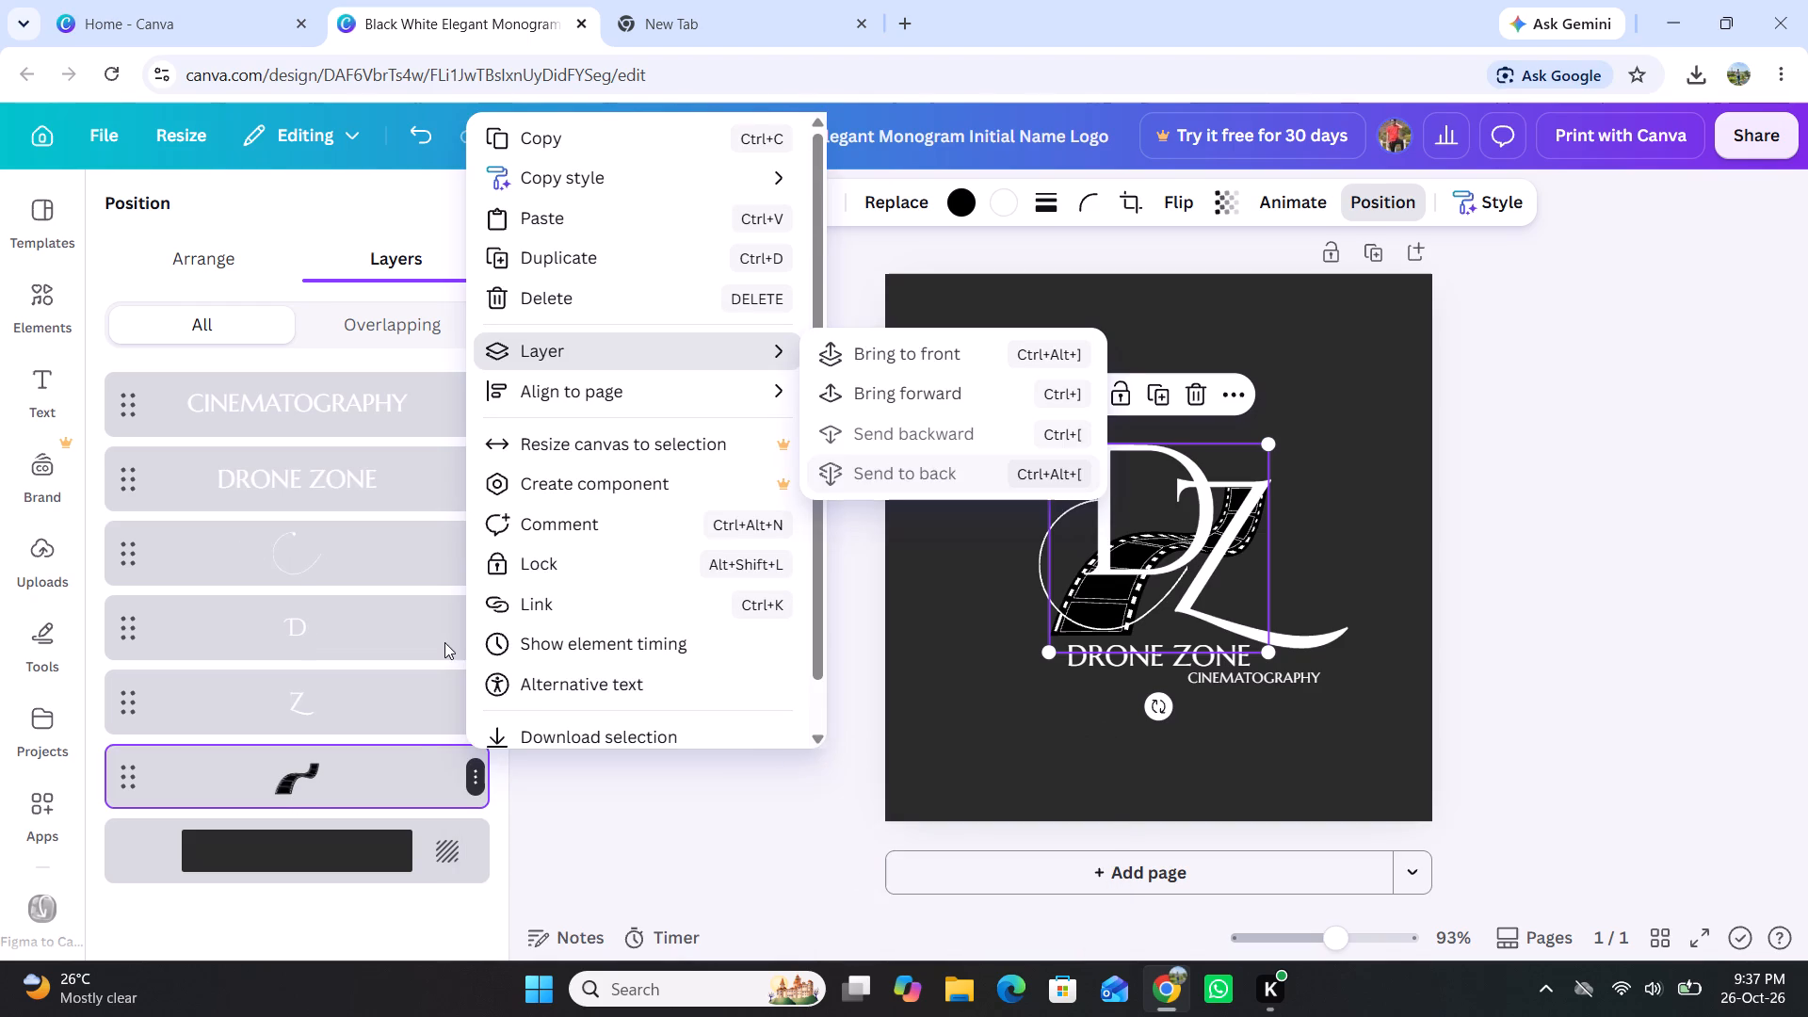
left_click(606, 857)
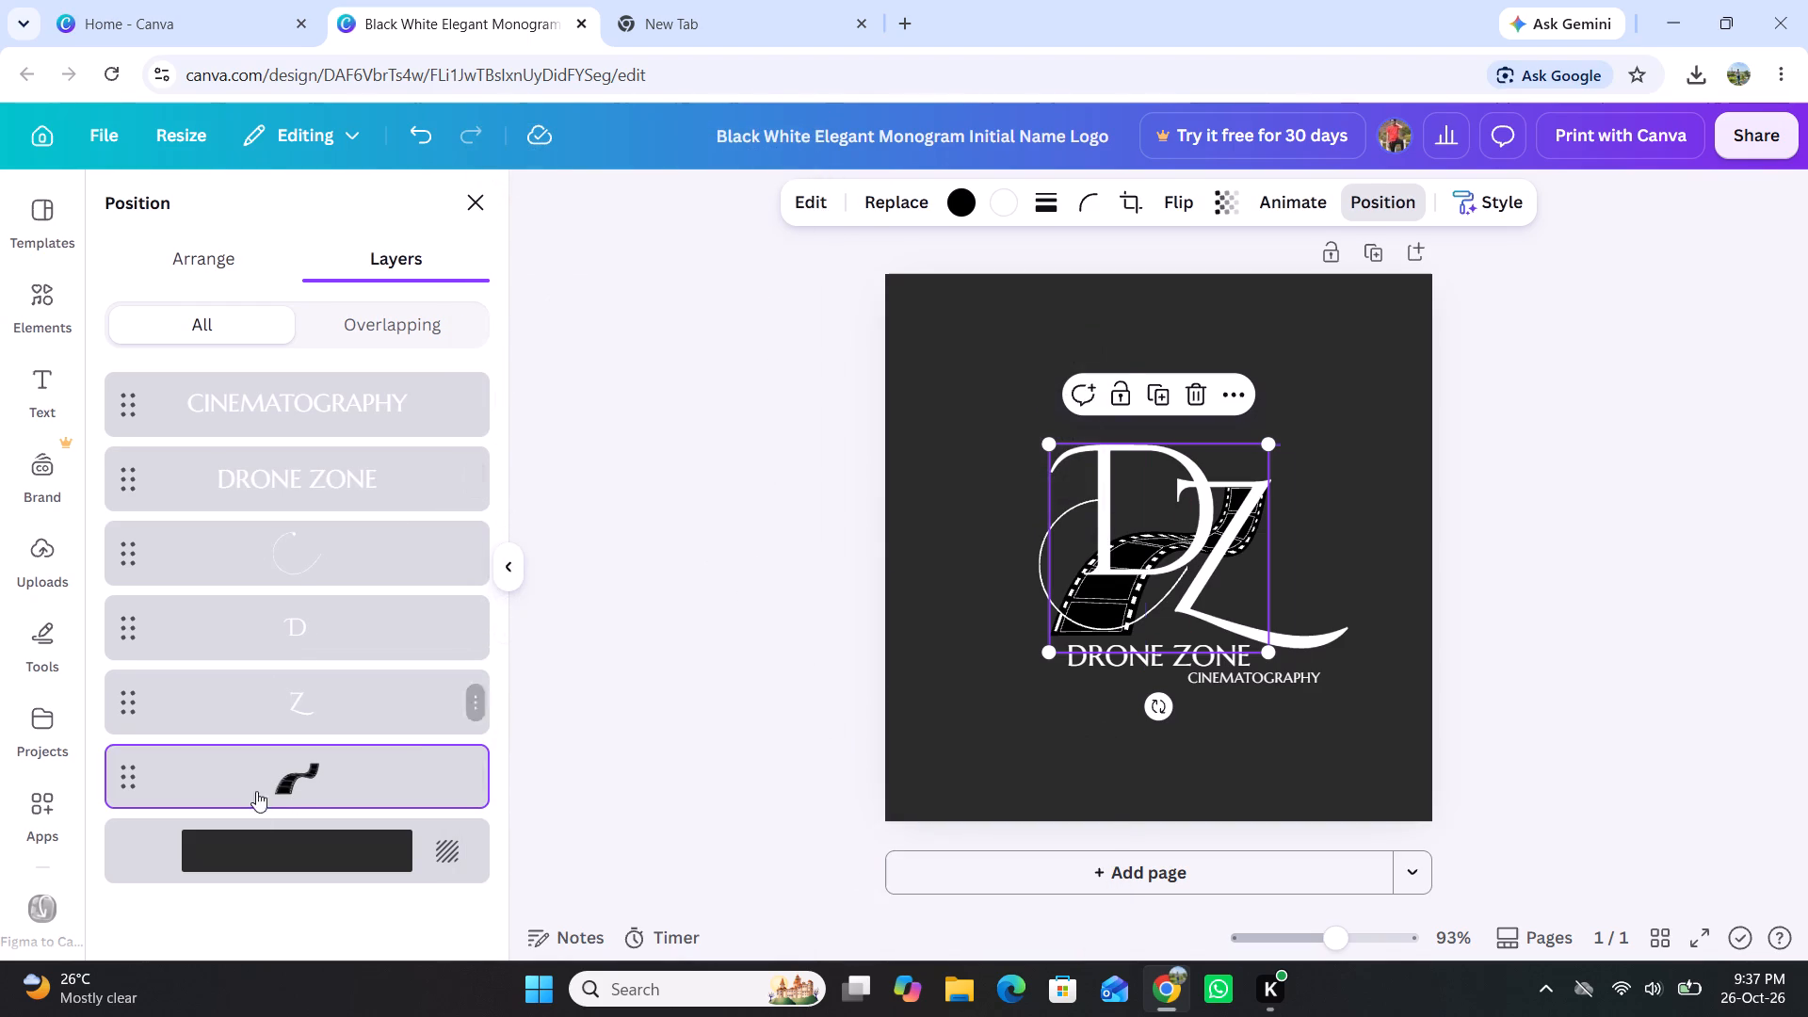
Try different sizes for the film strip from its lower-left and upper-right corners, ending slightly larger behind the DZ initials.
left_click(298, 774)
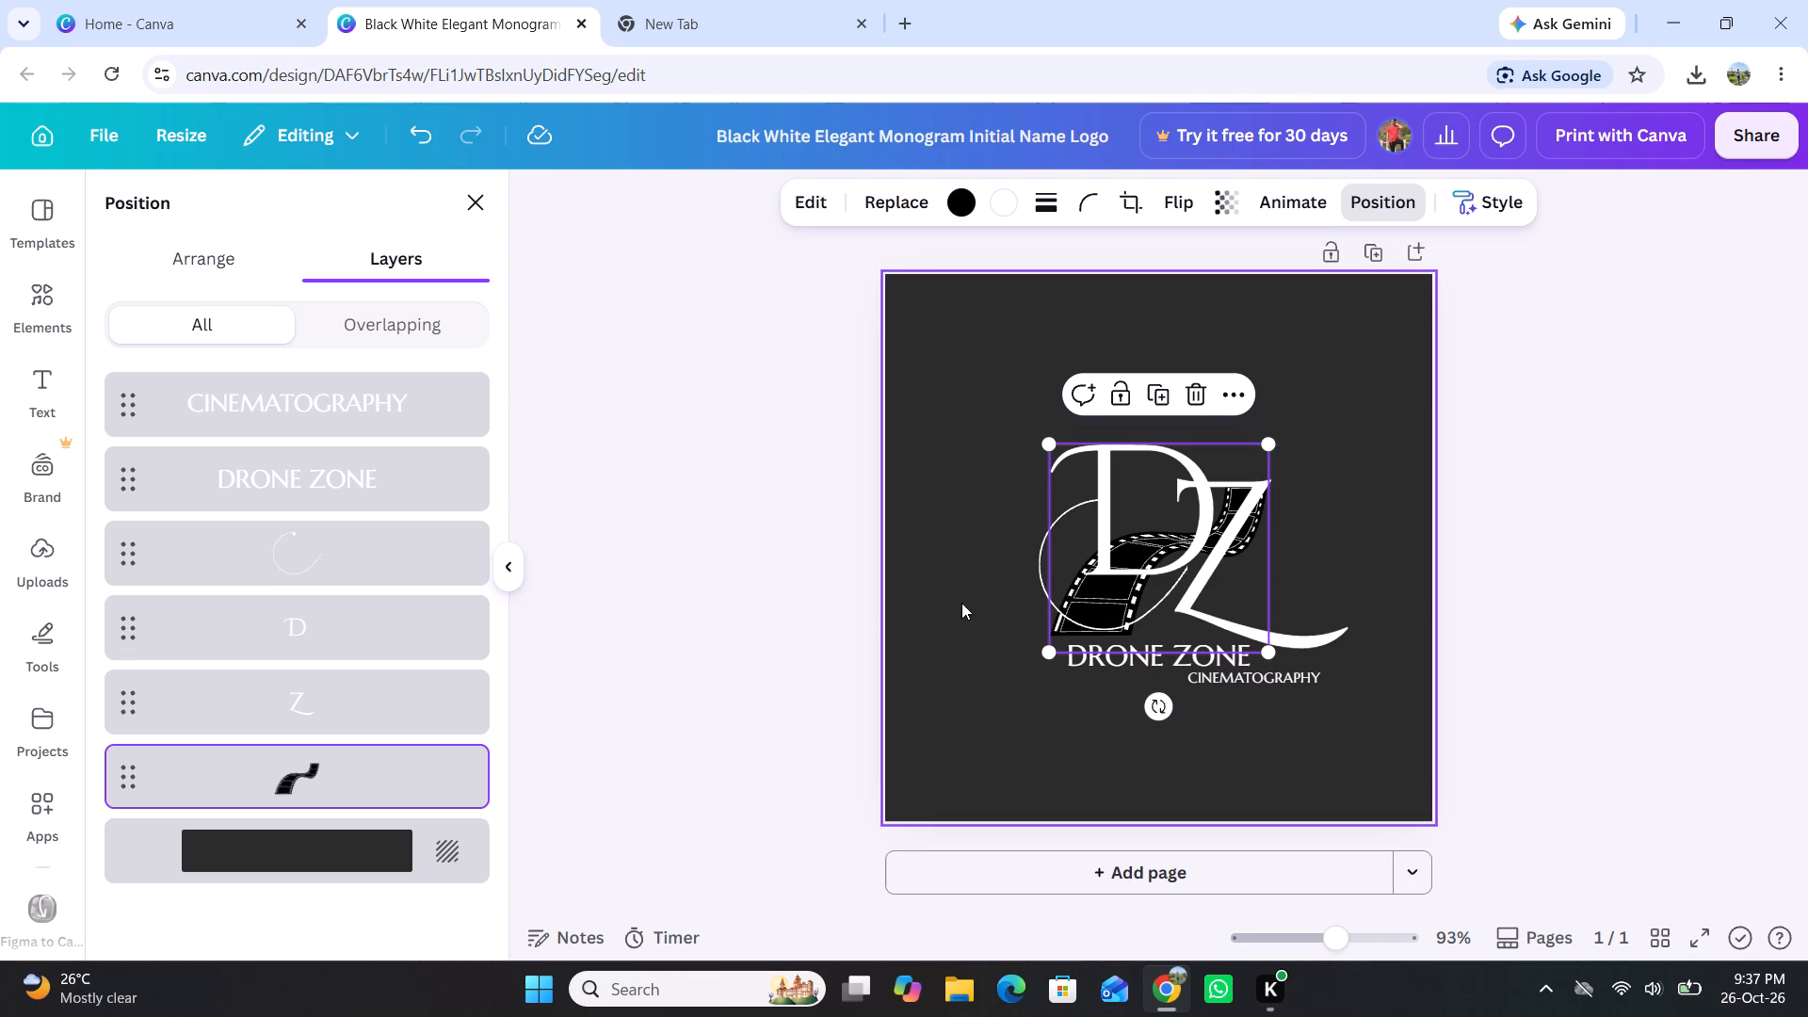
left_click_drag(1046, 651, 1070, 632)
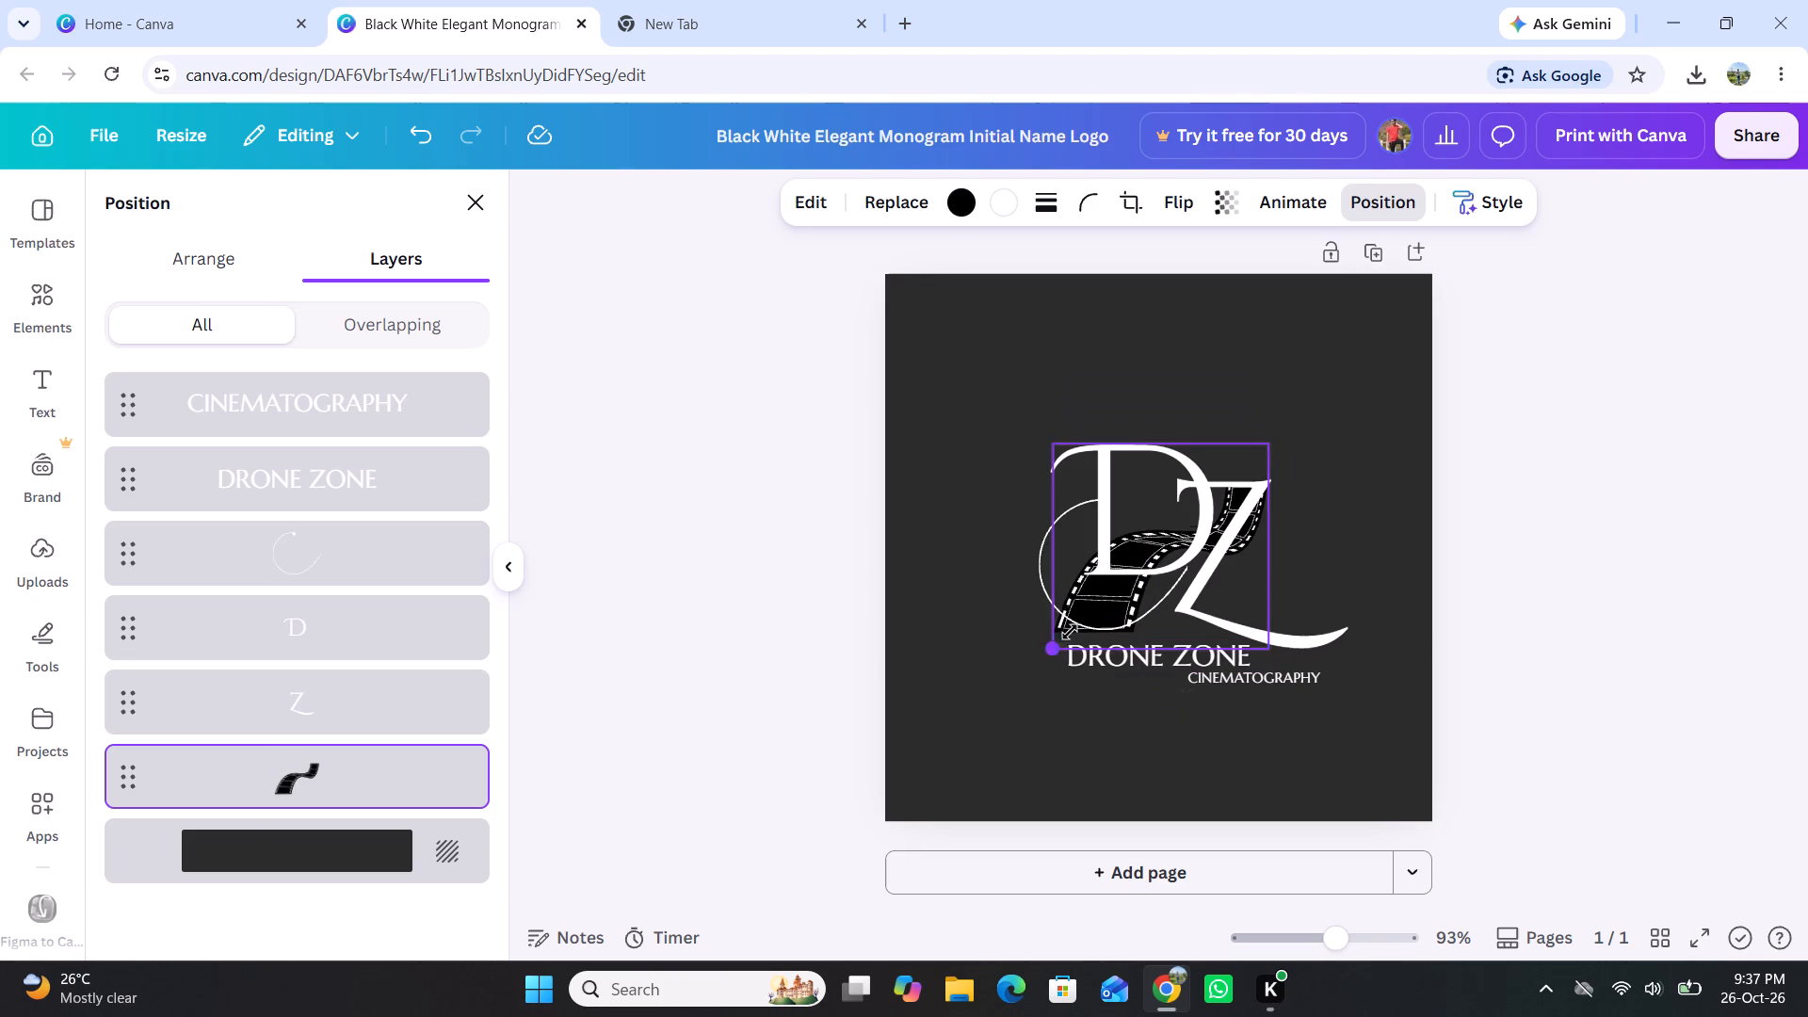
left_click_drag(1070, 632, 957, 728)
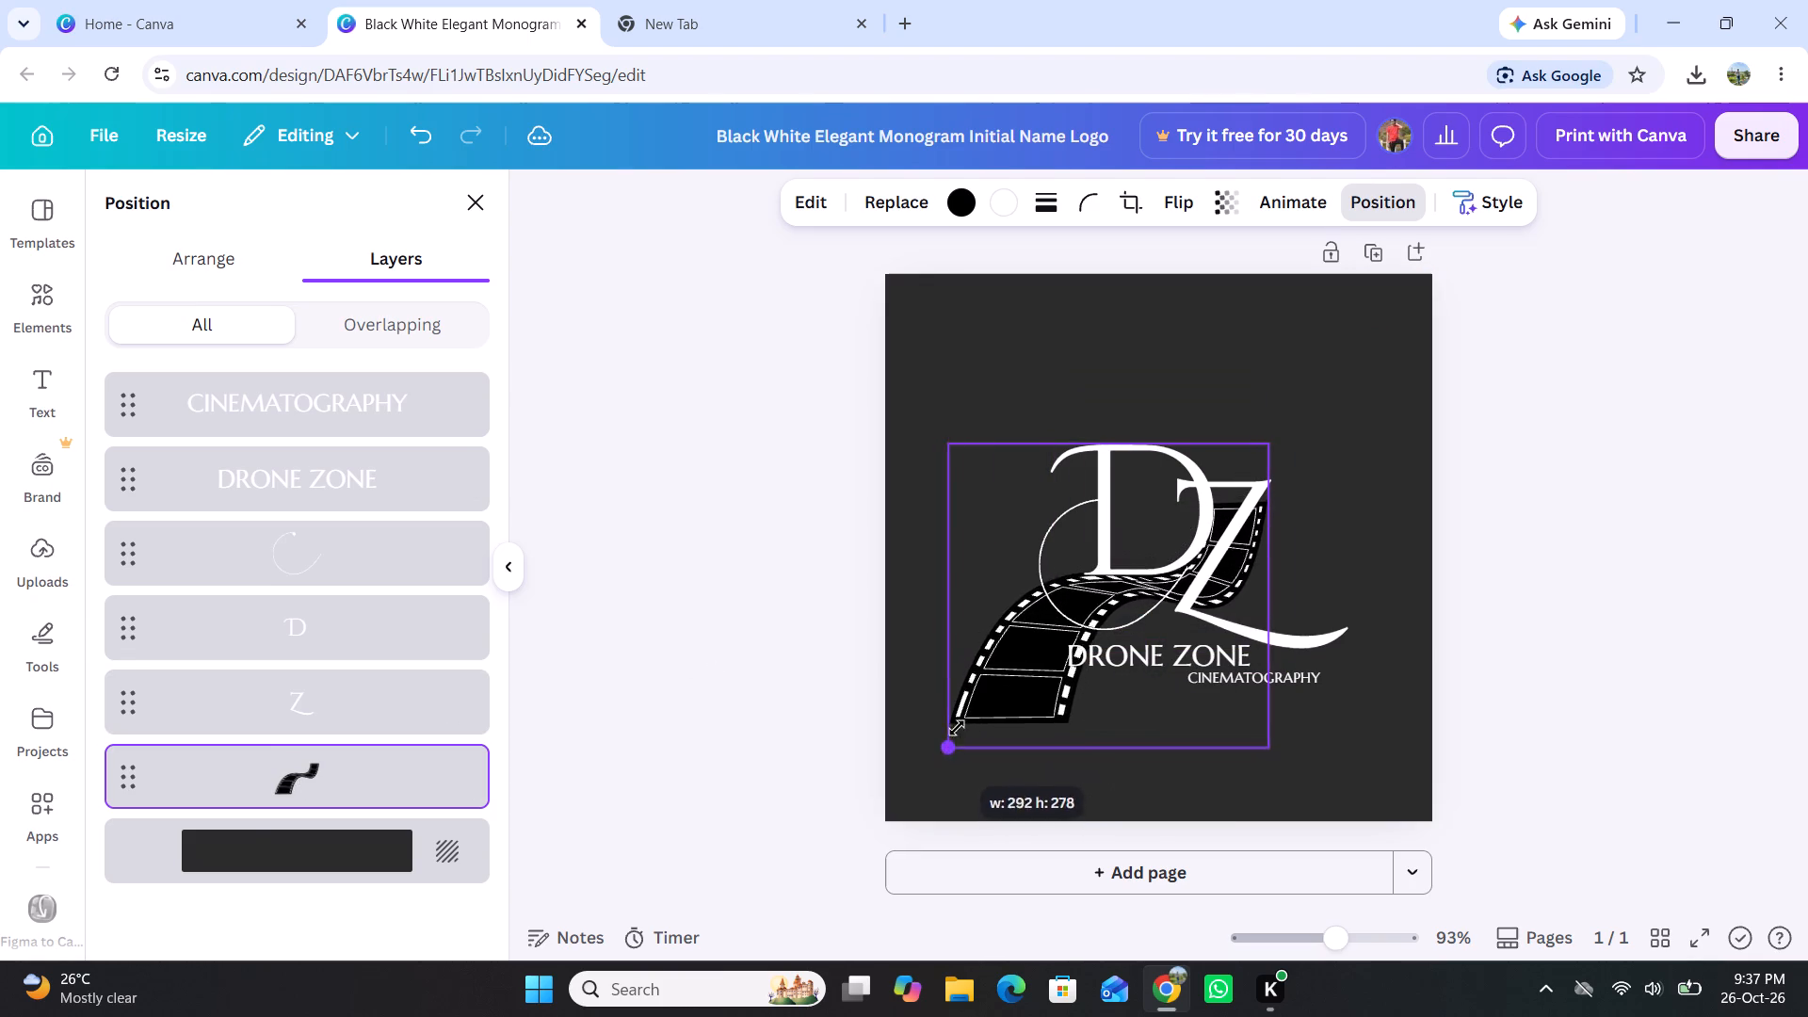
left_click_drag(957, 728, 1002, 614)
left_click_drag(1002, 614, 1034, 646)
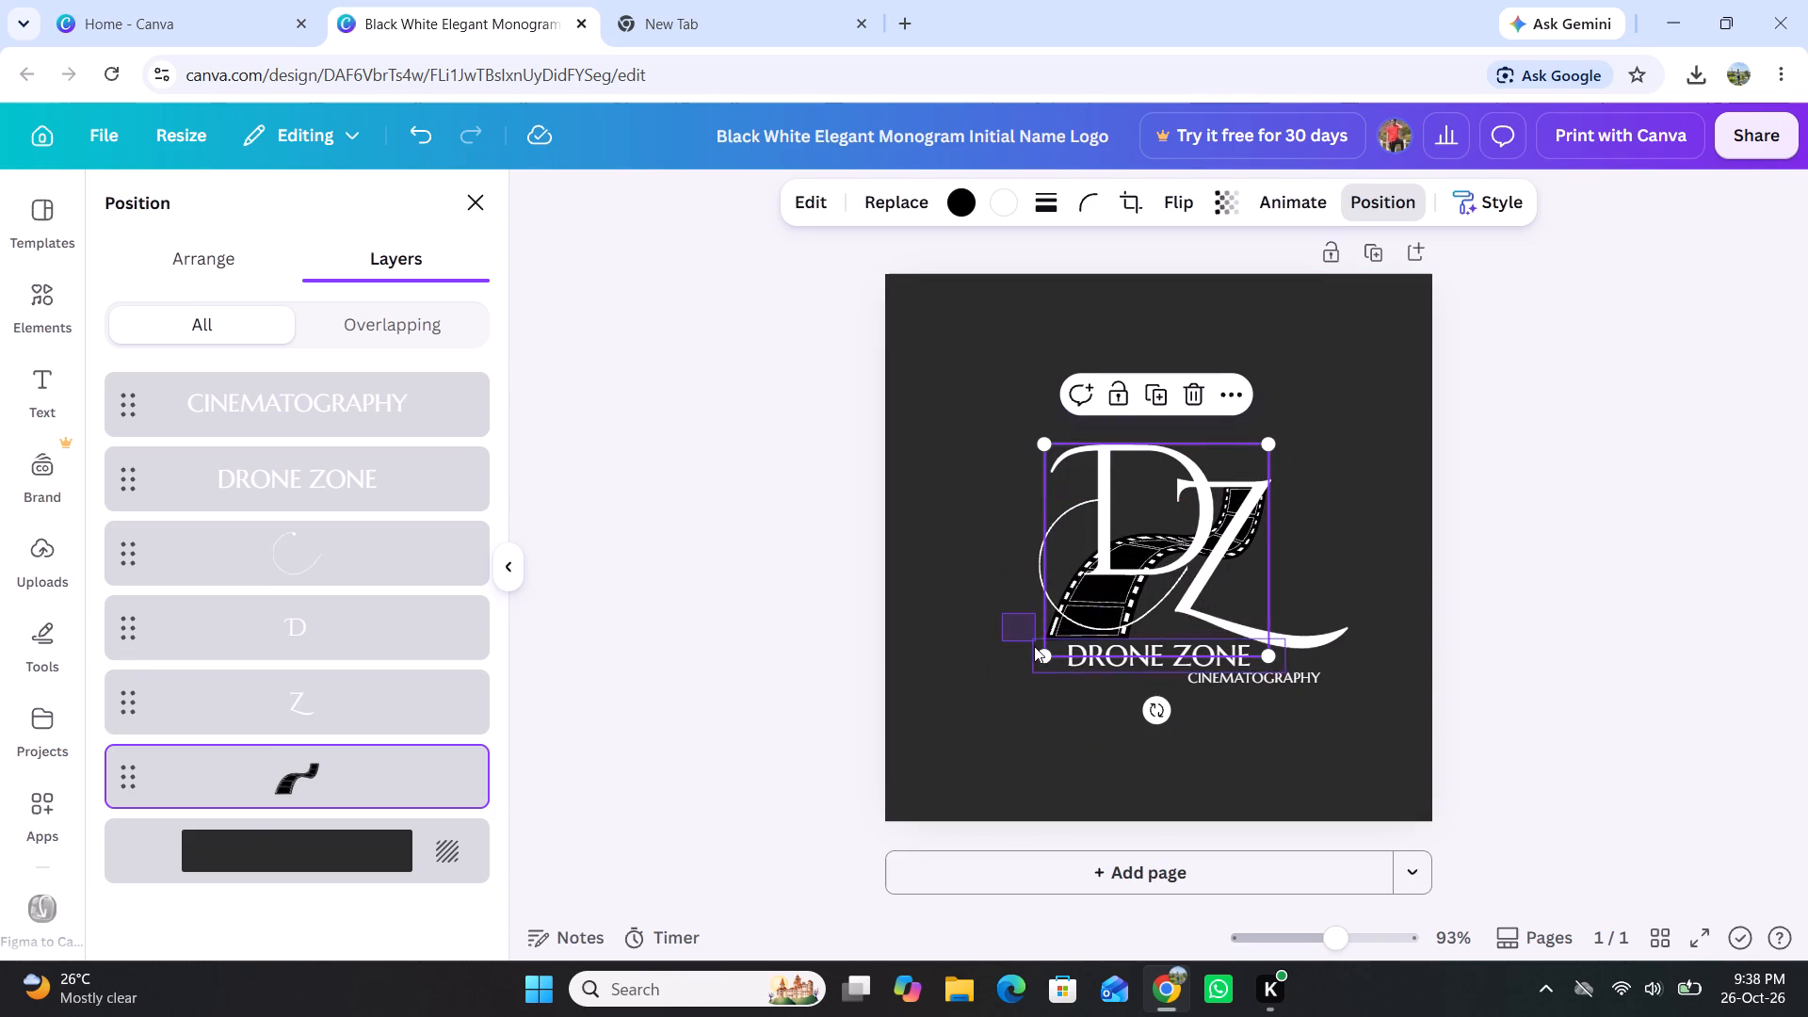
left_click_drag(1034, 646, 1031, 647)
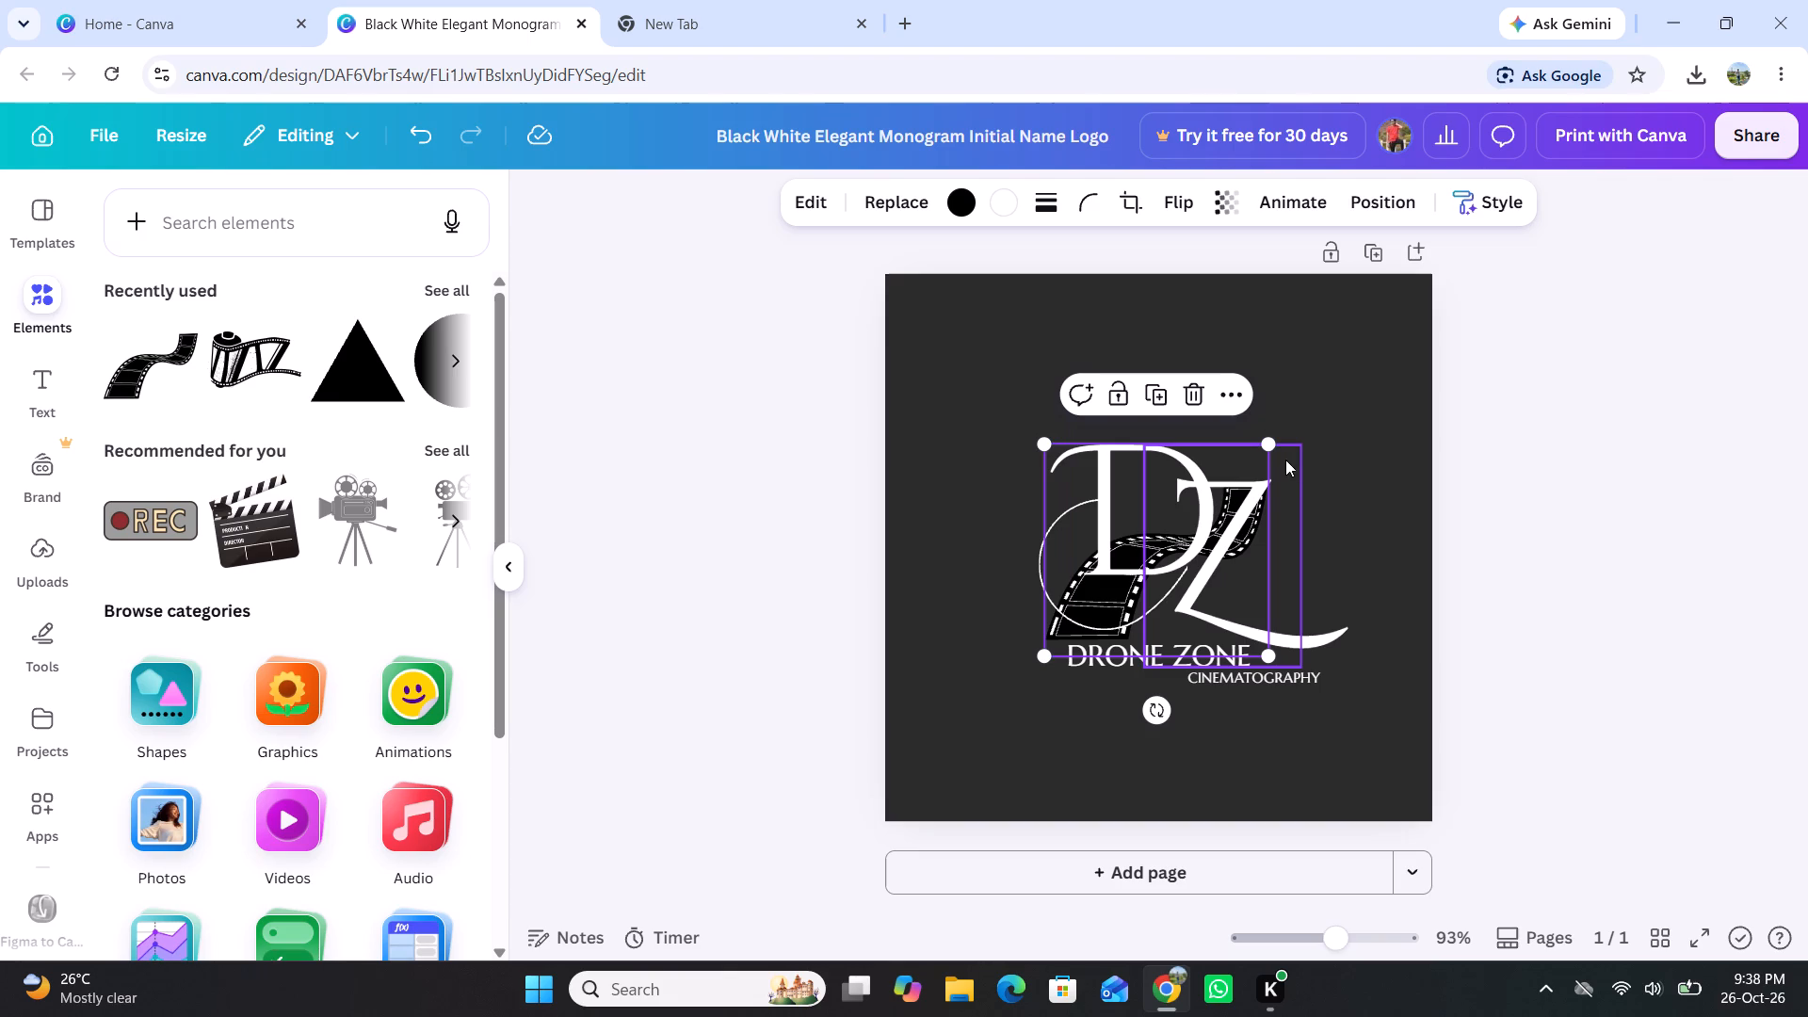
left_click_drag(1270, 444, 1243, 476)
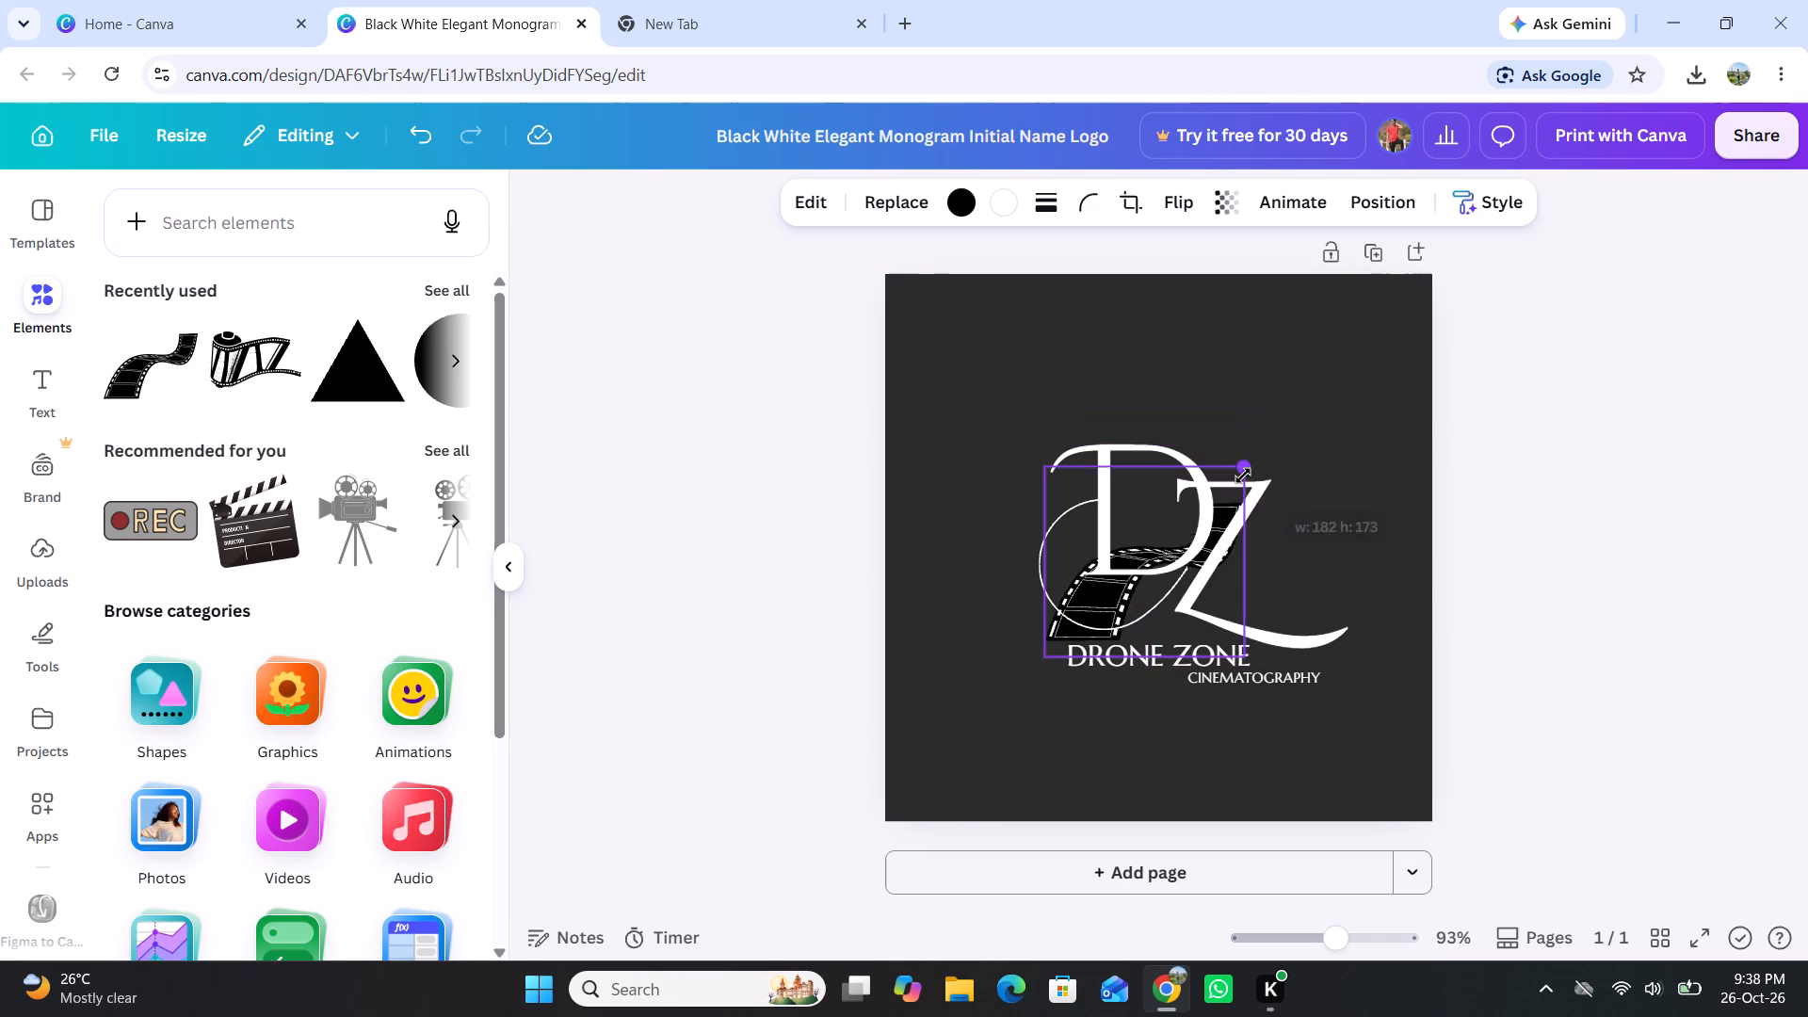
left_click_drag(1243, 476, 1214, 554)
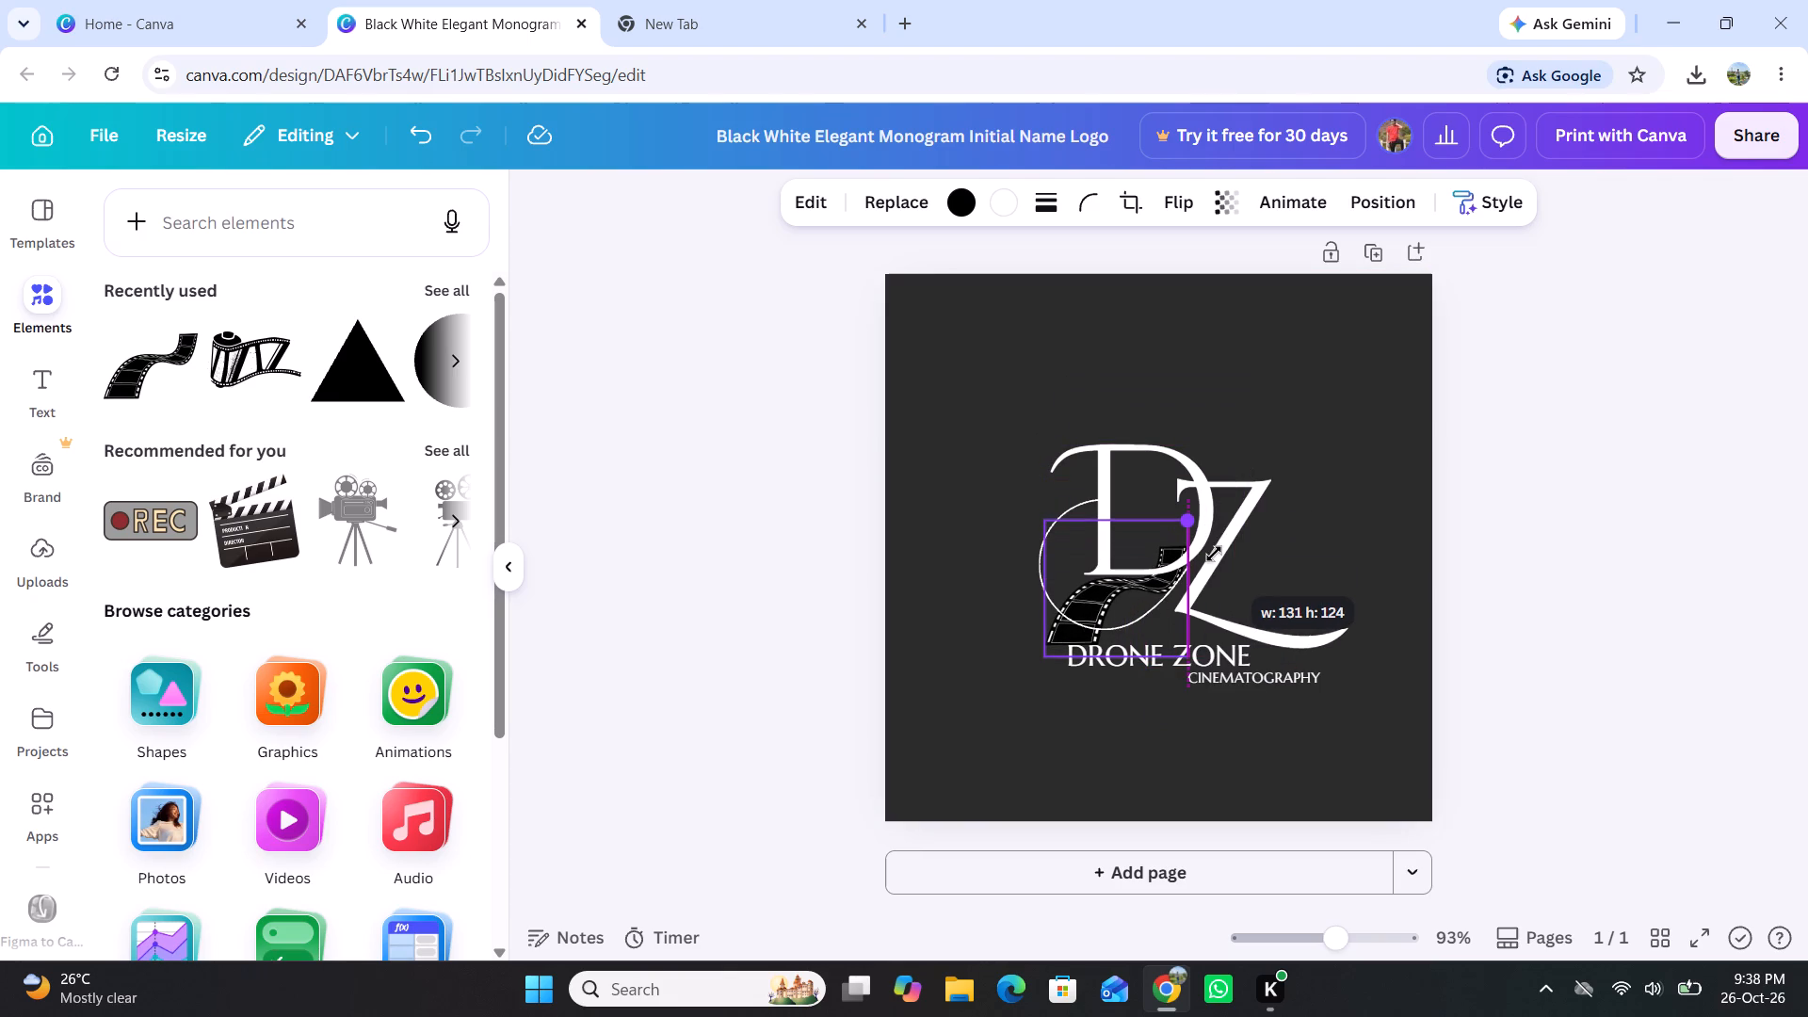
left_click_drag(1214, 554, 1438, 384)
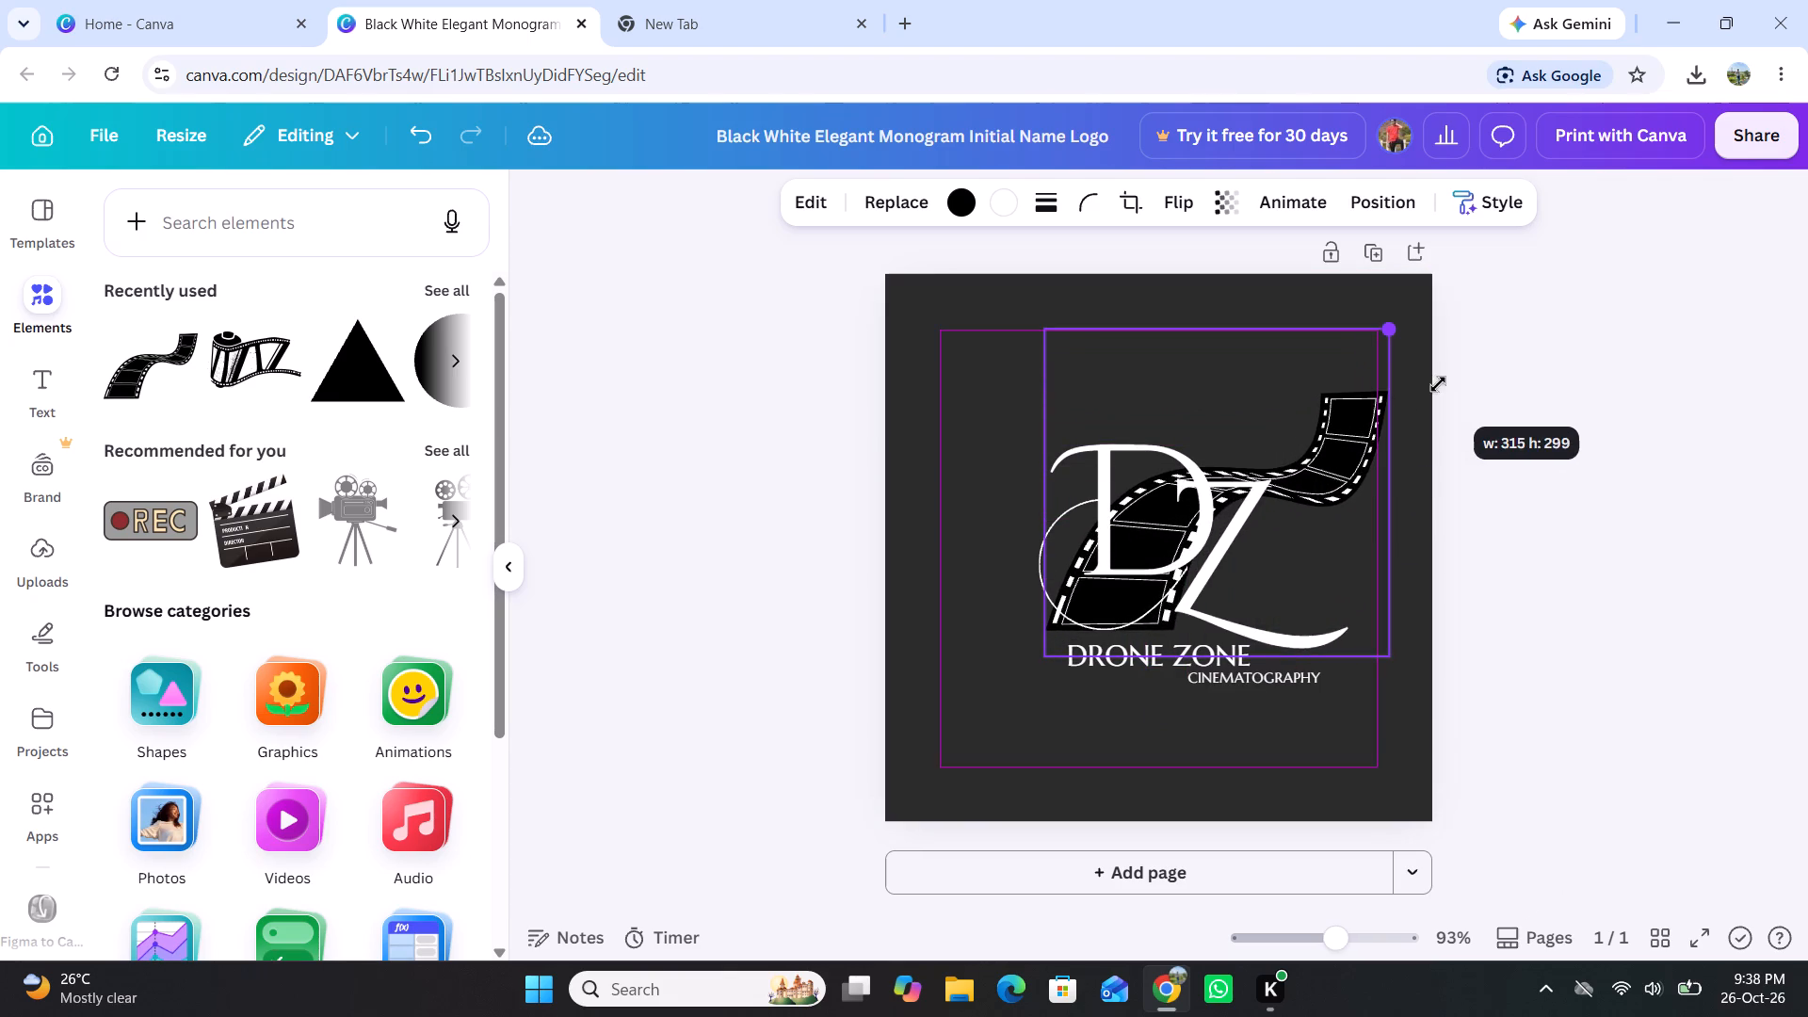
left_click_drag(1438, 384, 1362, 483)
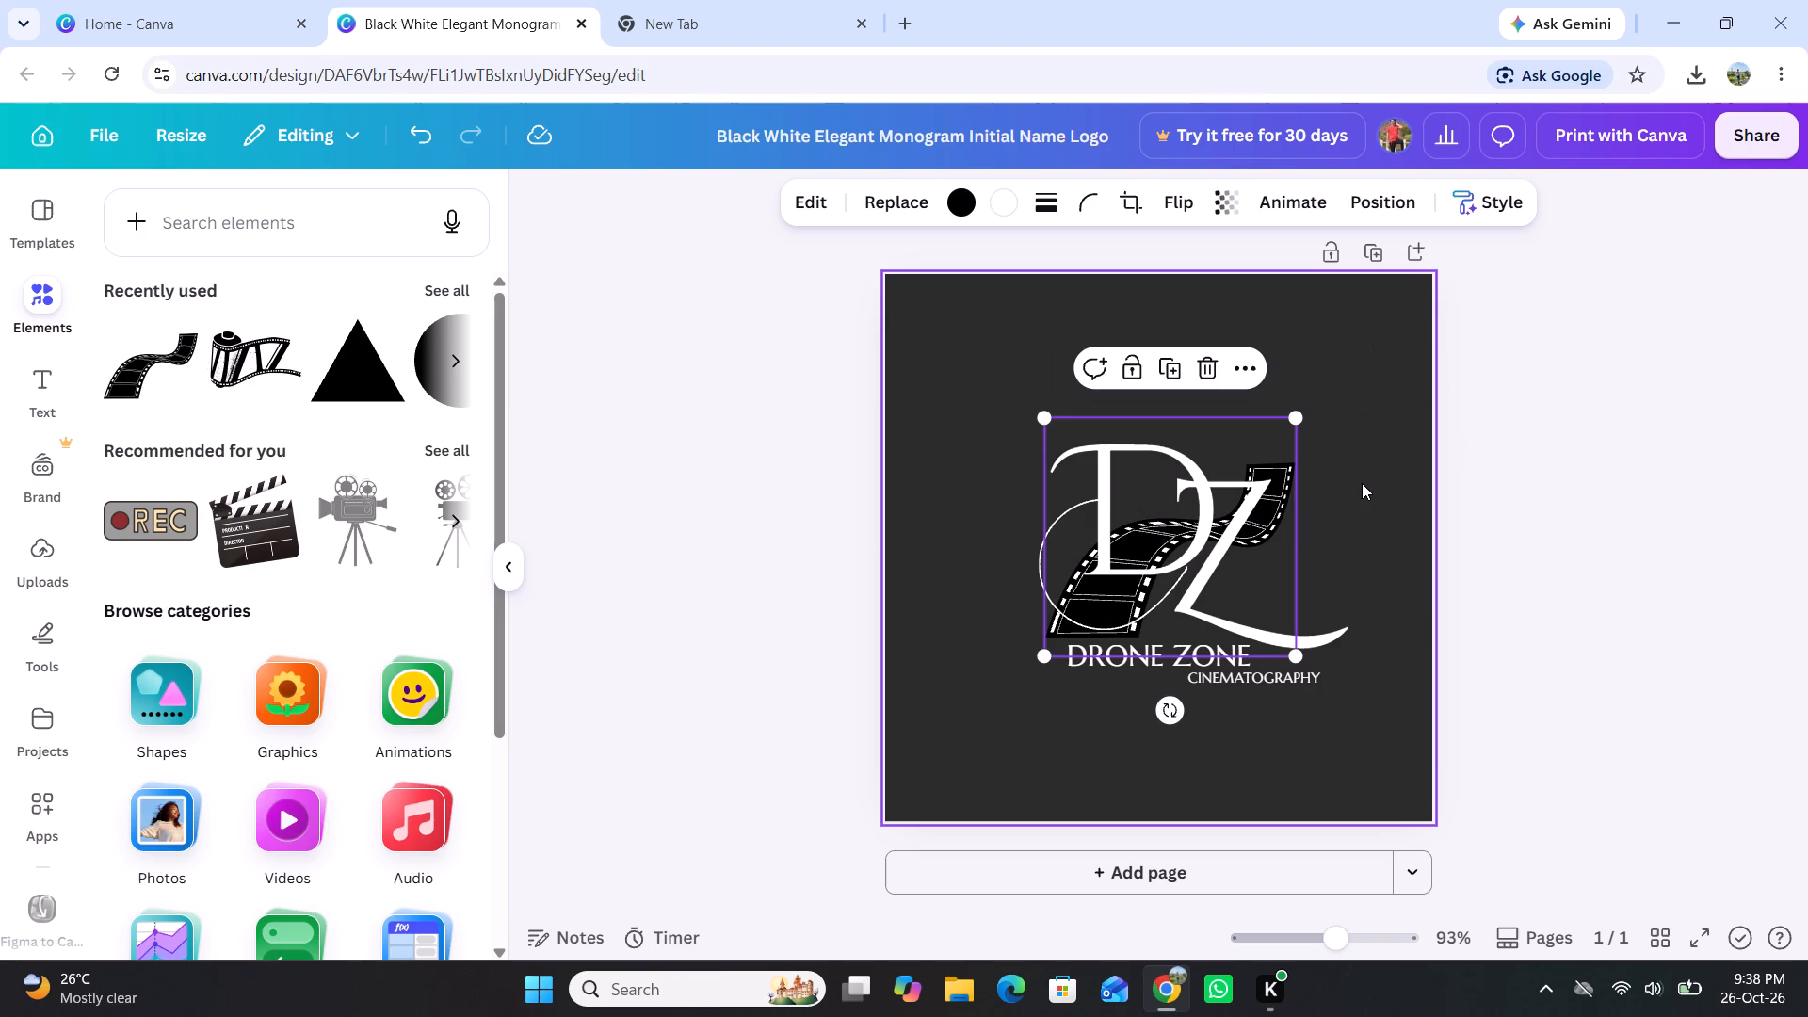
Delete the wavy film strip from the logo.
left_click(1206, 358)
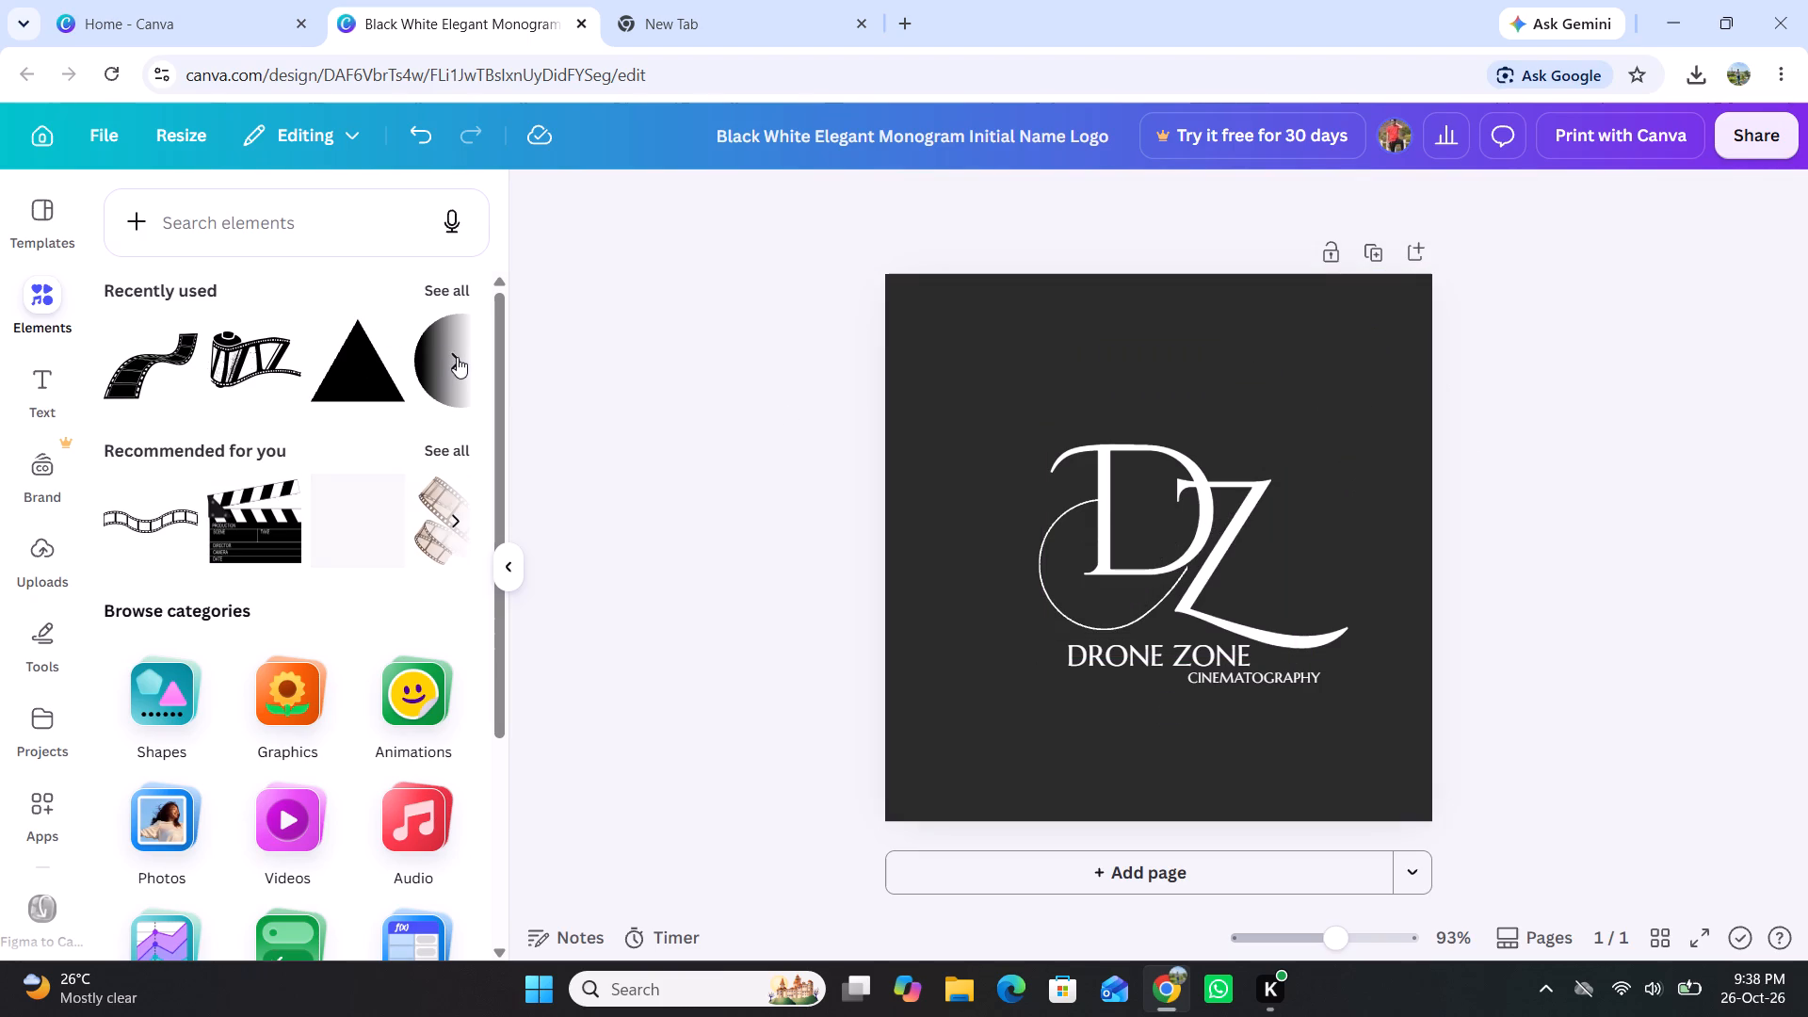
Look through the full set of recently used elements for a graphic that suits the logo.
left_click(457, 357)
left_click(457, 357)
triple_click(457, 357)
double_click(457, 357)
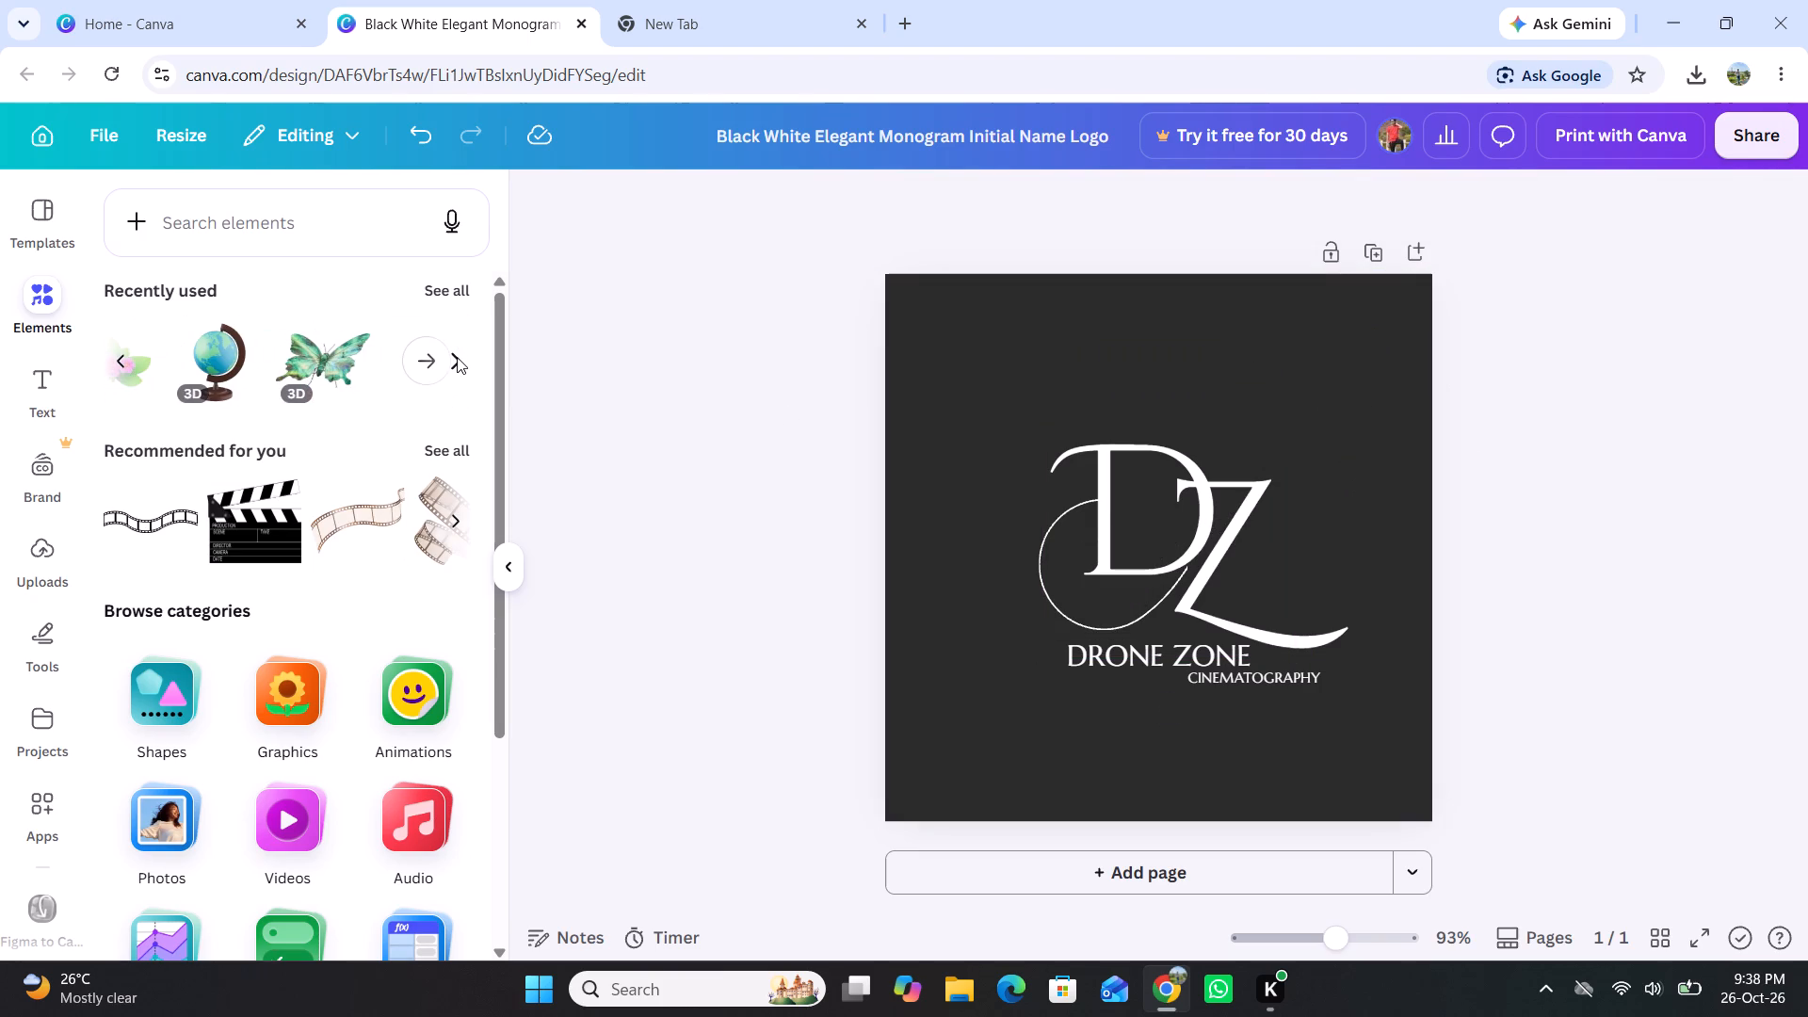
left_click(433, 367)
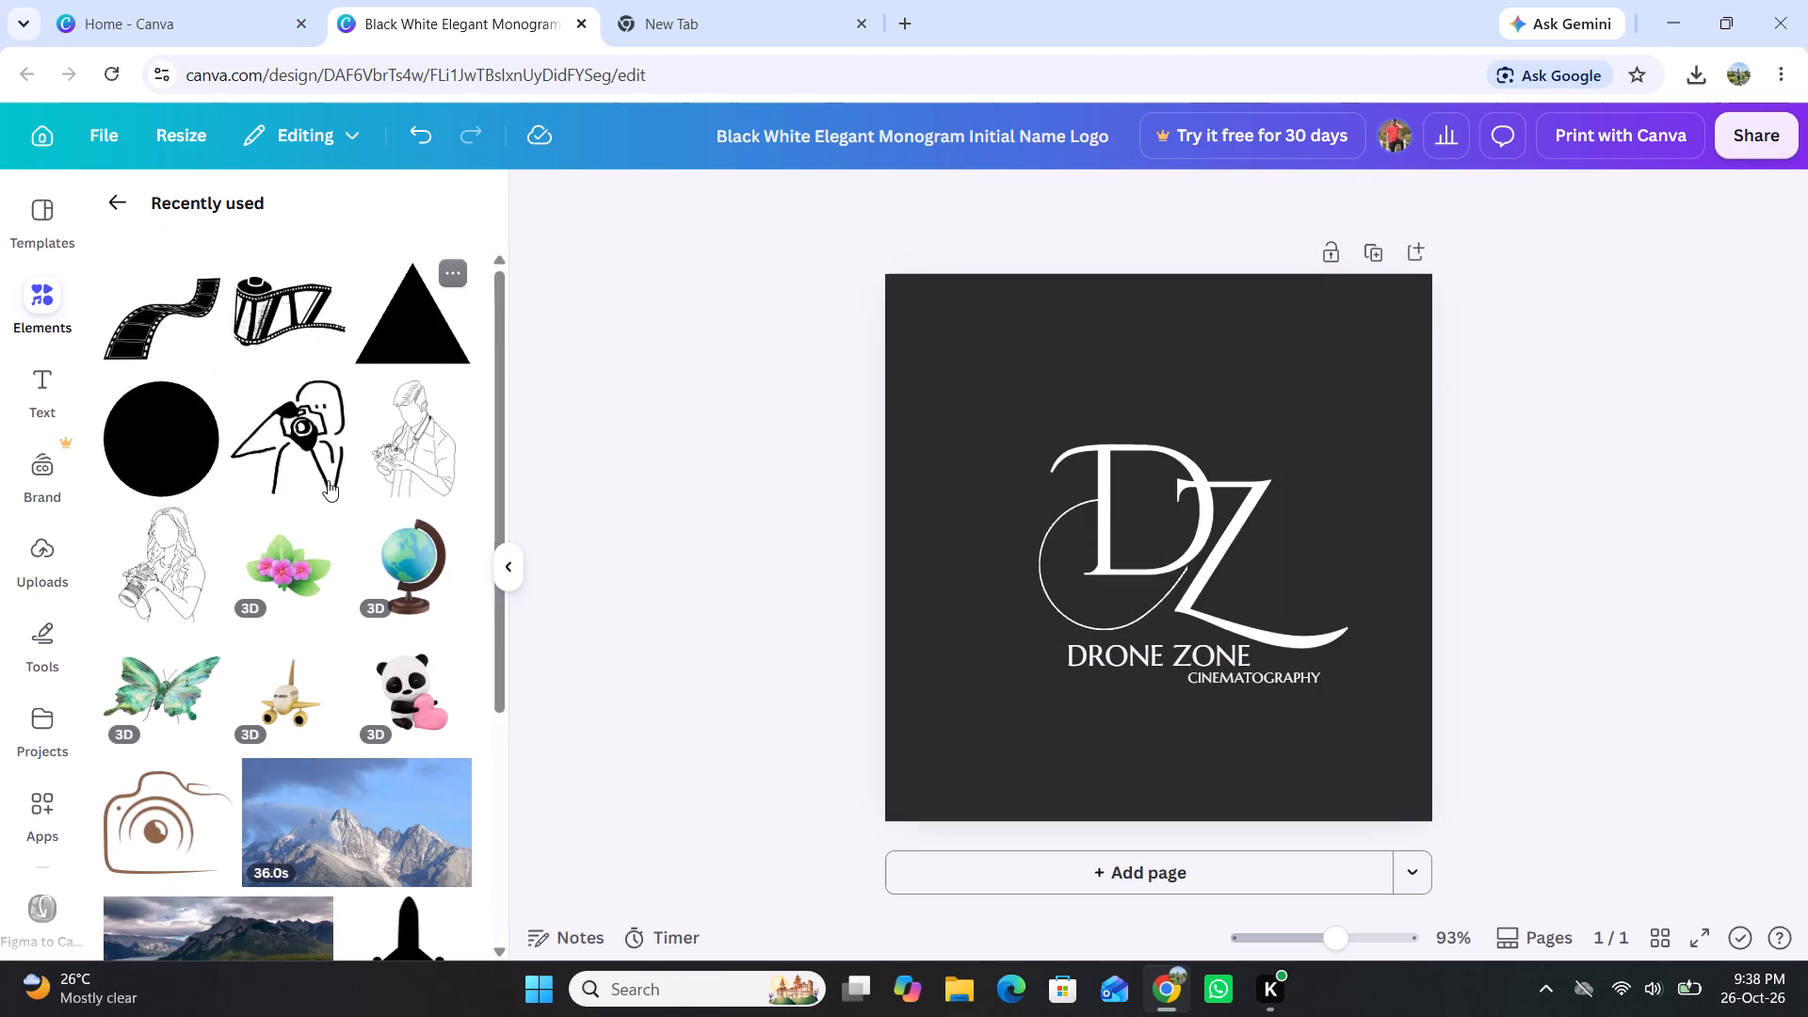
scroll(265, 531, "right", 2)
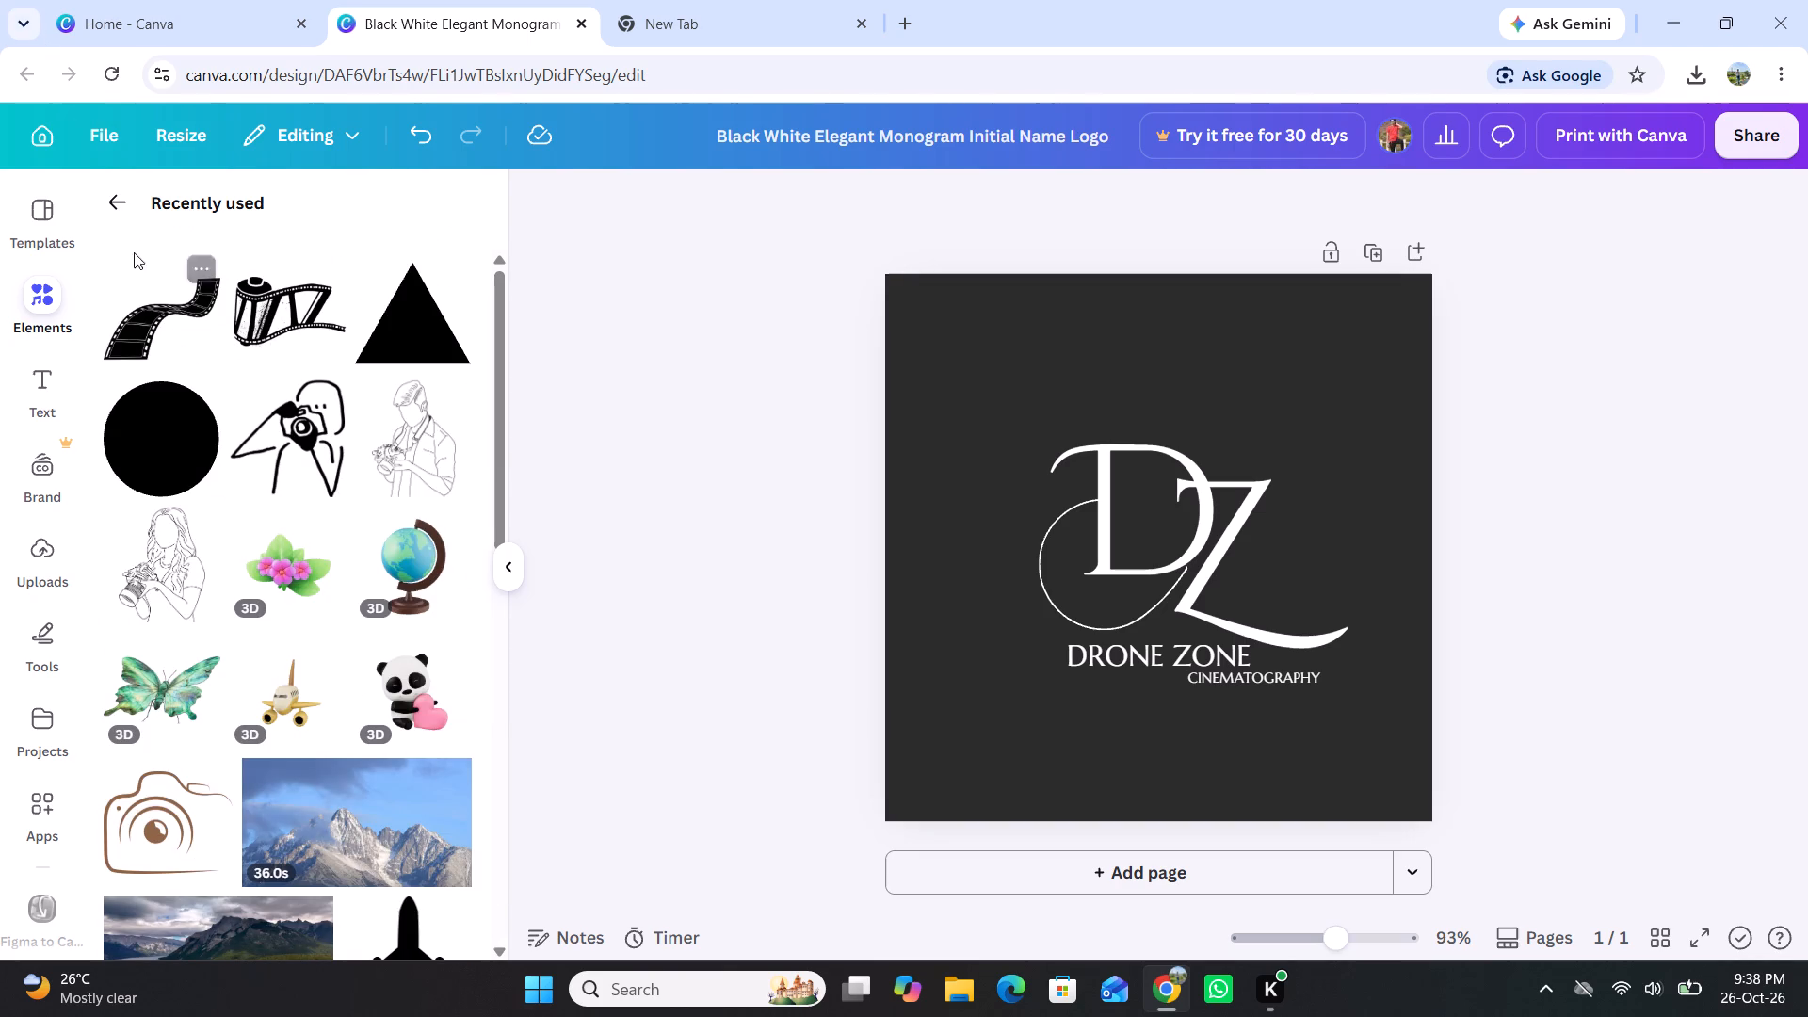
left_click(106, 190)
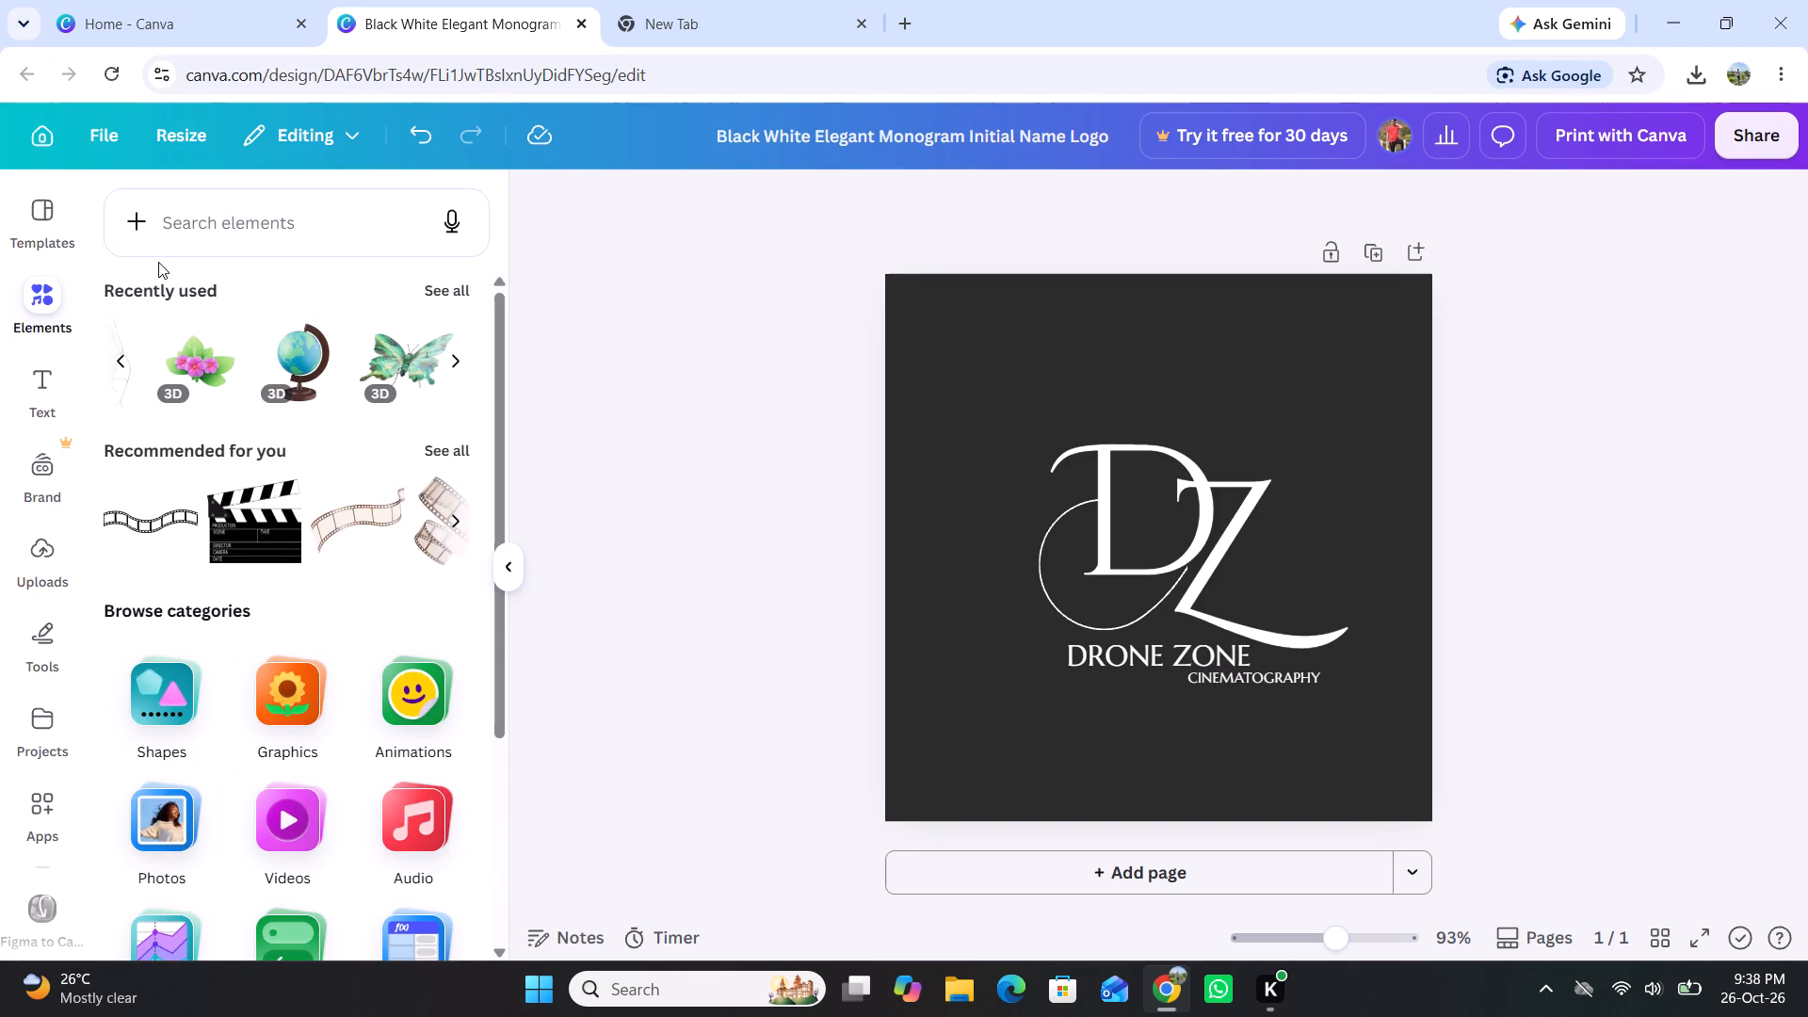
Open the full set of magic recommendations and look through it for another film-themed graphic for the logo.
triple_click(458, 514)
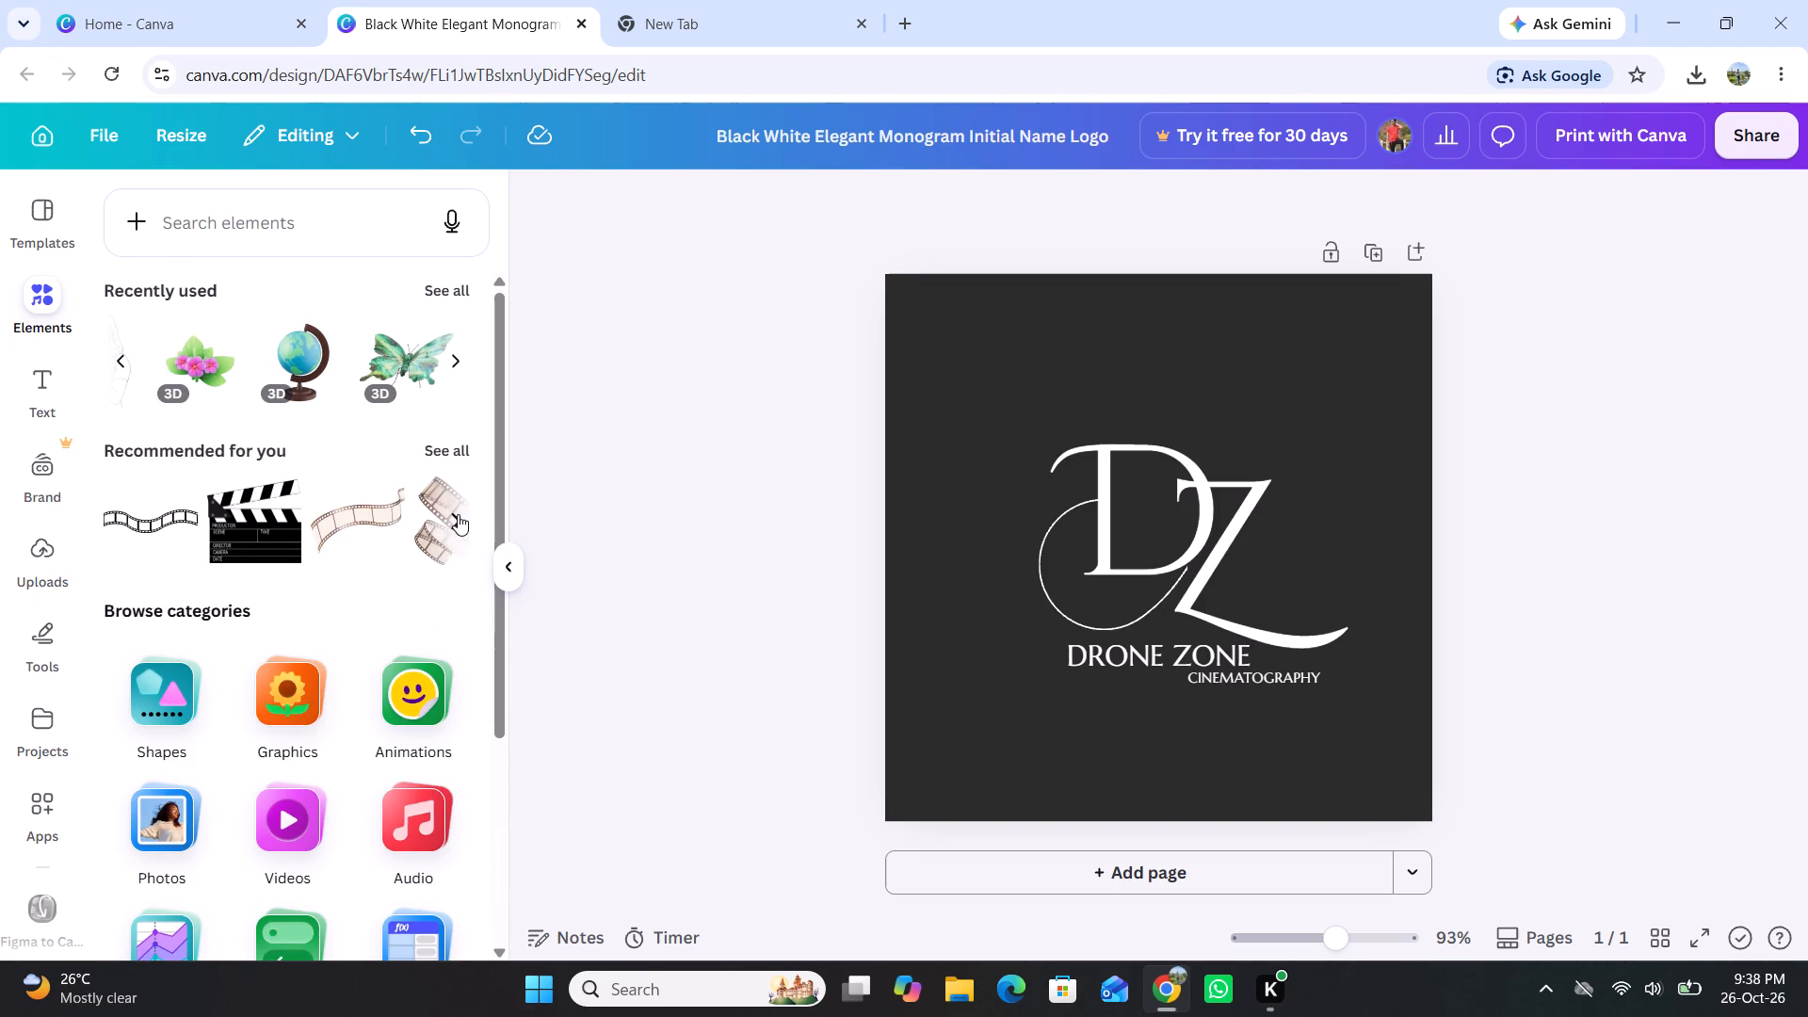
double_click(458, 514)
left_click(458, 514)
left_click(458, 514)
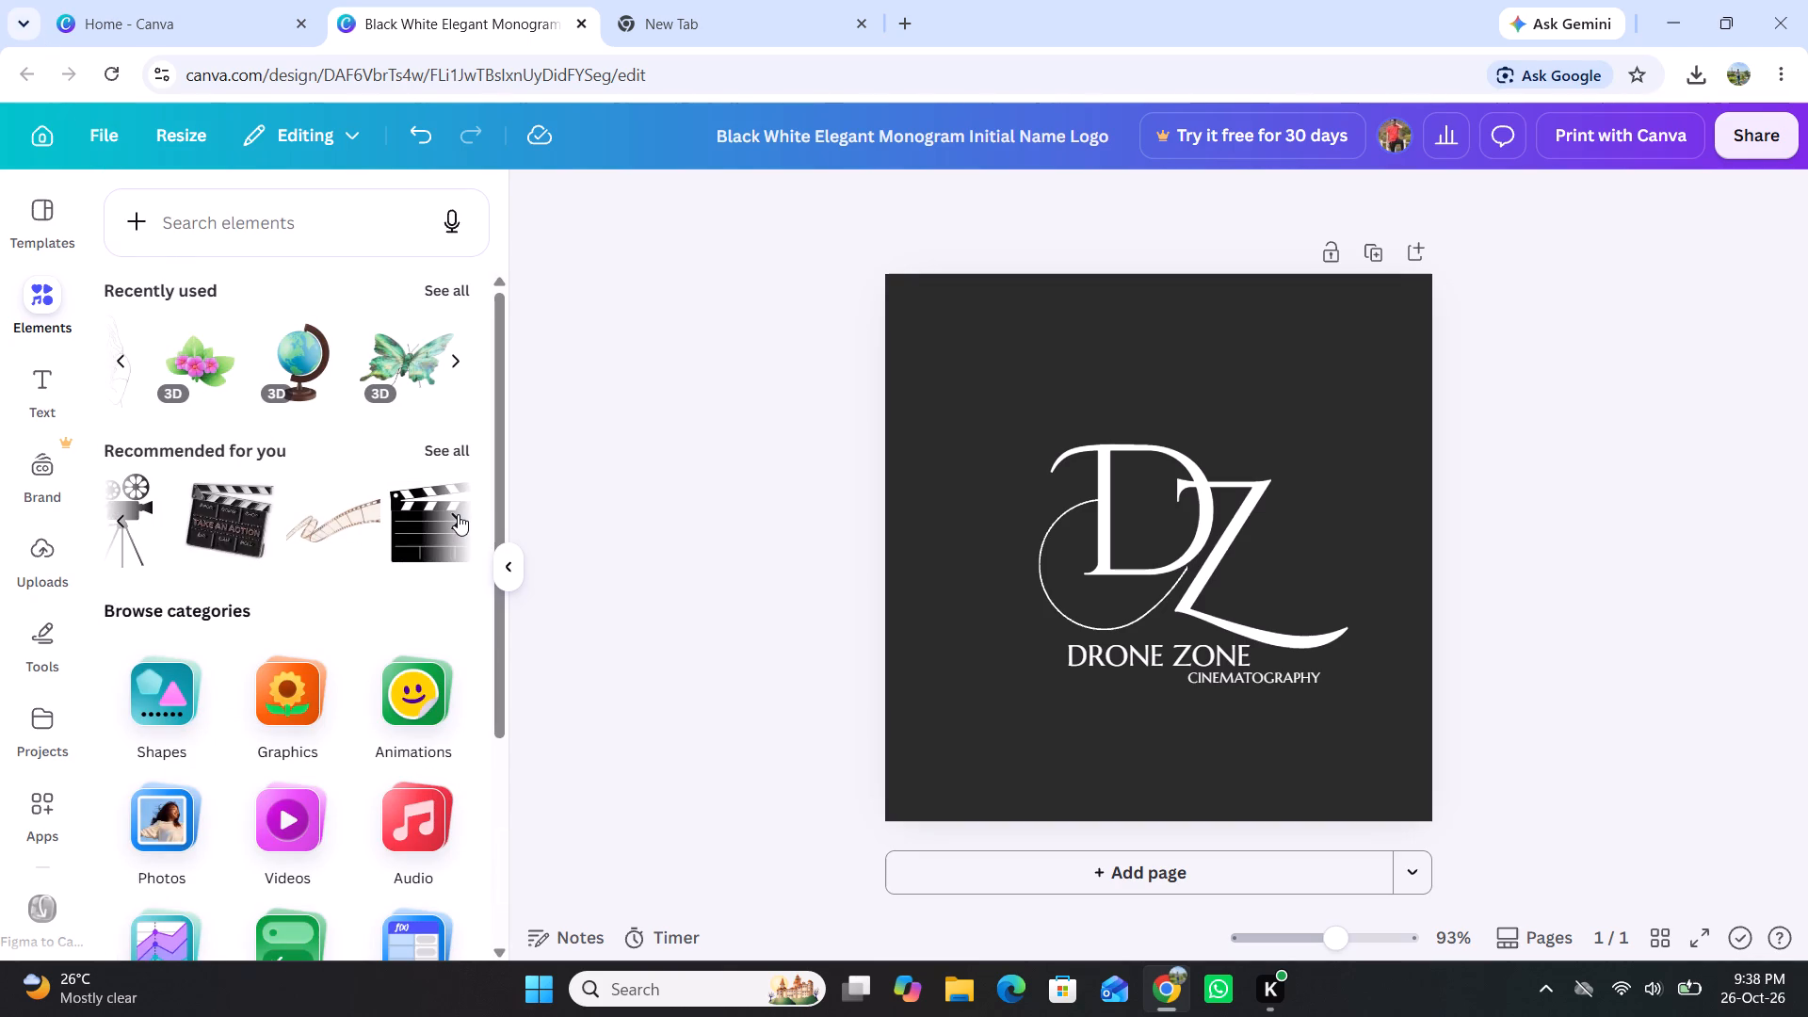
left_click(458, 514)
right_click(458, 514)
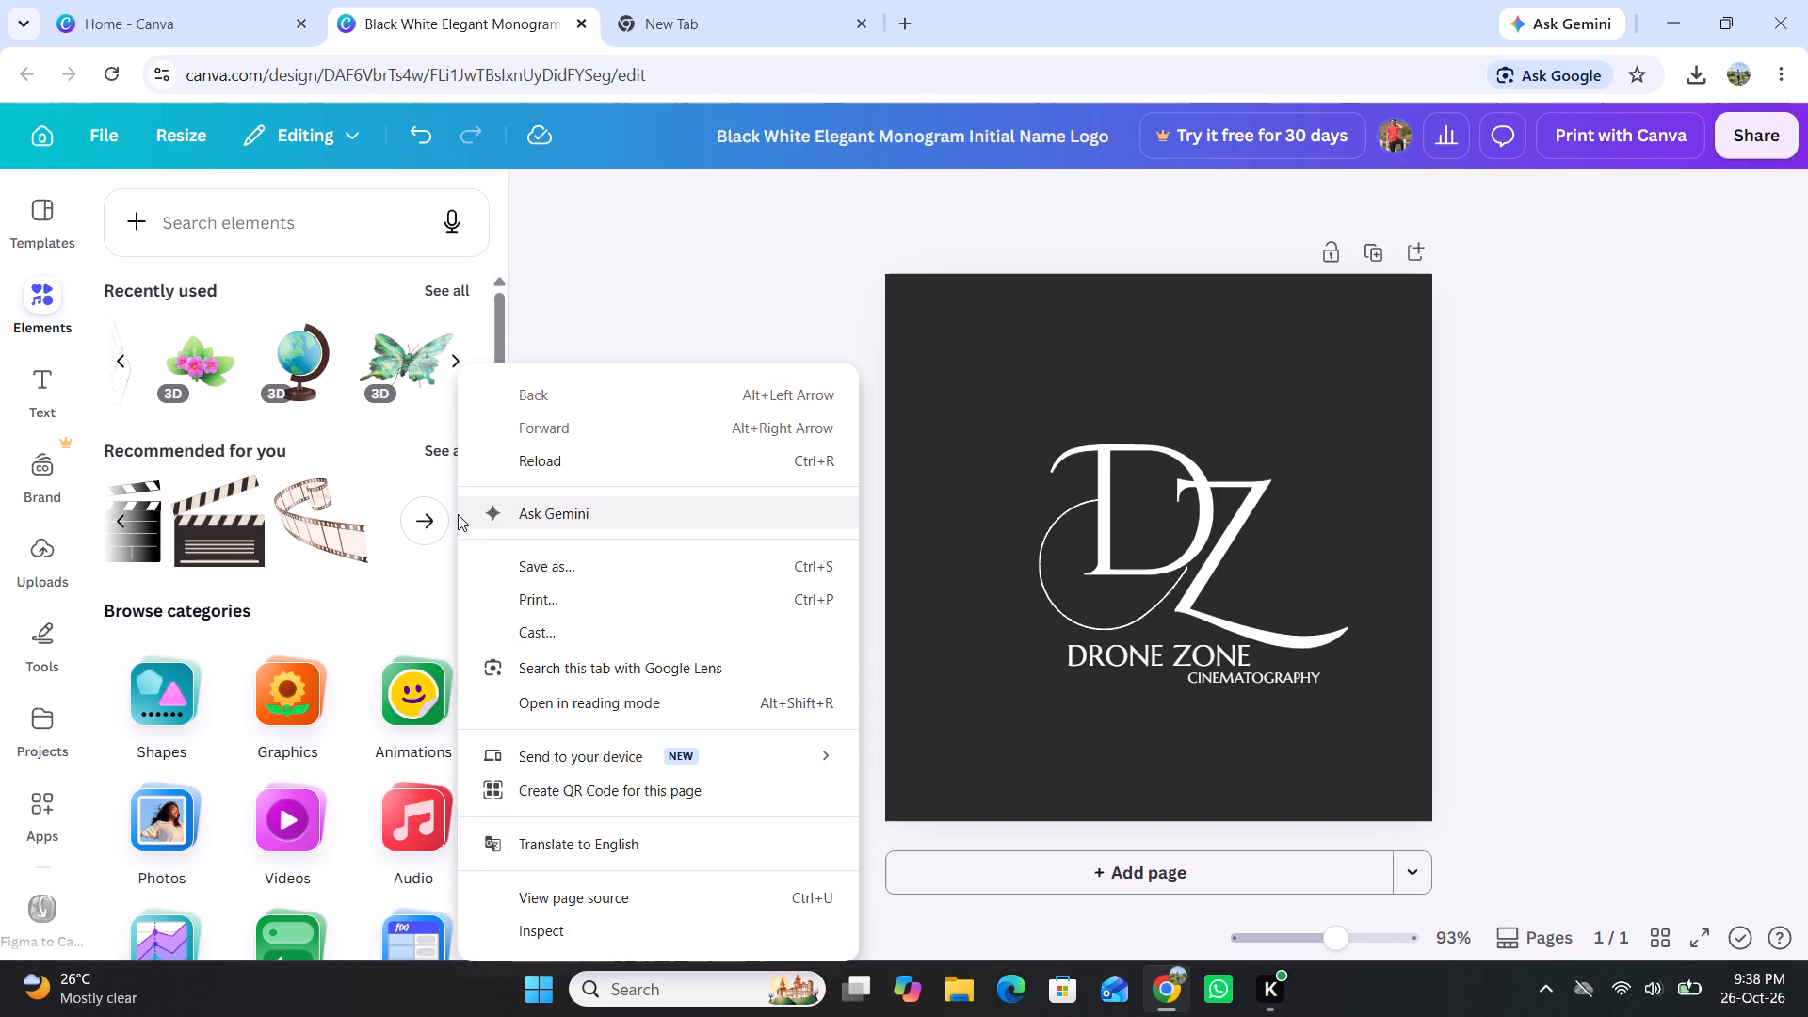
left_click(416, 528)
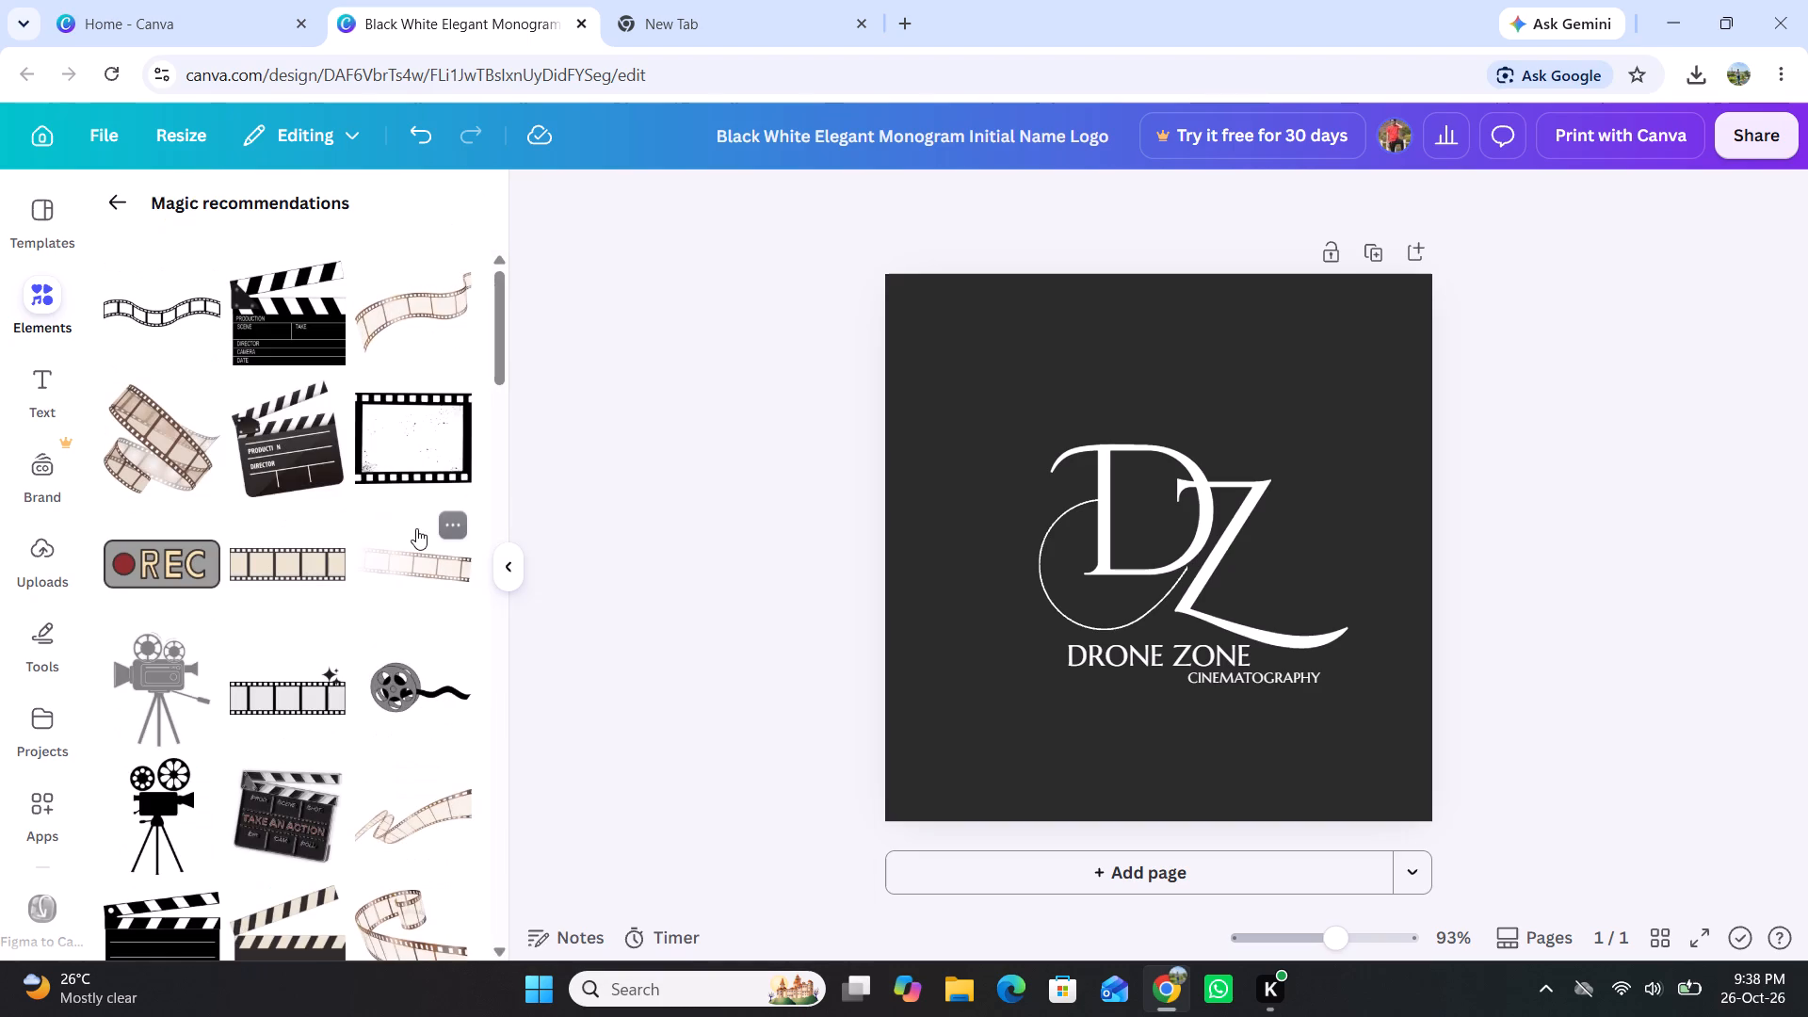
scroll(294, 568, "down", 5)
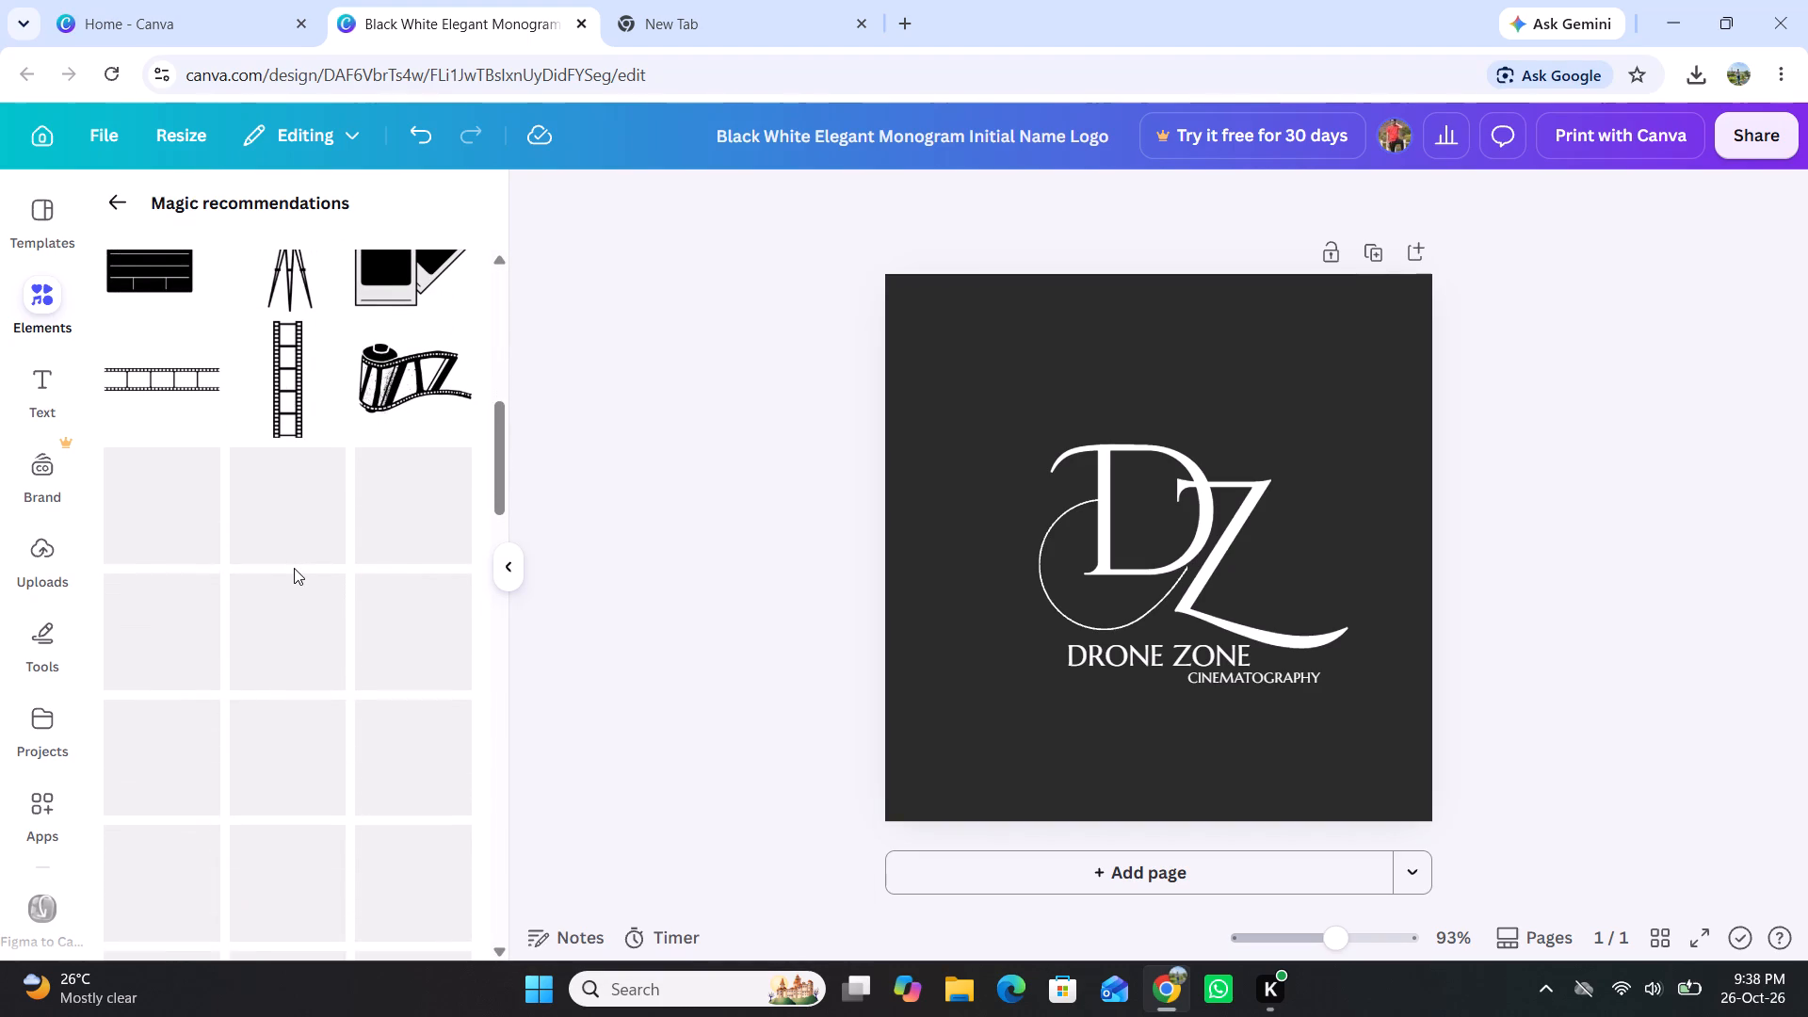
scroll(294, 568, "down", 5)
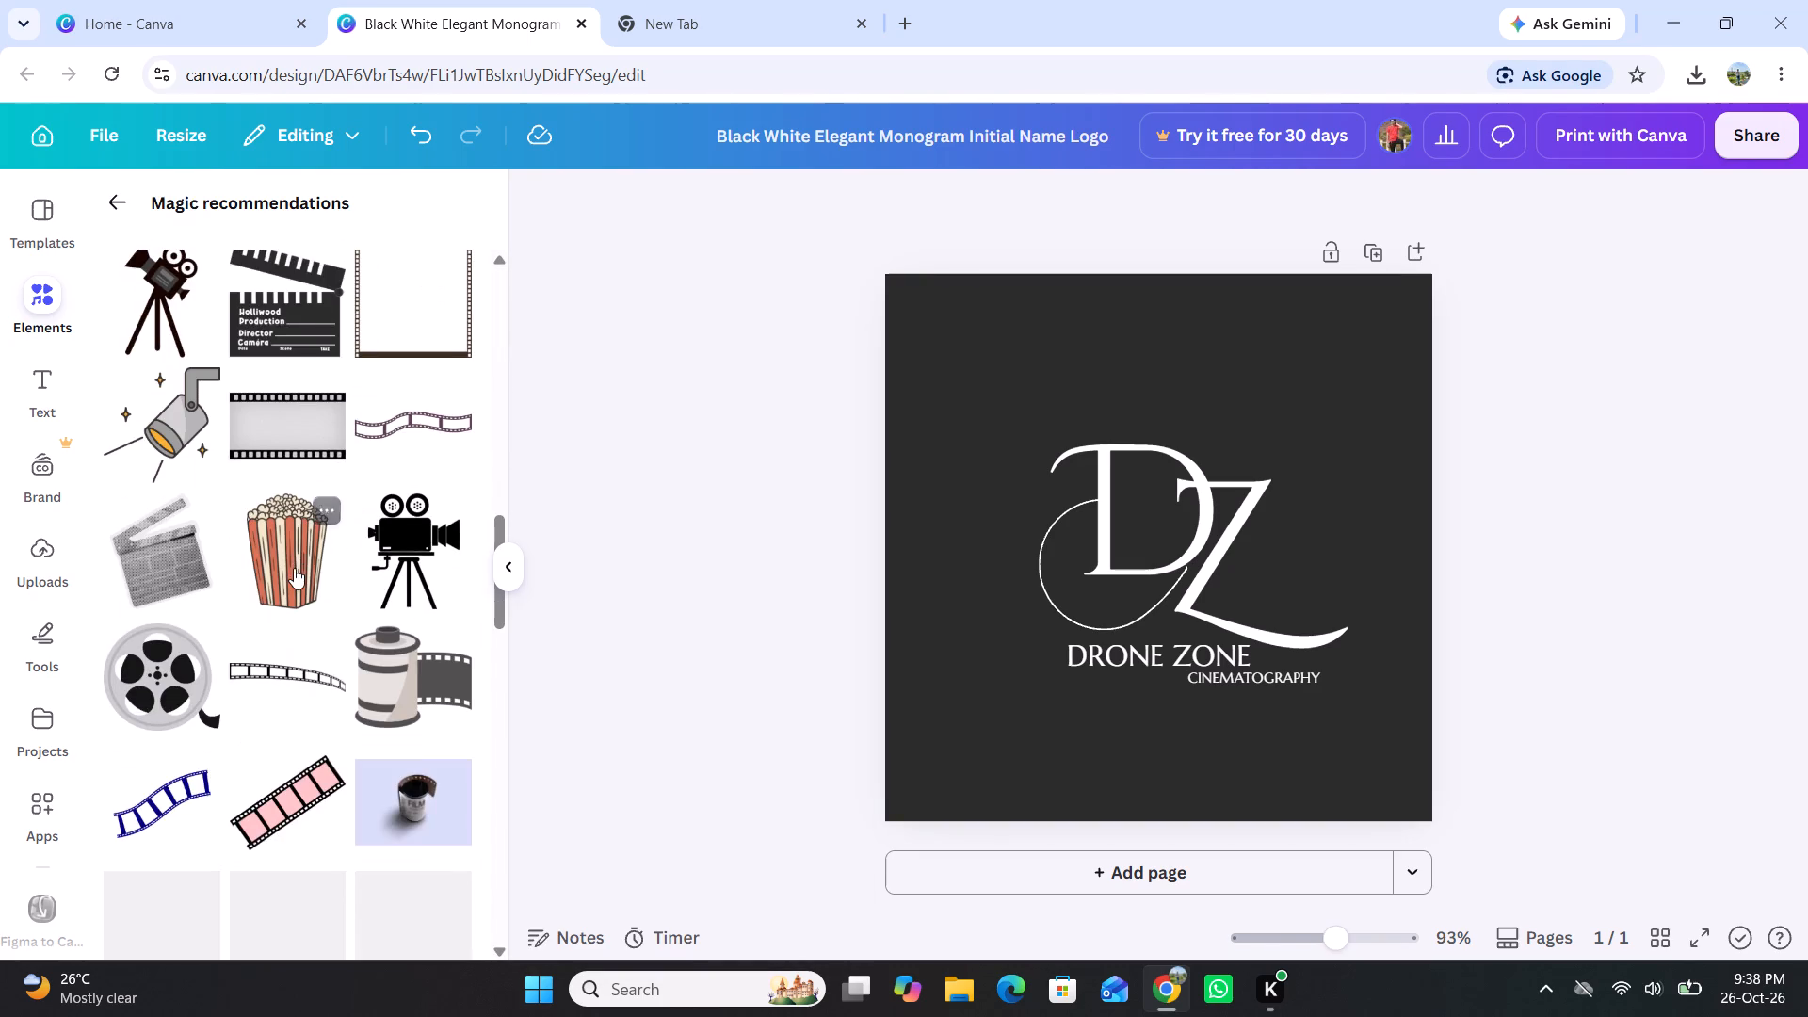
scroll(294, 568, "down", 4)
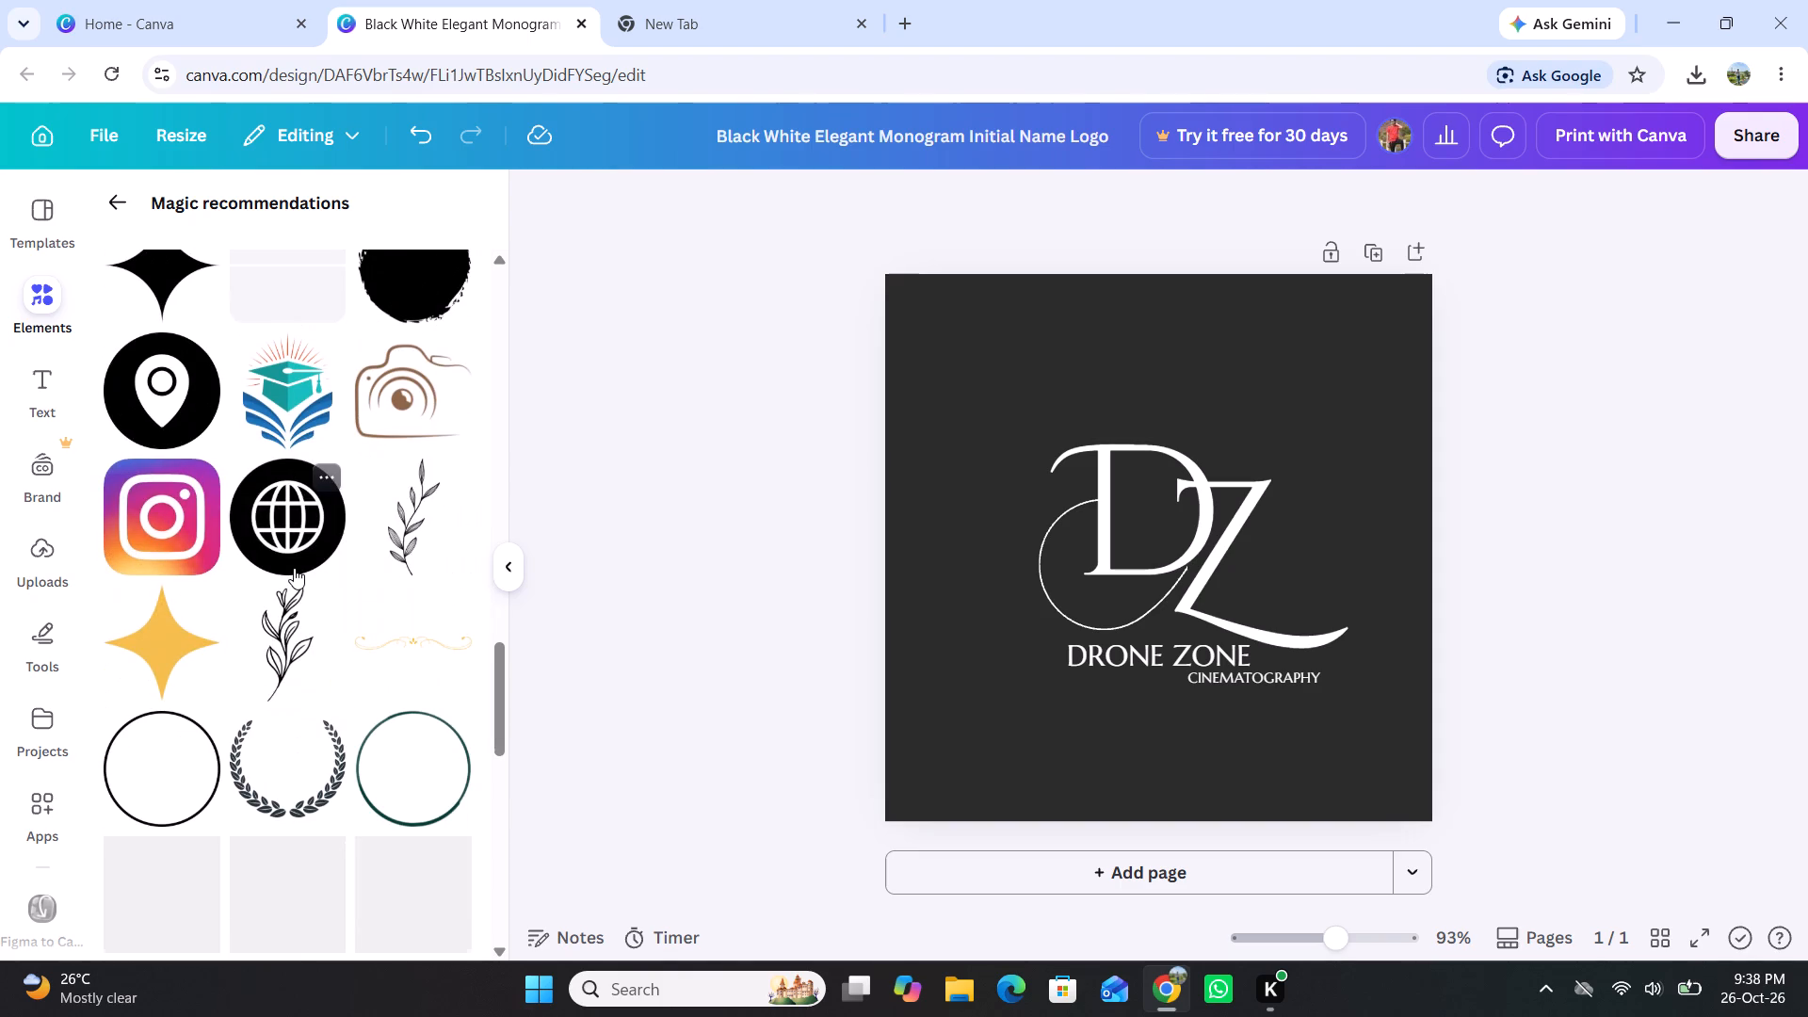
scroll(294, 568, "down", 3)
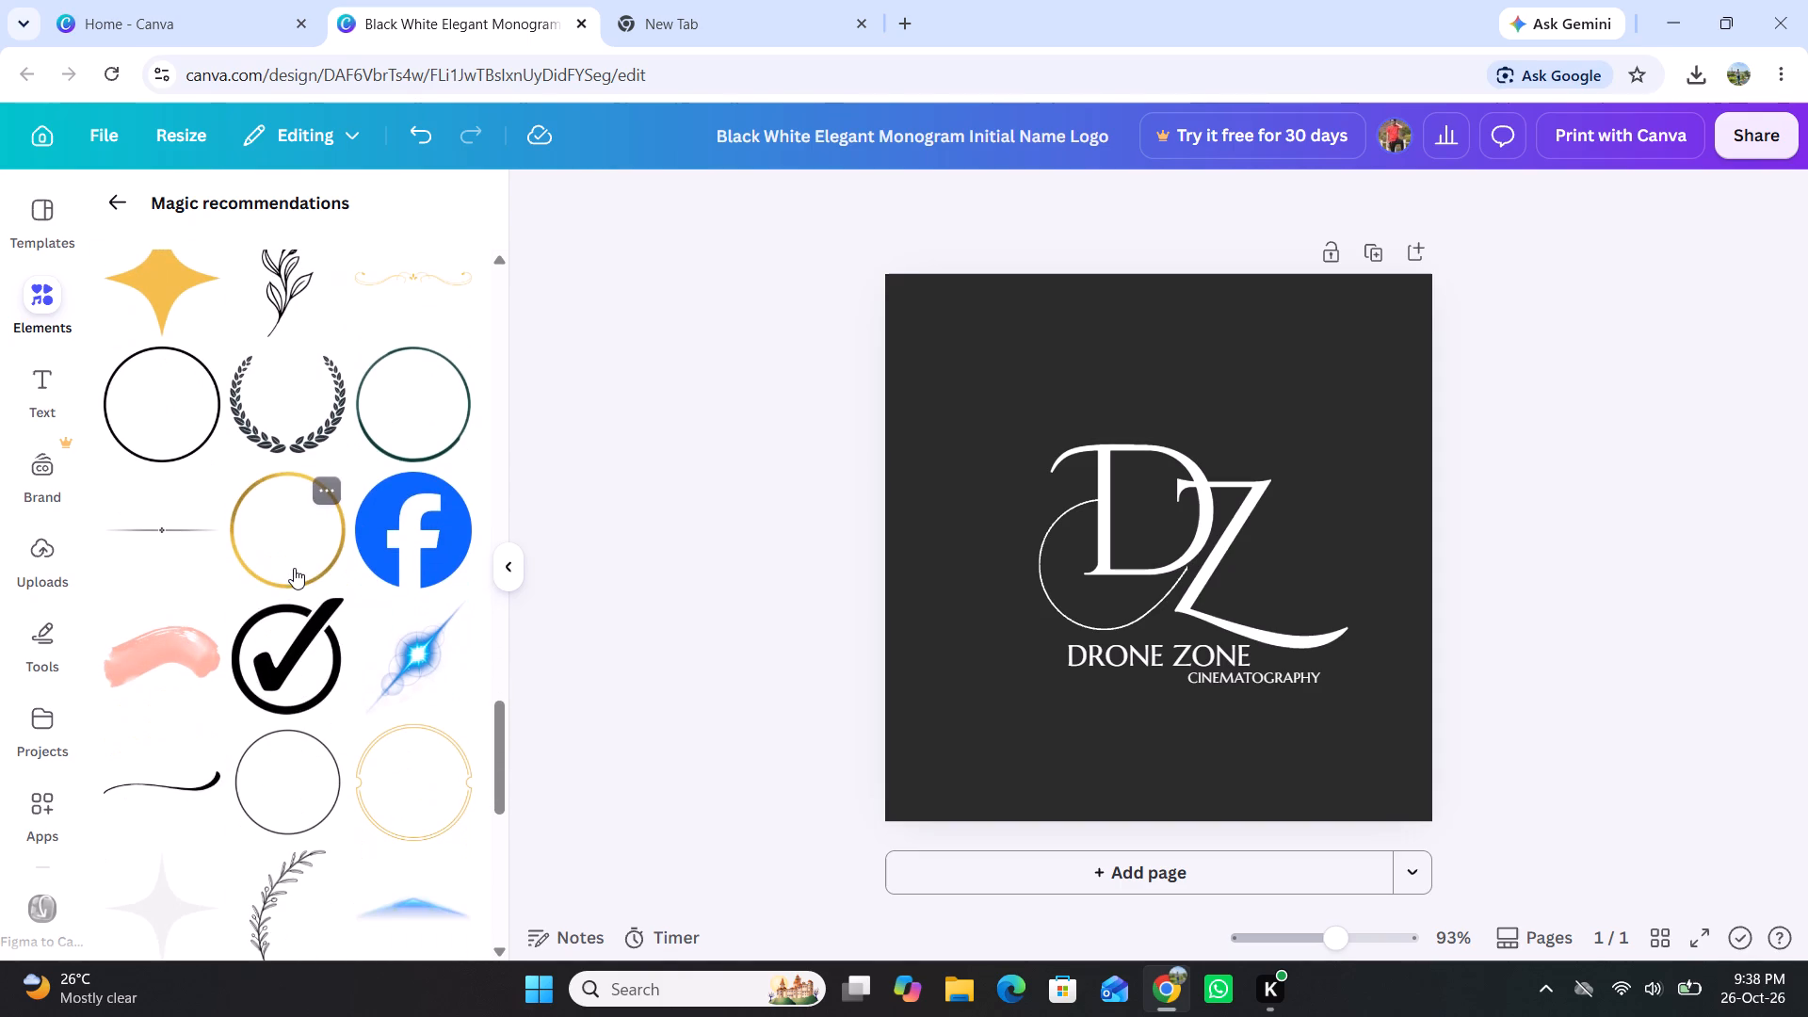
scroll(294, 568, "down", 1)
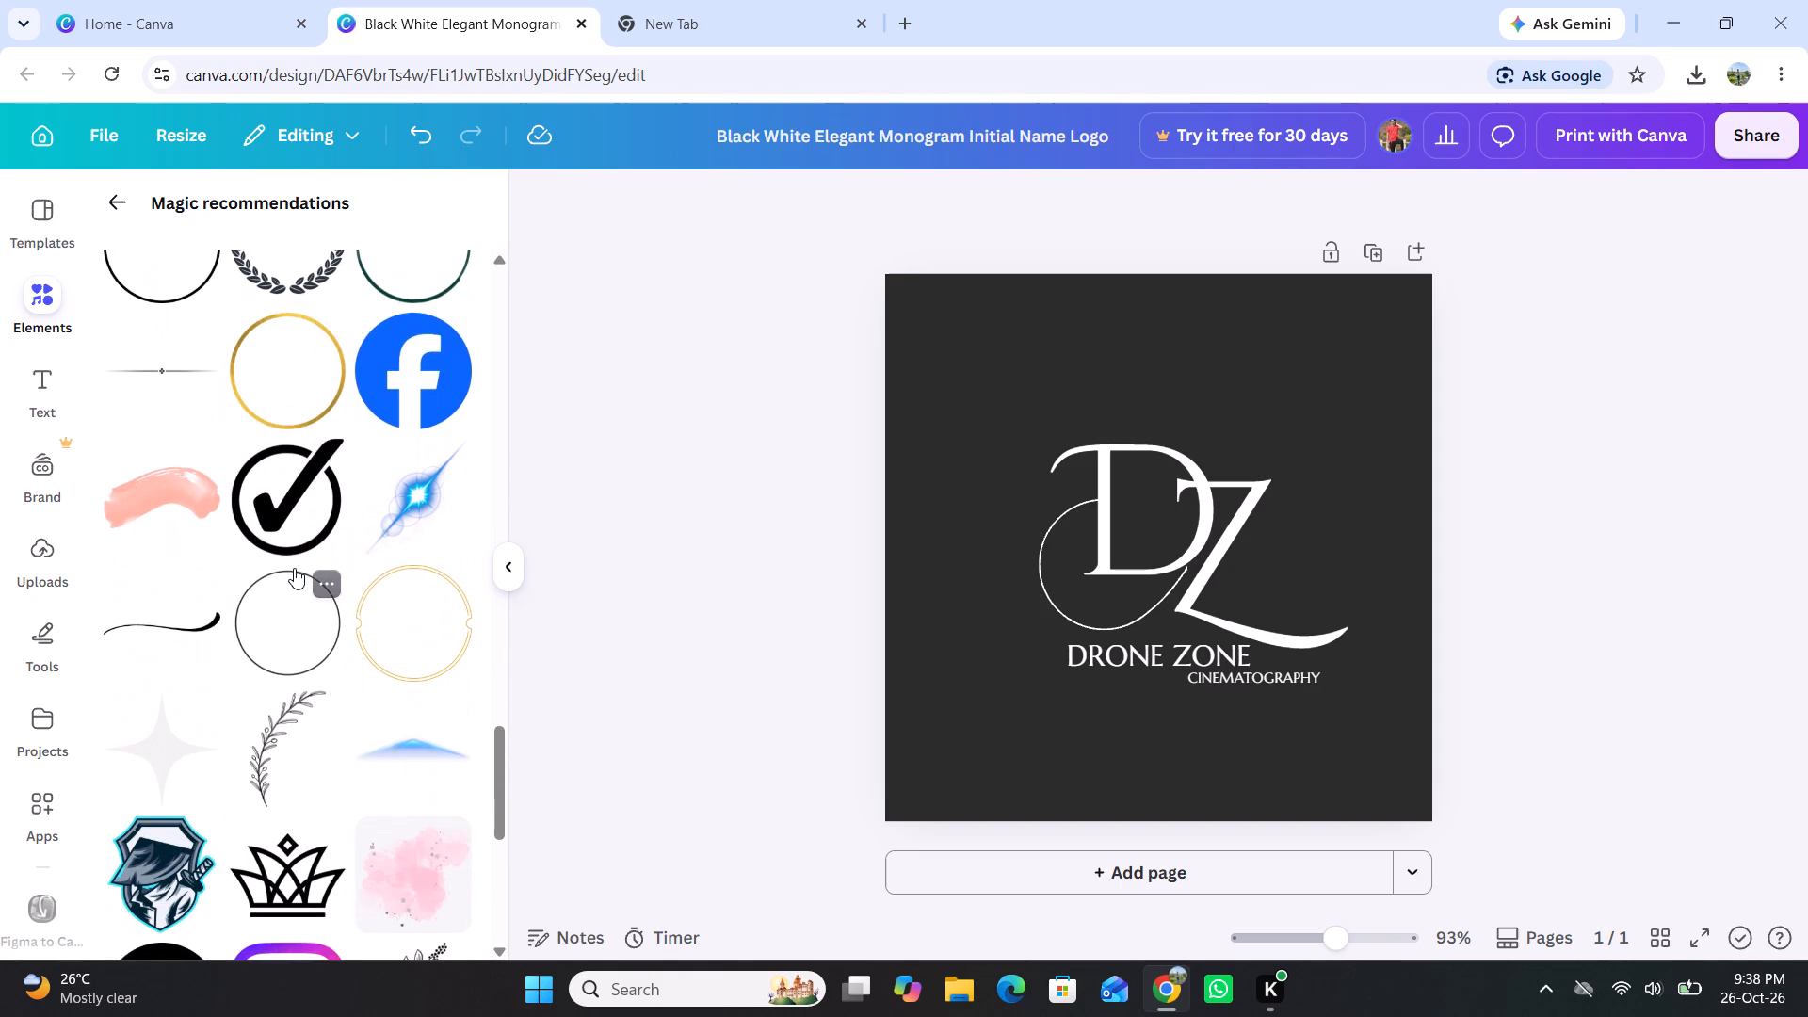
scroll(294, 568, "down", 2)
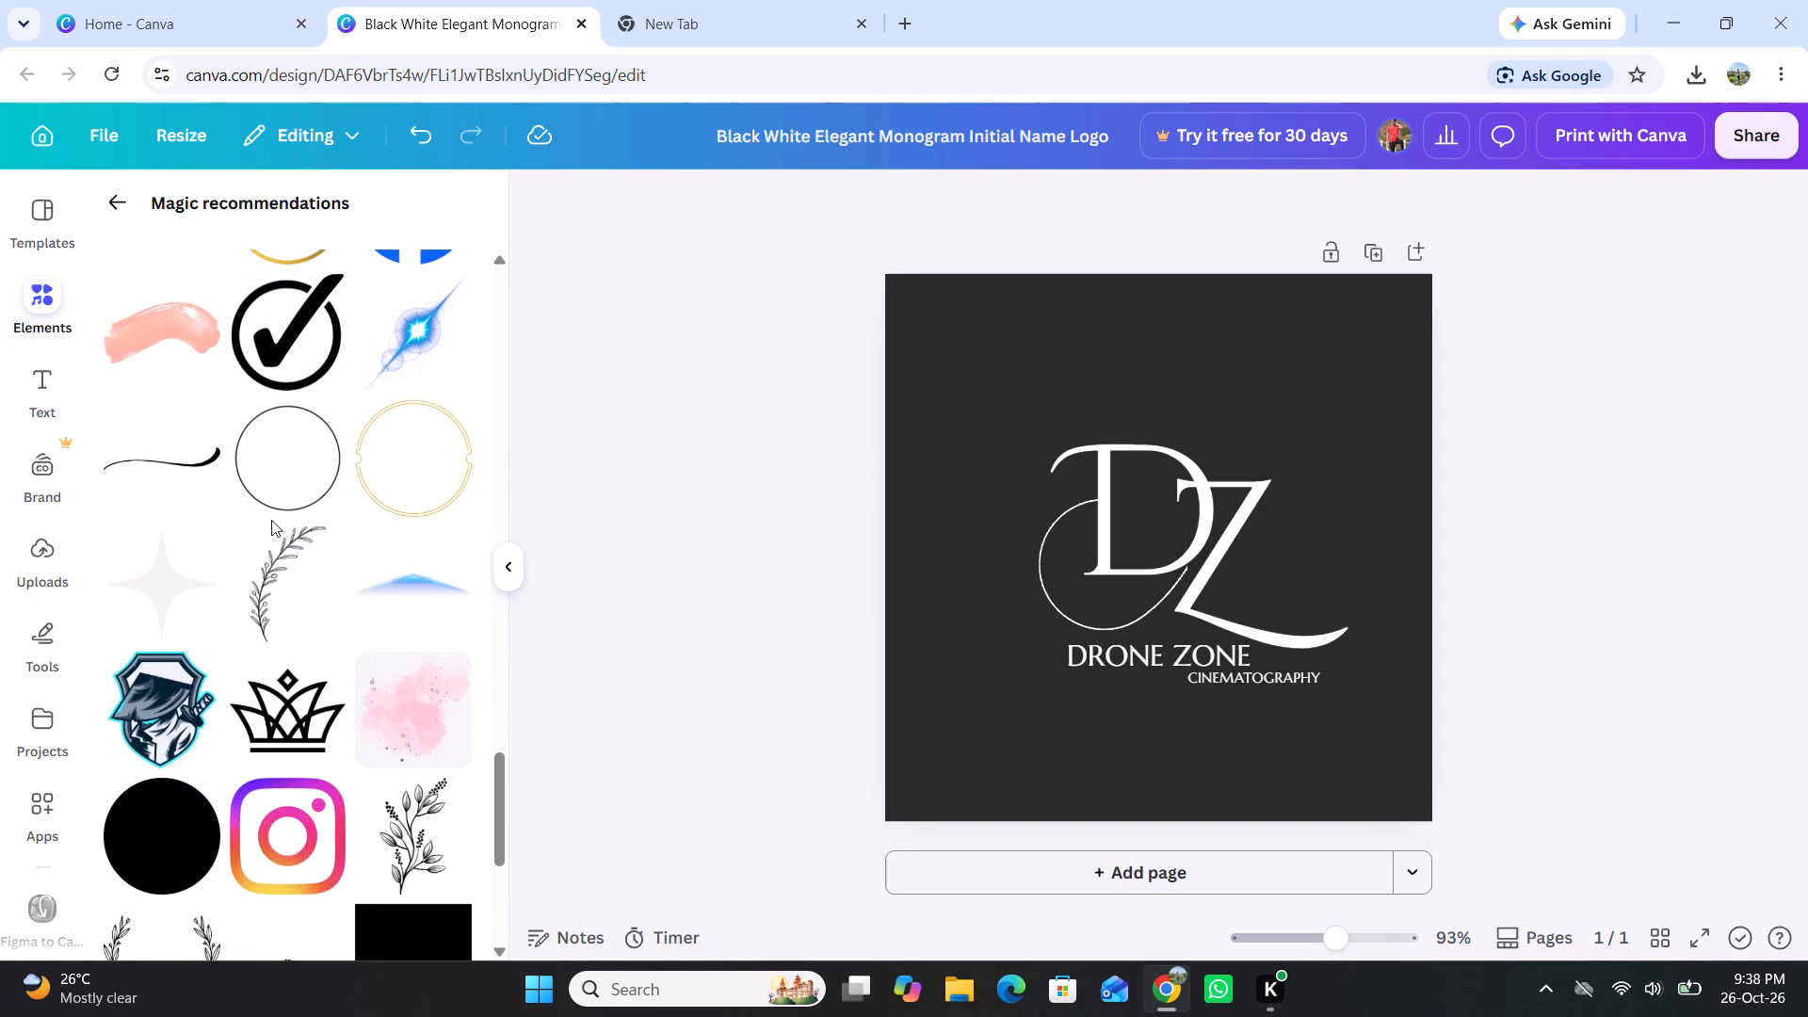